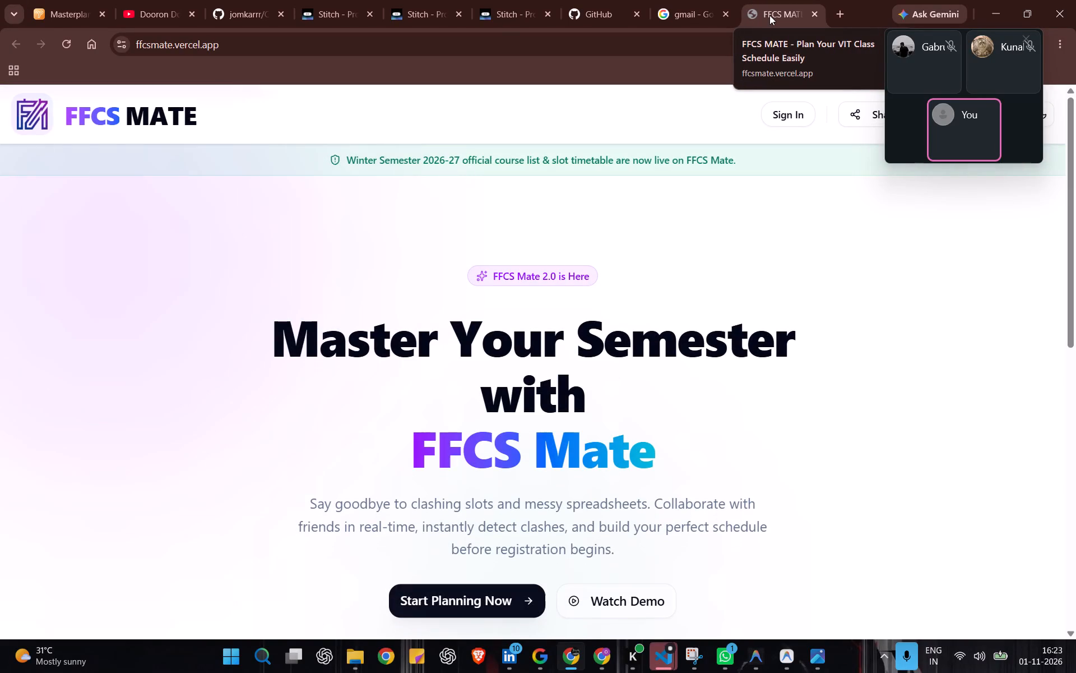
# Detach the FFCS Mate tab into its own separate browser window.
pyautogui.moveTo(769, 15); pyautogui.dragTo(800, 67)
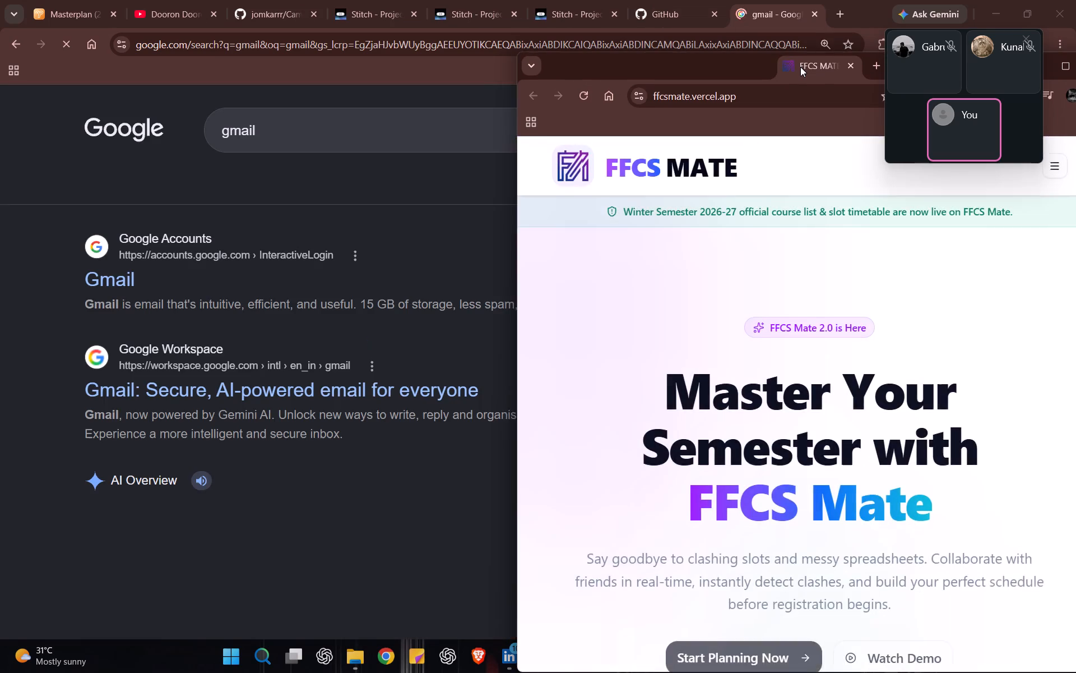
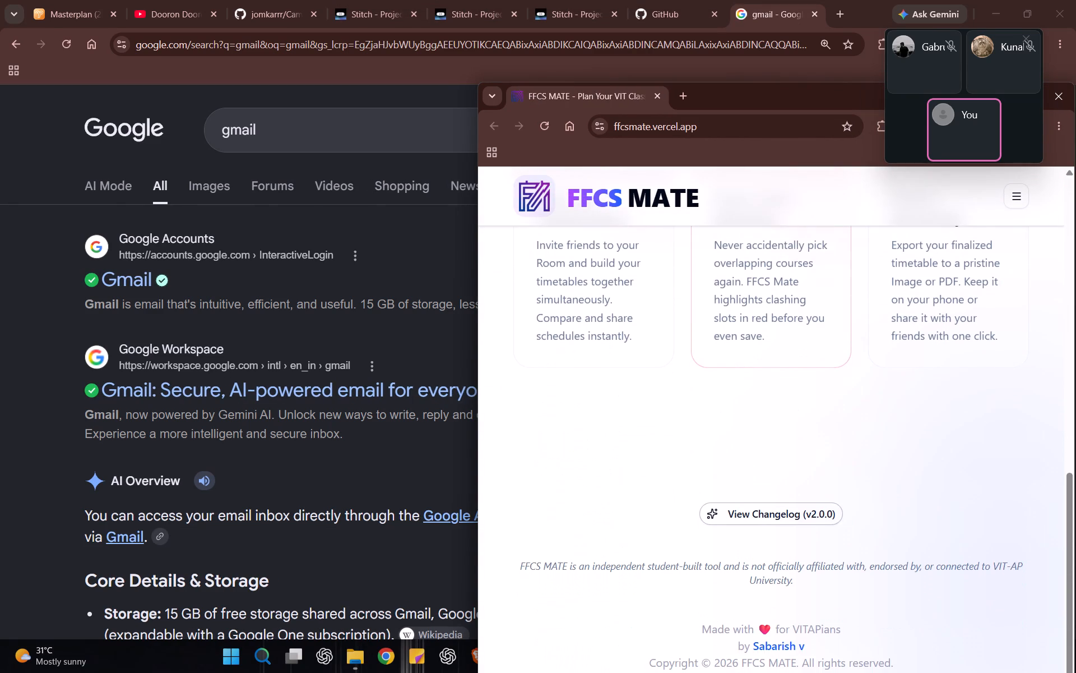
# Look over the FFCS Mate landing page and open its creator's GitHub profile from the footer credit.
pyautogui.scroll(-2, 733, 356)
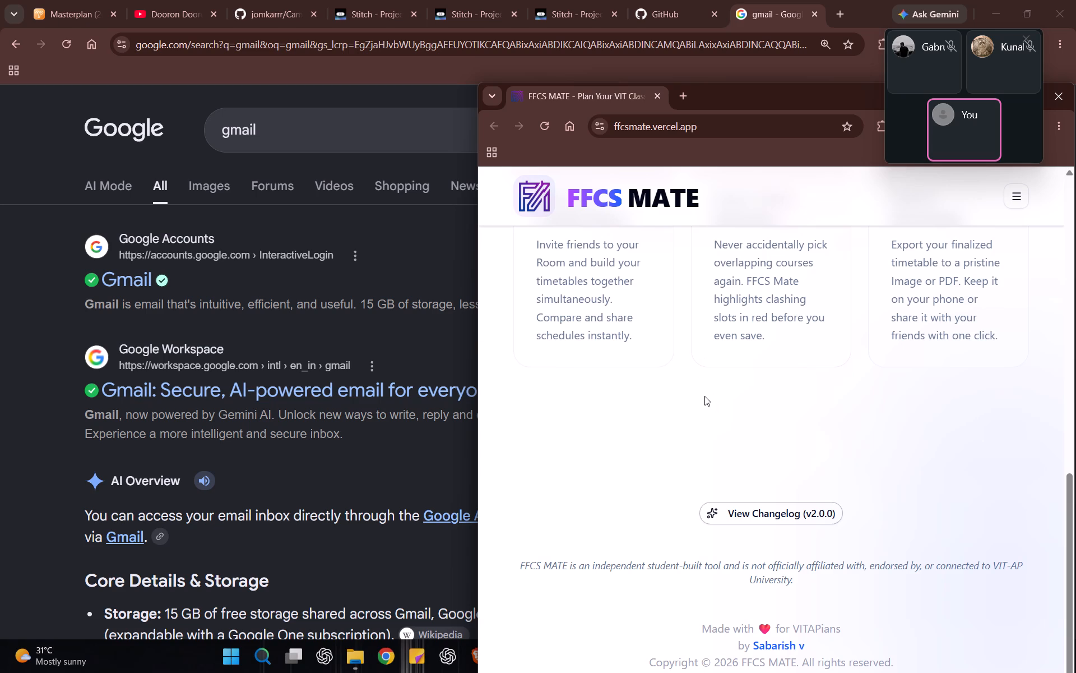
pyautogui.scroll(2, 702, 394)
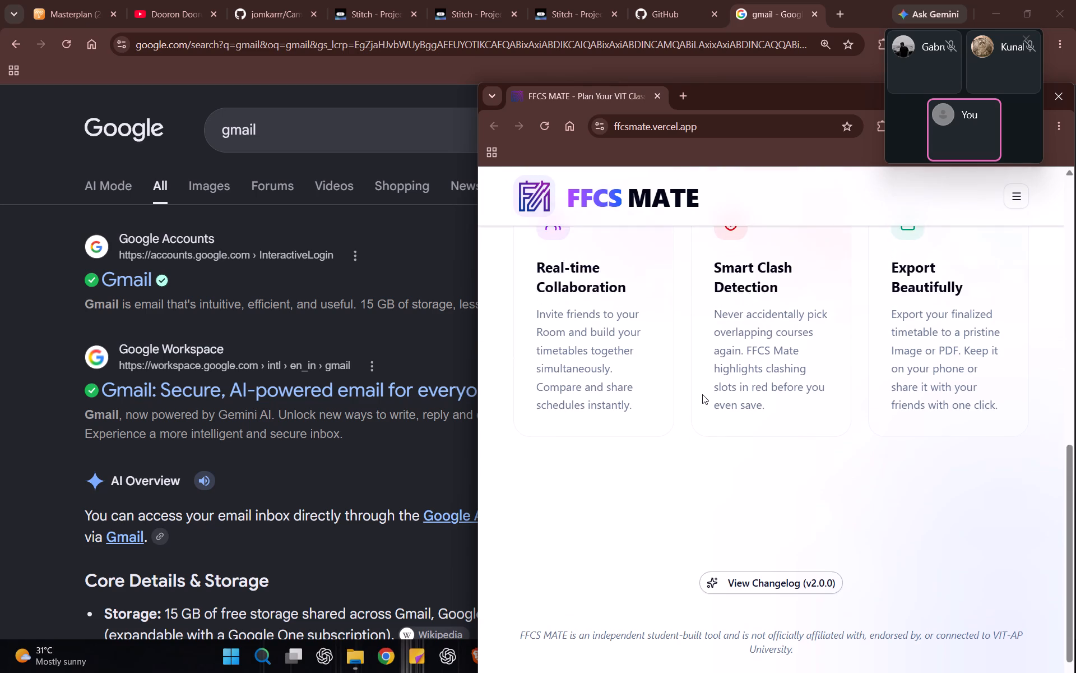
pyautogui.scroll(3, 702, 394)
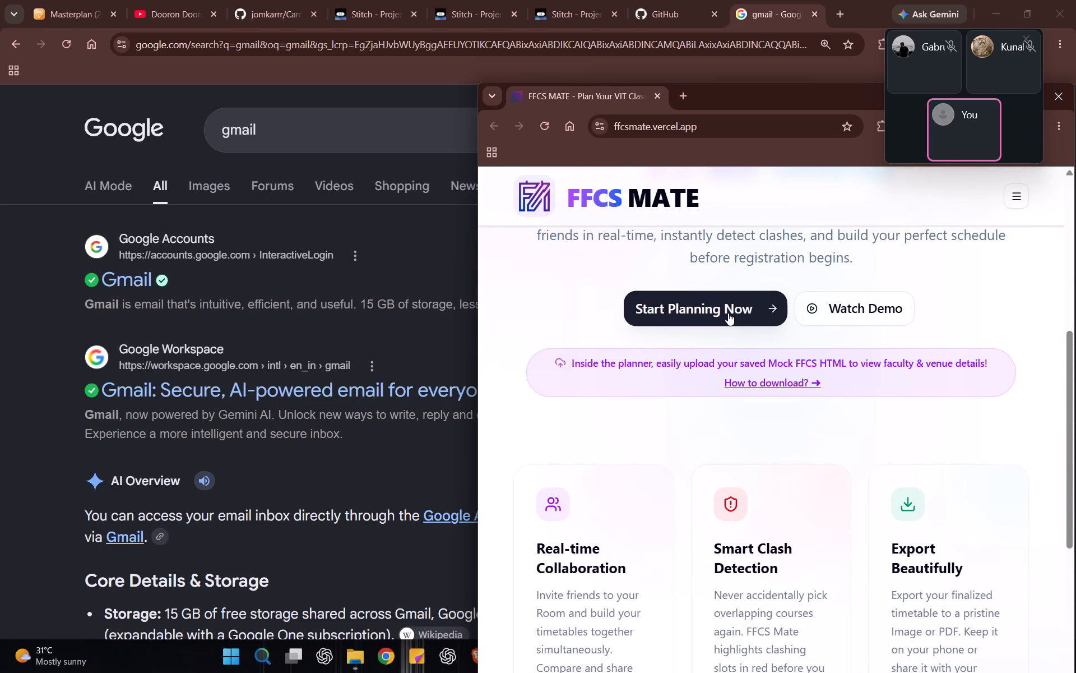
pyautogui.scroll(-6, 728, 313)
pyautogui.click(764, 642)
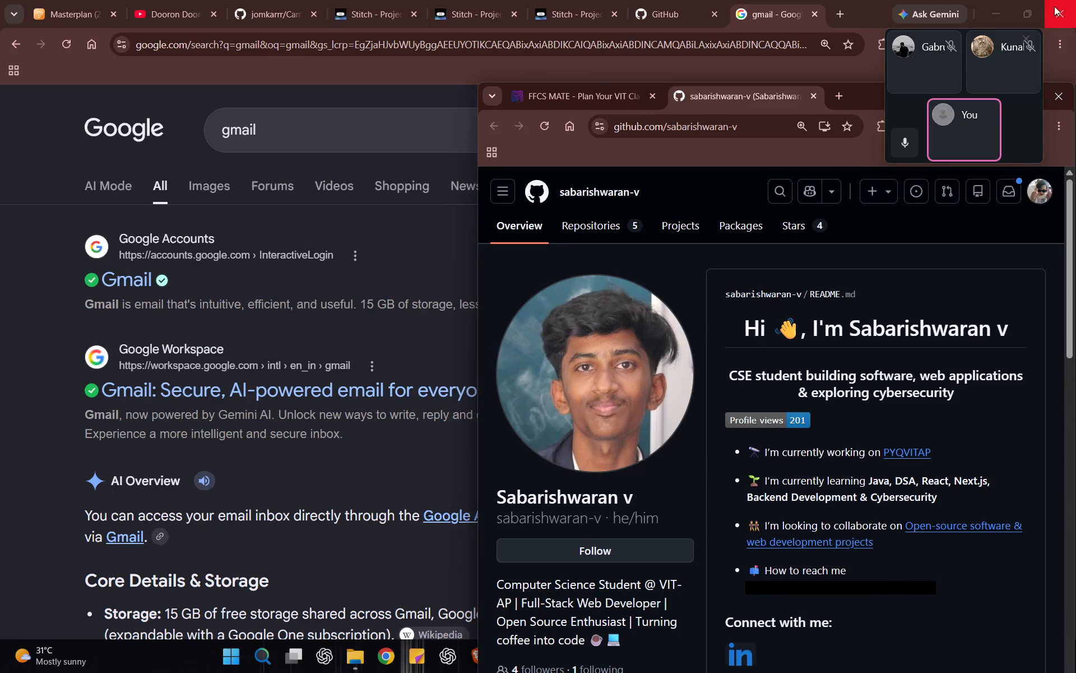
# Maximize the window showing the developer's GitHub profile and look over the popular repositories.
pyautogui.moveTo(856, 106); pyautogui.dragTo(599, 170)
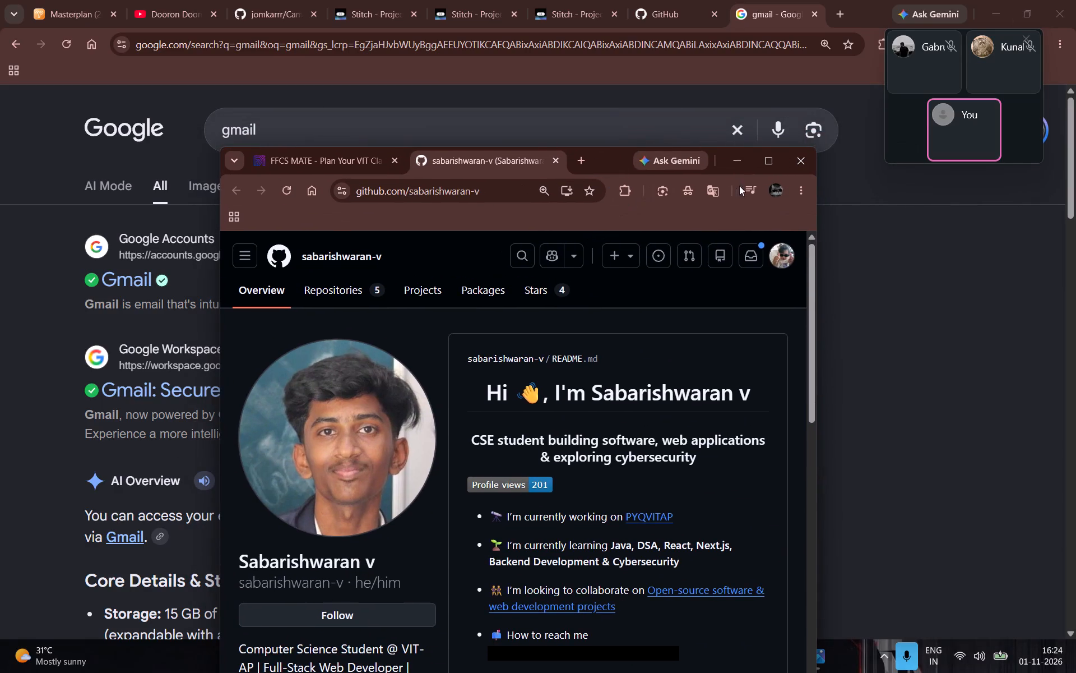
pyautogui.click(754, 157)
pyautogui.scroll(-10, 703, 470)
pyautogui.scroll(5, 790, 349)
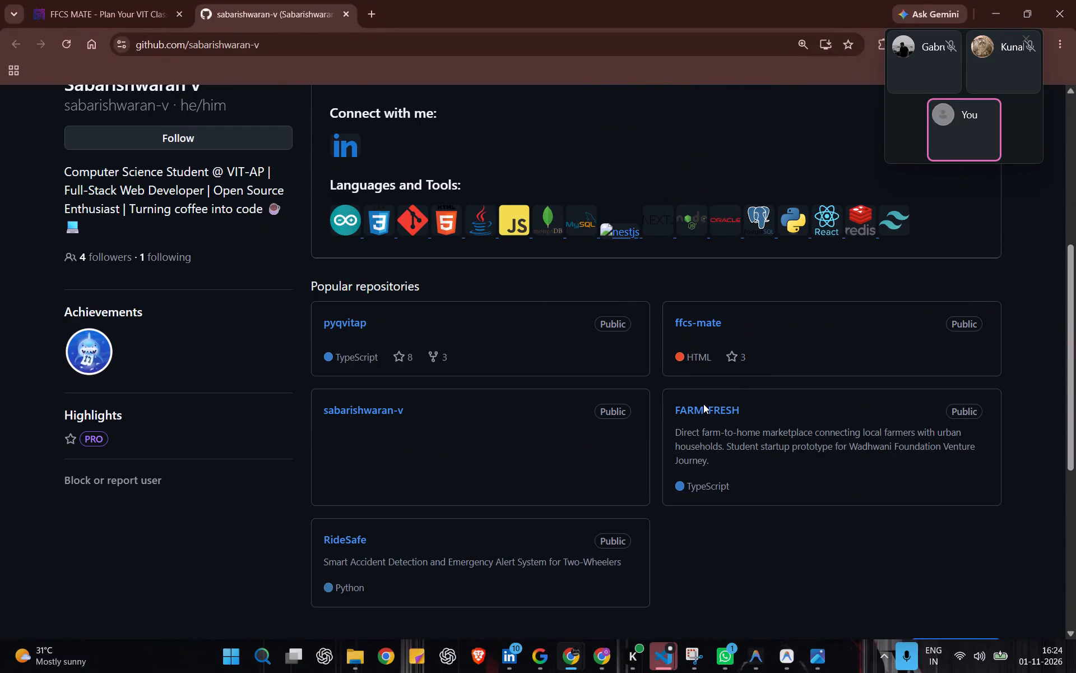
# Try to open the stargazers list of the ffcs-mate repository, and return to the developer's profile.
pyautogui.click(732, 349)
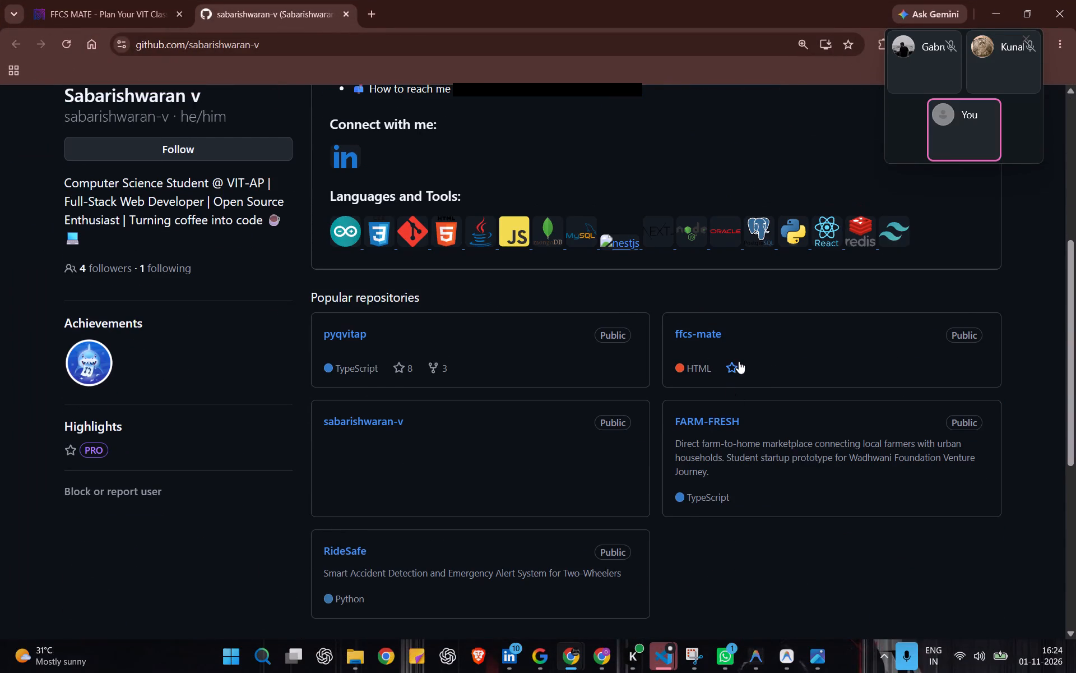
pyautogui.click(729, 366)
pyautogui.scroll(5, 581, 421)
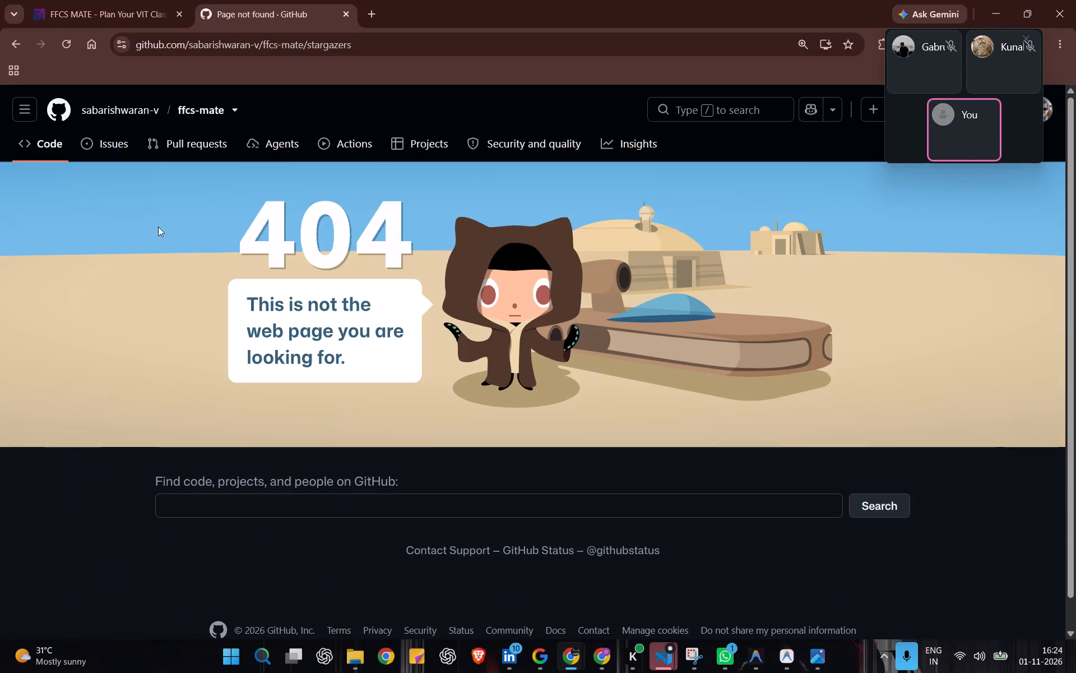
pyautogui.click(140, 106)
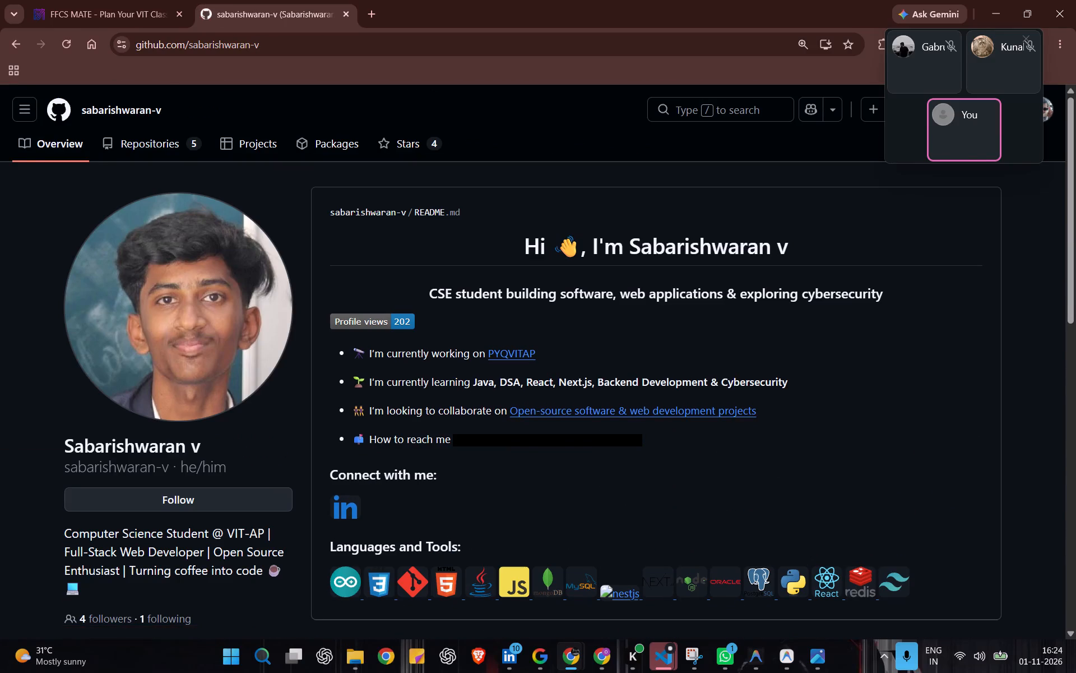
# Look through the developer's full repository list and open the ffcs-mate repository.
pyautogui.click(151, 140)
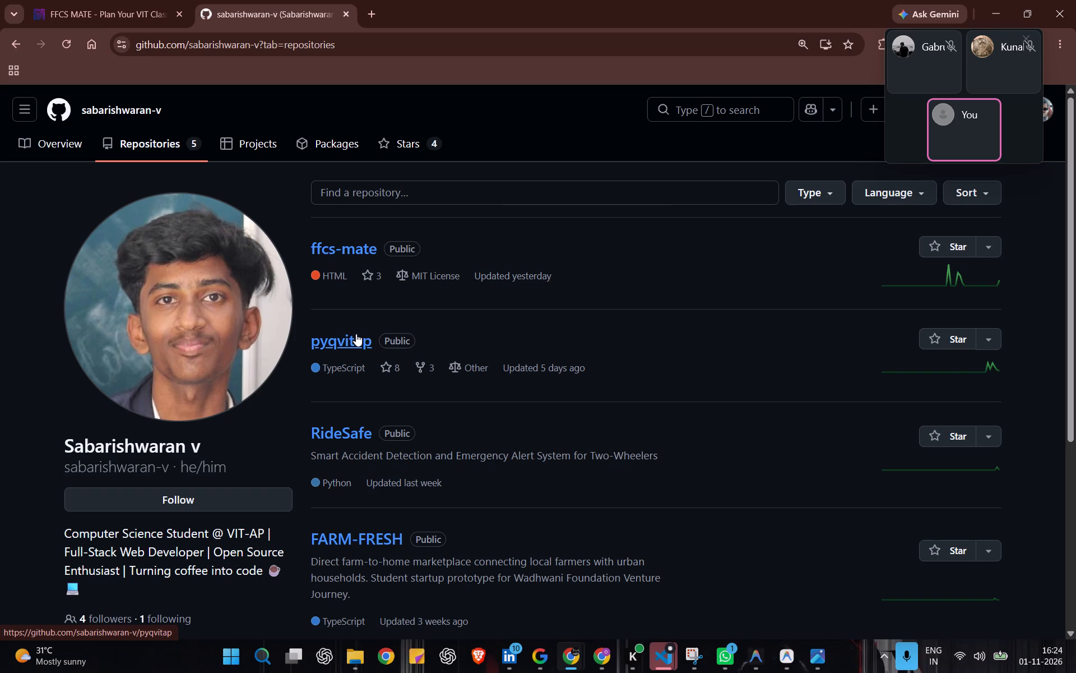
pyautogui.scroll(-3, 355, 330)
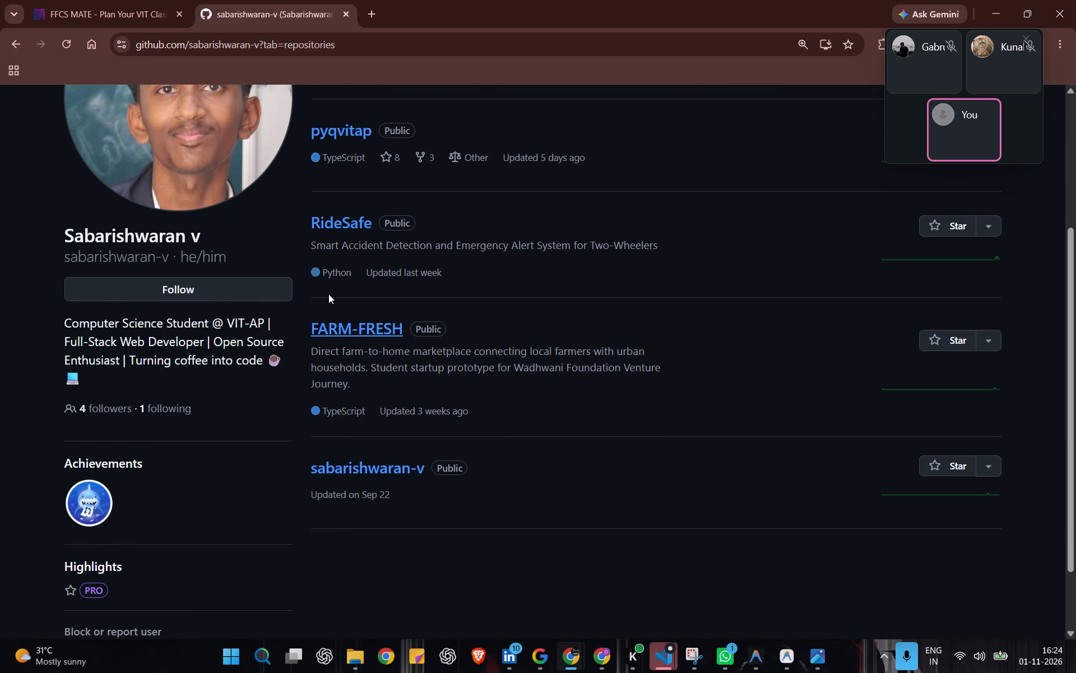
pyautogui.scroll(-1, 326, 293)
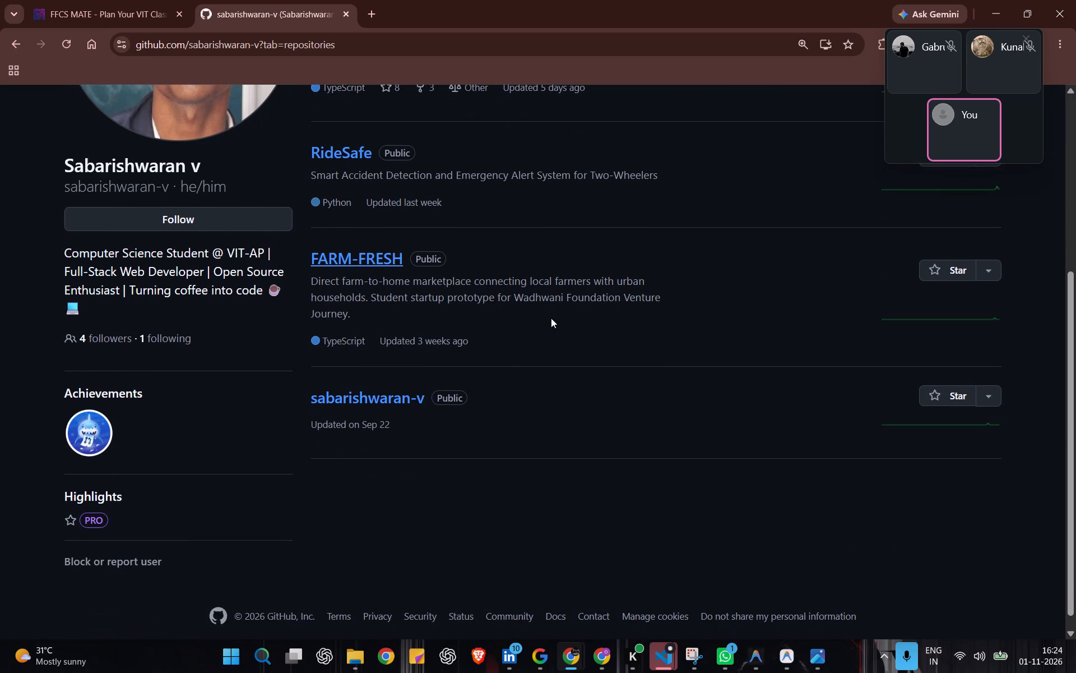
pyautogui.scroll(4, 599, 354)
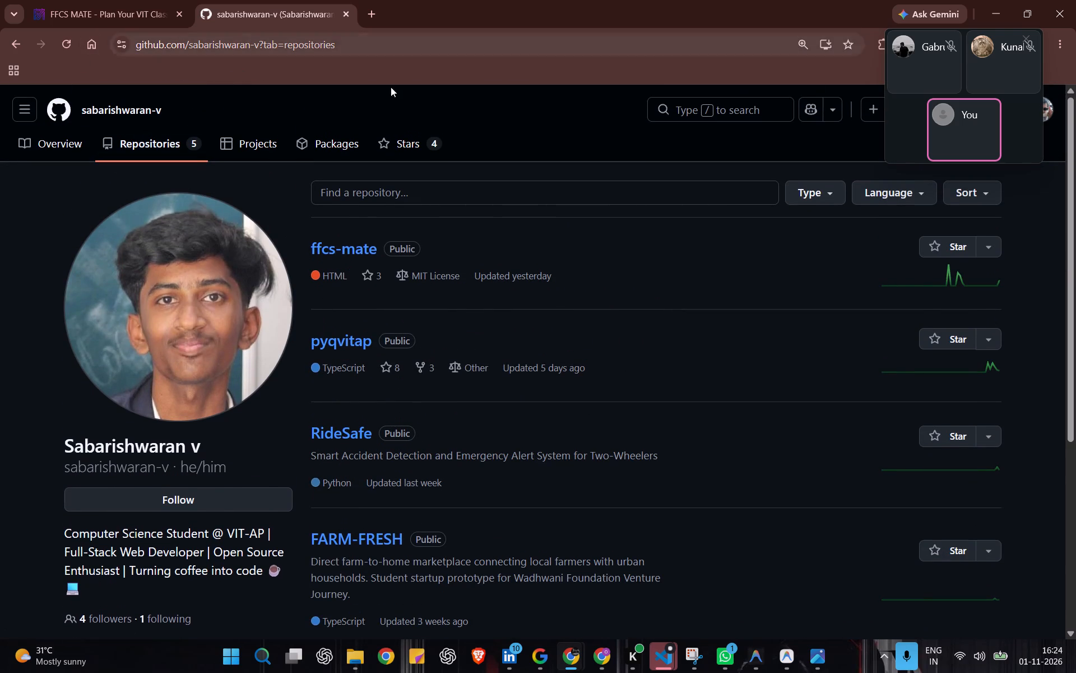
pyautogui.click(337, 251)
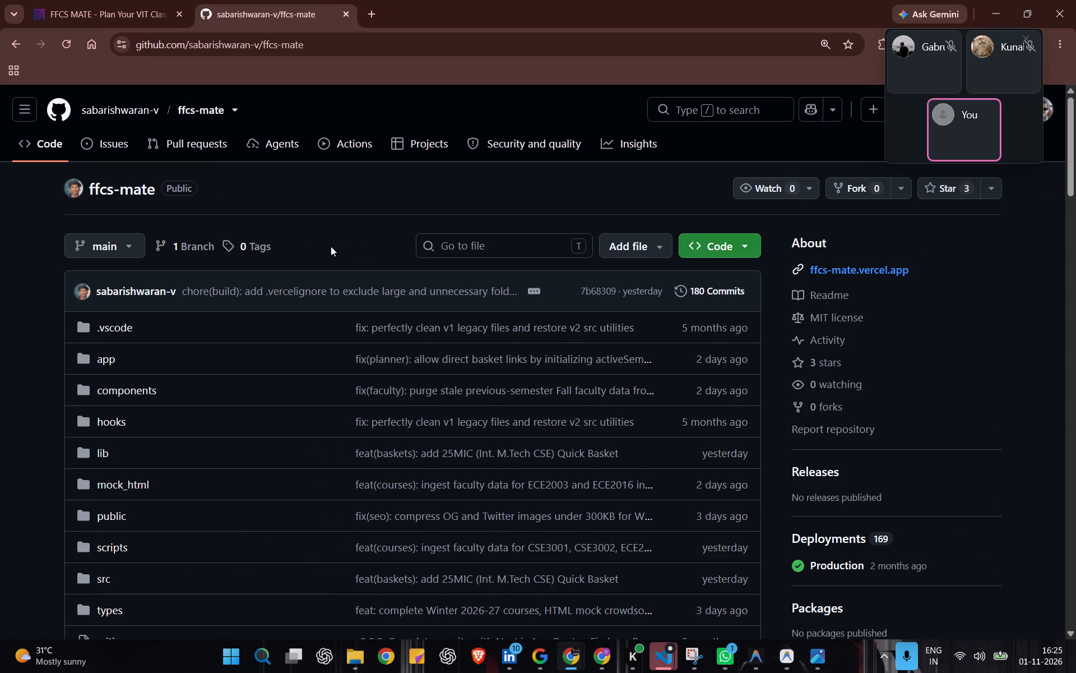
pyautogui.scroll(-3, 331, 246)
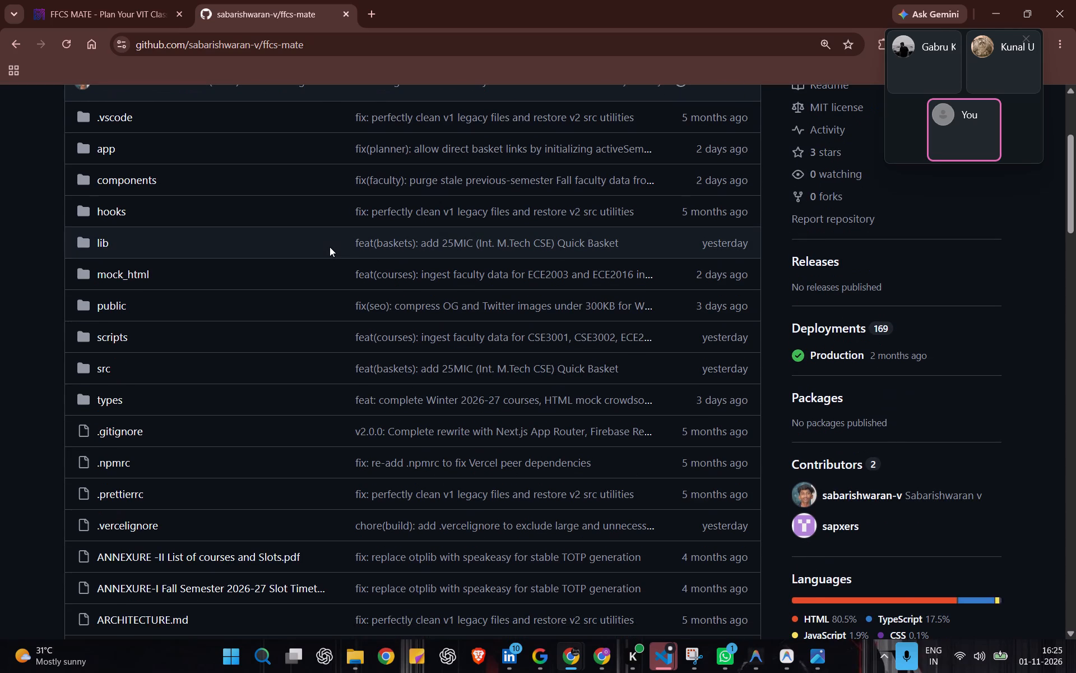
pyautogui.scroll(-2, 748, 405)
pyautogui.click(850, 382)
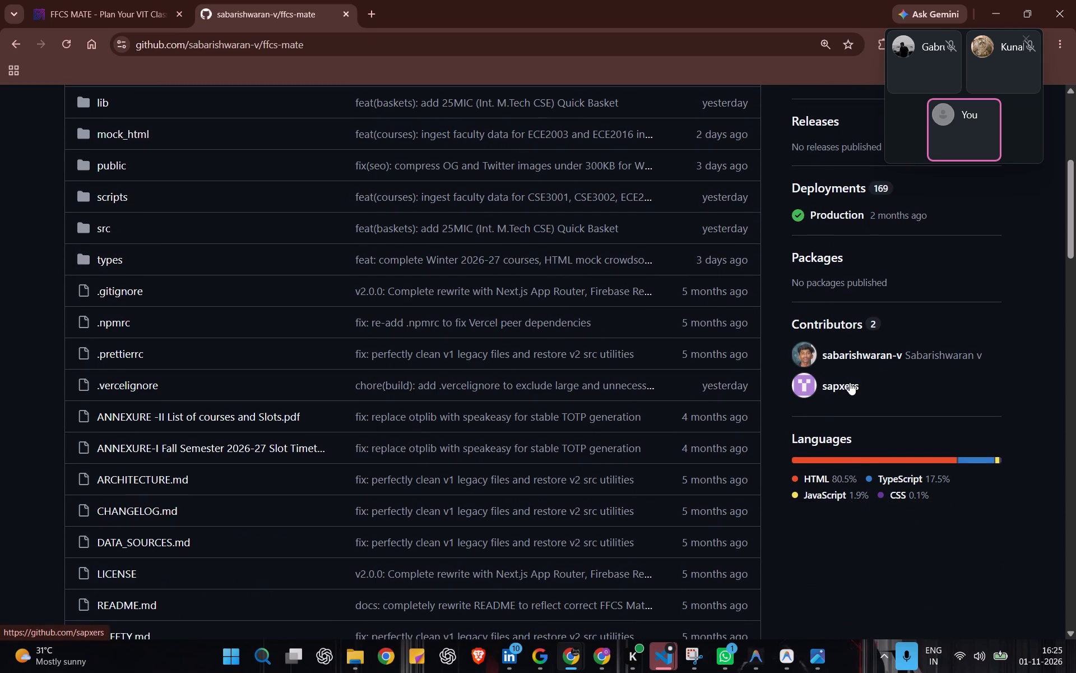
pyautogui.scroll(-4, 671, 441)
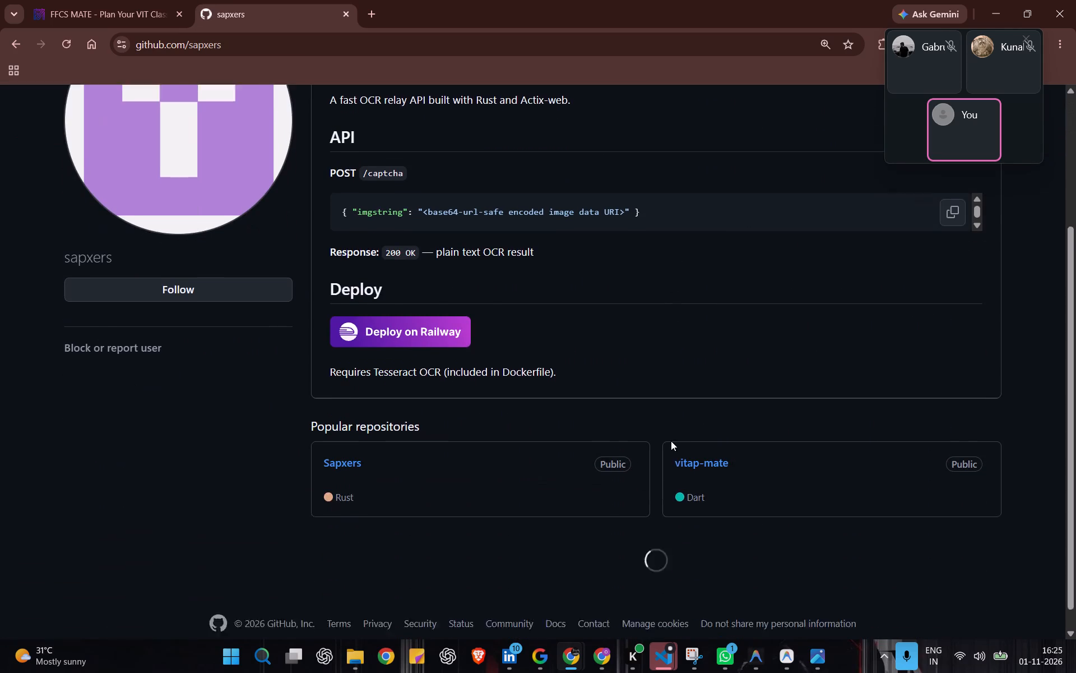
pyautogui.scroll(-8, 671, 441)
pyautogui.scroll(5, 662, 434)
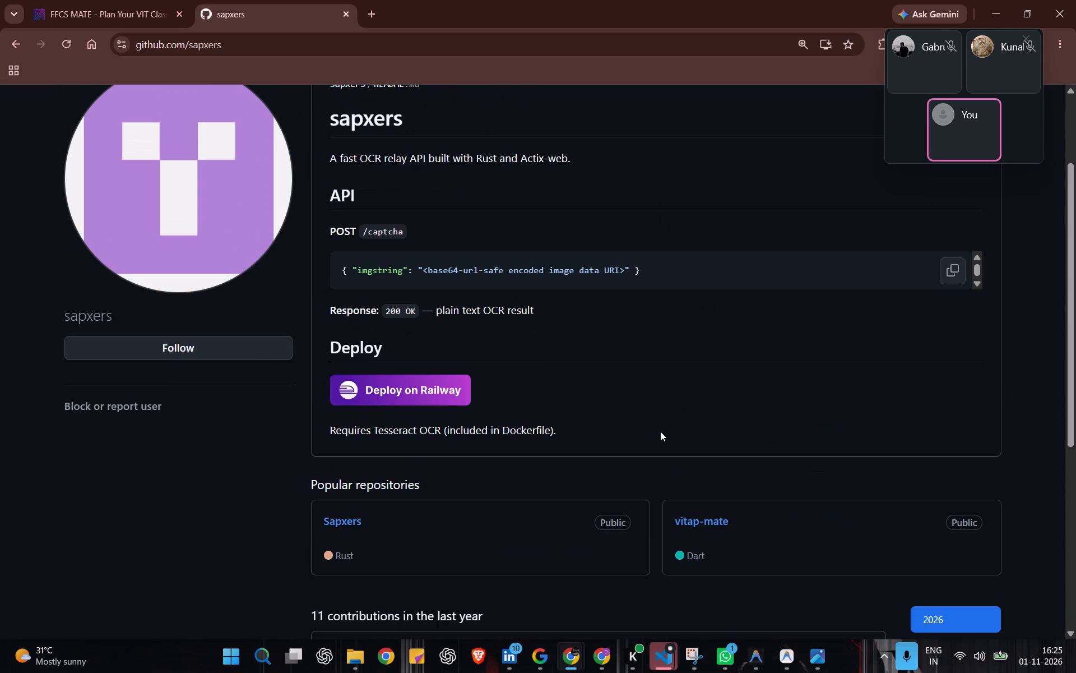
pyautogui.scroll(5, 660, 431)
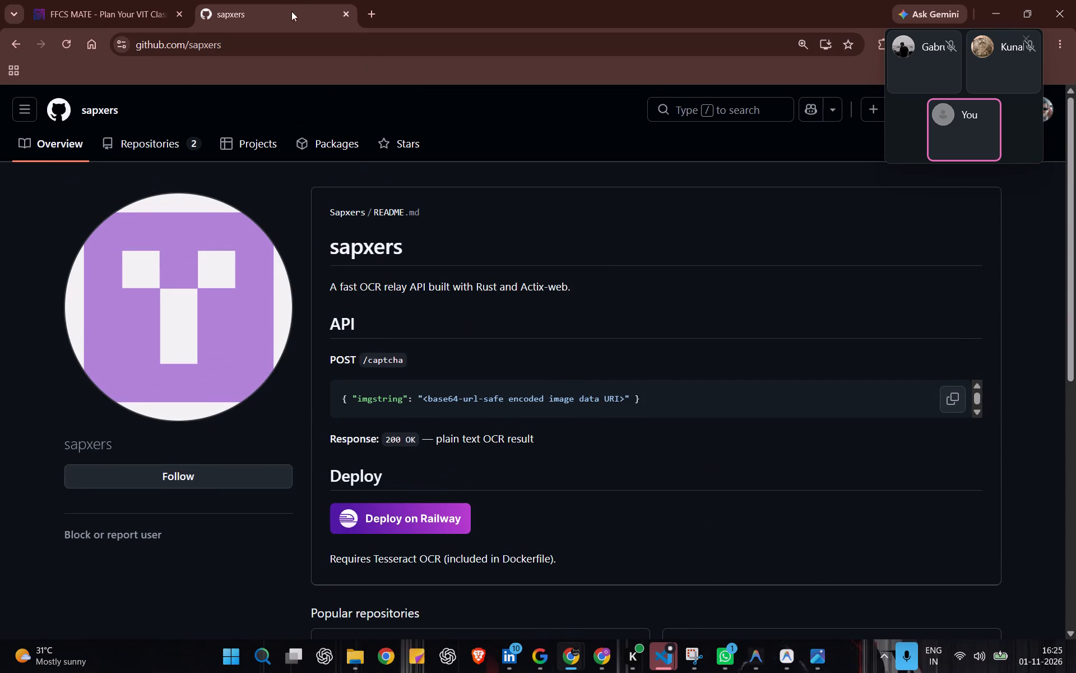
# Close the sapxers GitHub tab and return to the planning section of the FFCS MATE homepage.
pyautogui.click(342, 12)
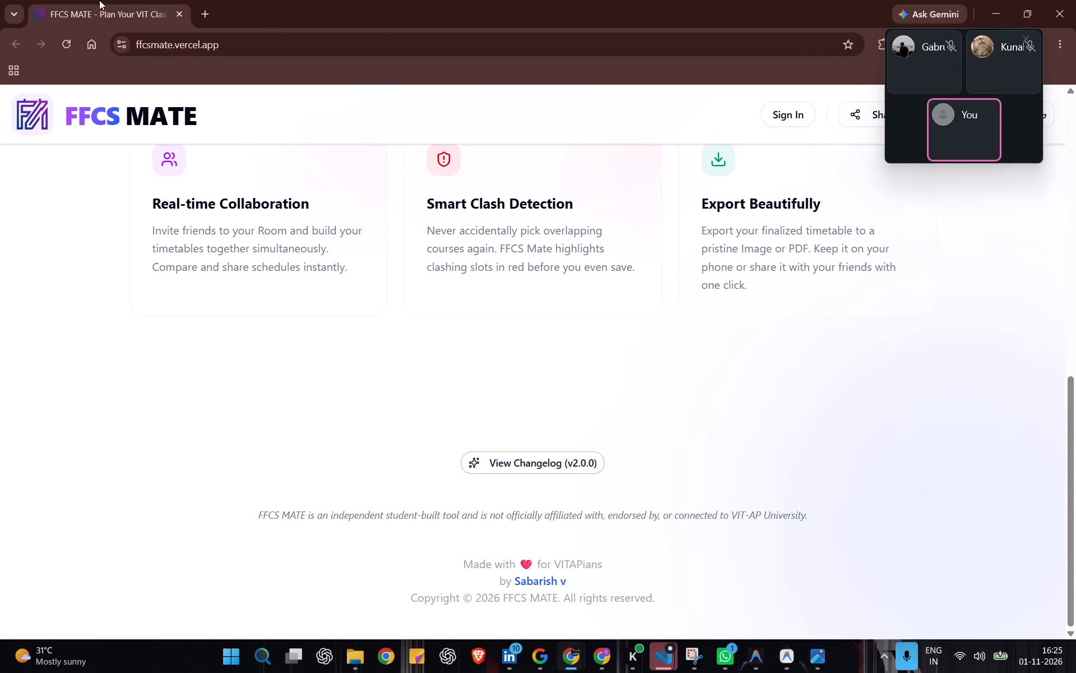
pyautogui.scroll(9, 469, 400)
pyautogui.scroll(-2, 469, 400)
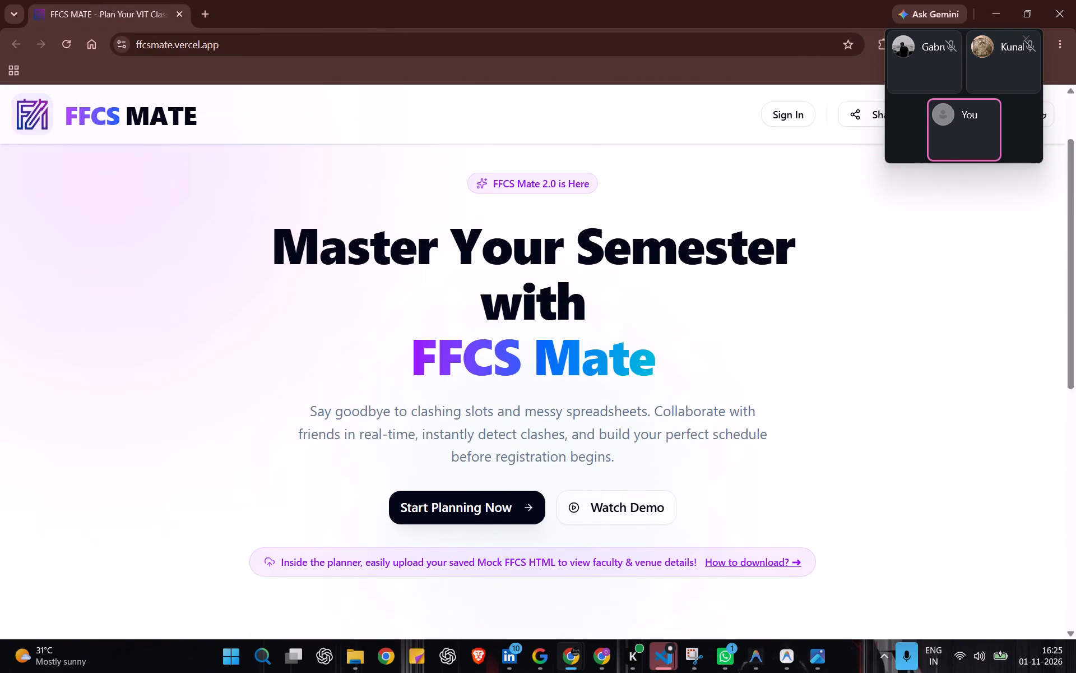
# Start planning in FFCS MATE and continue to course selection with Winter Semester 2026-27.
pyautogui.click(471, 457)
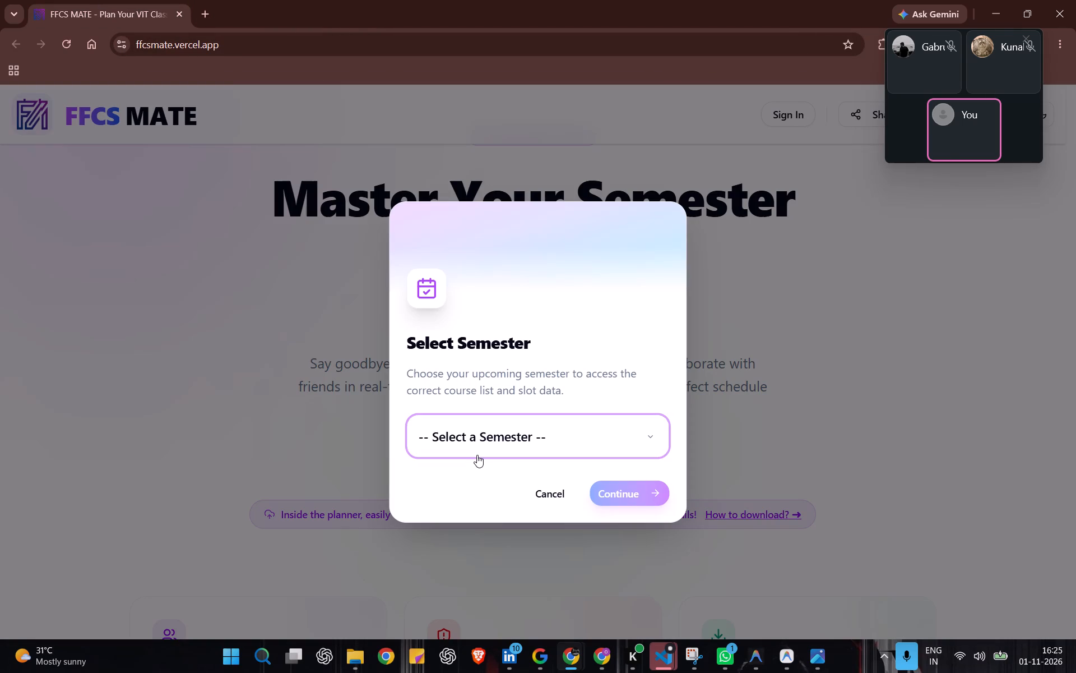
pyautogui.click(477, 455)
pyautogui.click(471, 505)
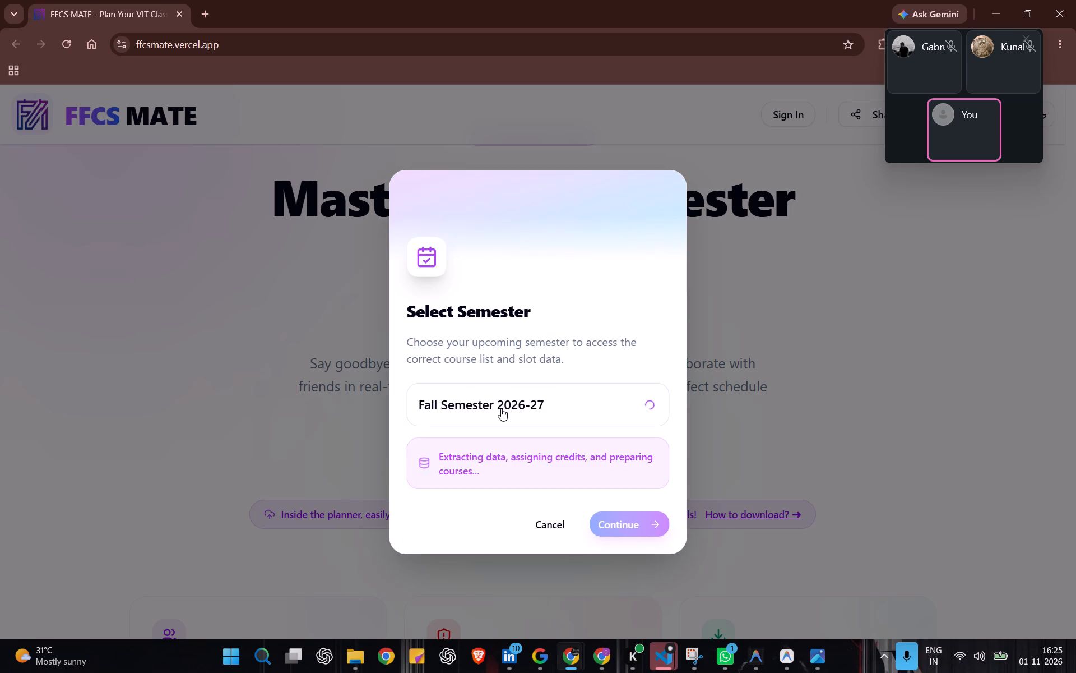
pyautogui.click(502, 404)
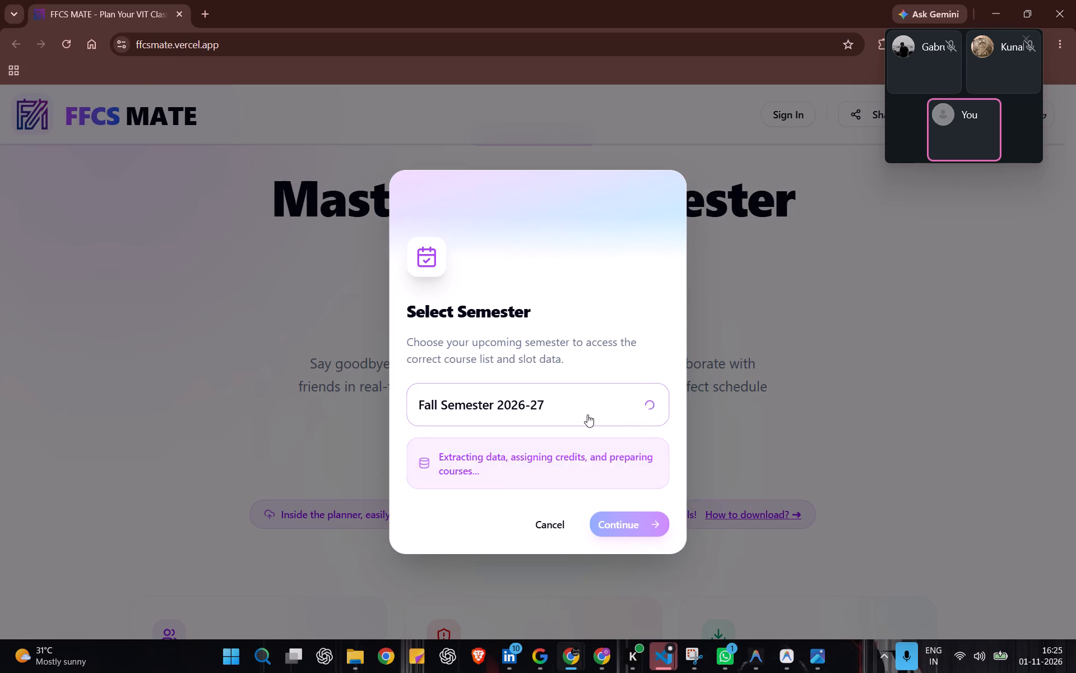
pyautogui.click(587, 414)
pyautogui.click(538, 467)
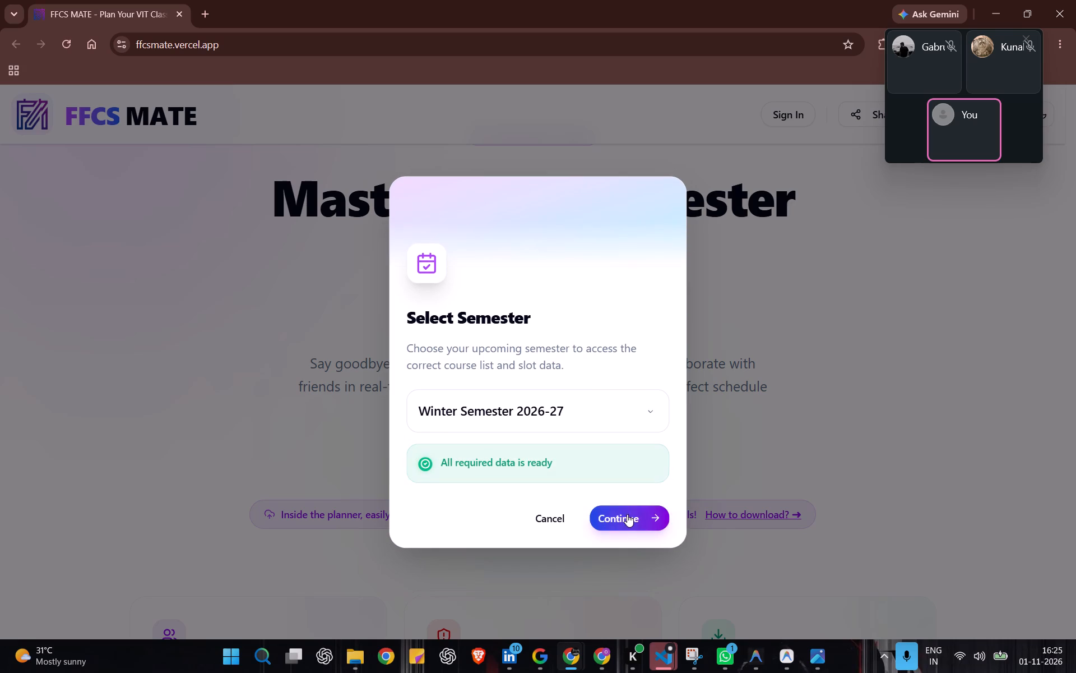
pyautogui.click(628, 514)
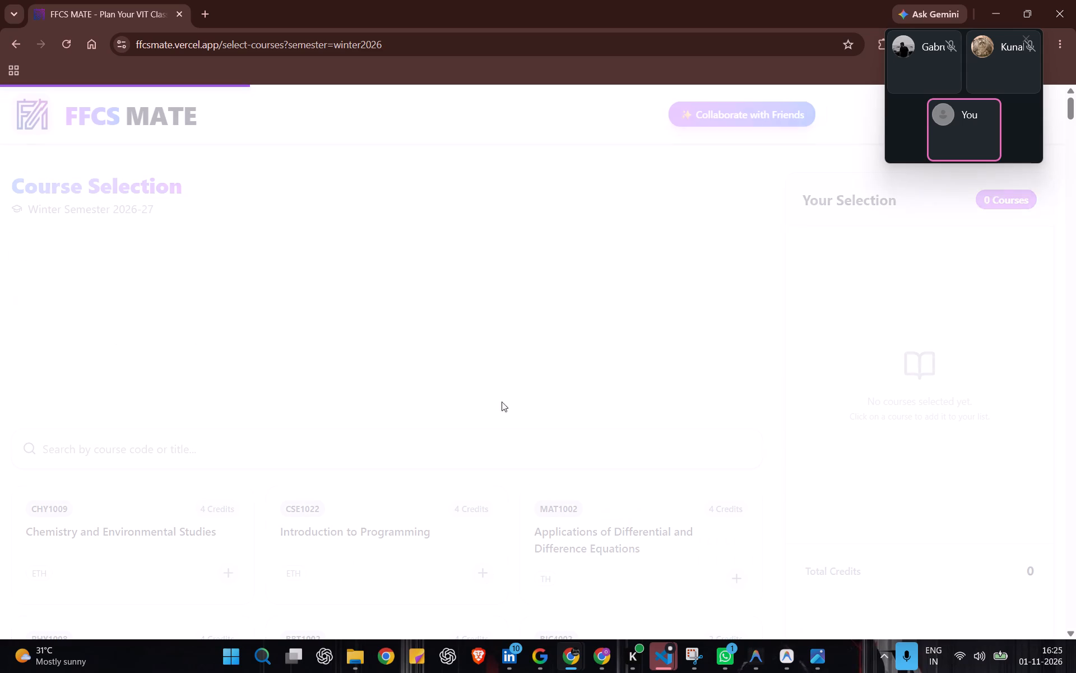
# Look over the quick baskets and available courses on the Course Selection page.
pyautogui.scroll(-1, 381, 400)
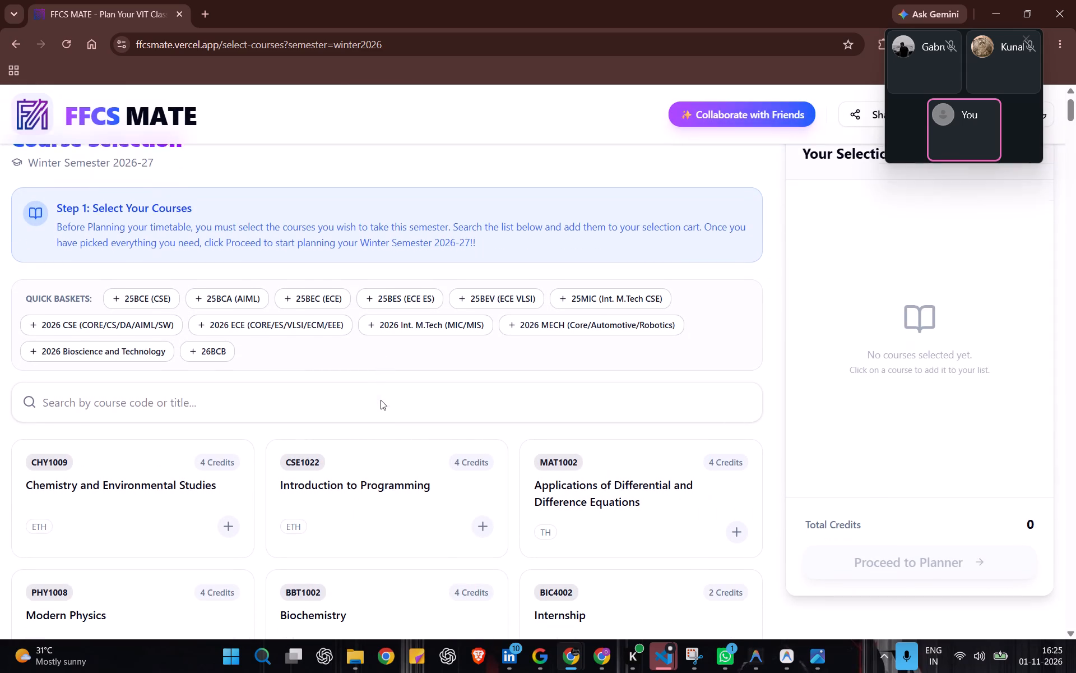
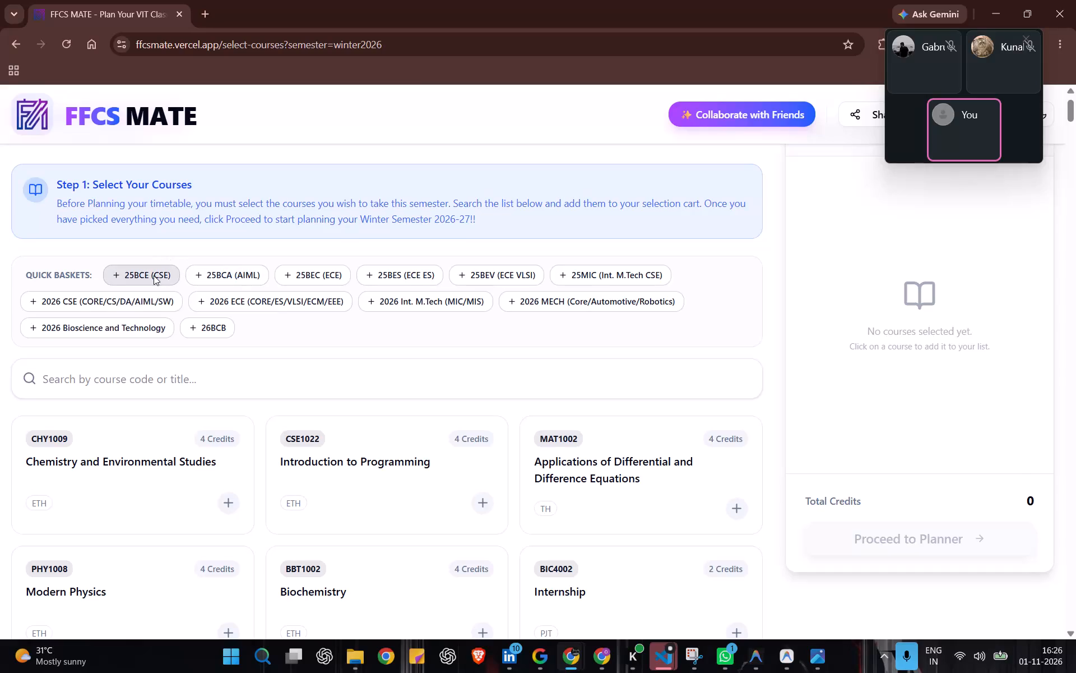
# Add the 25BCE (CSE) quick basket of courses to the Winter Semester 2026-27 selection.
pyautogui.click(154, 275)
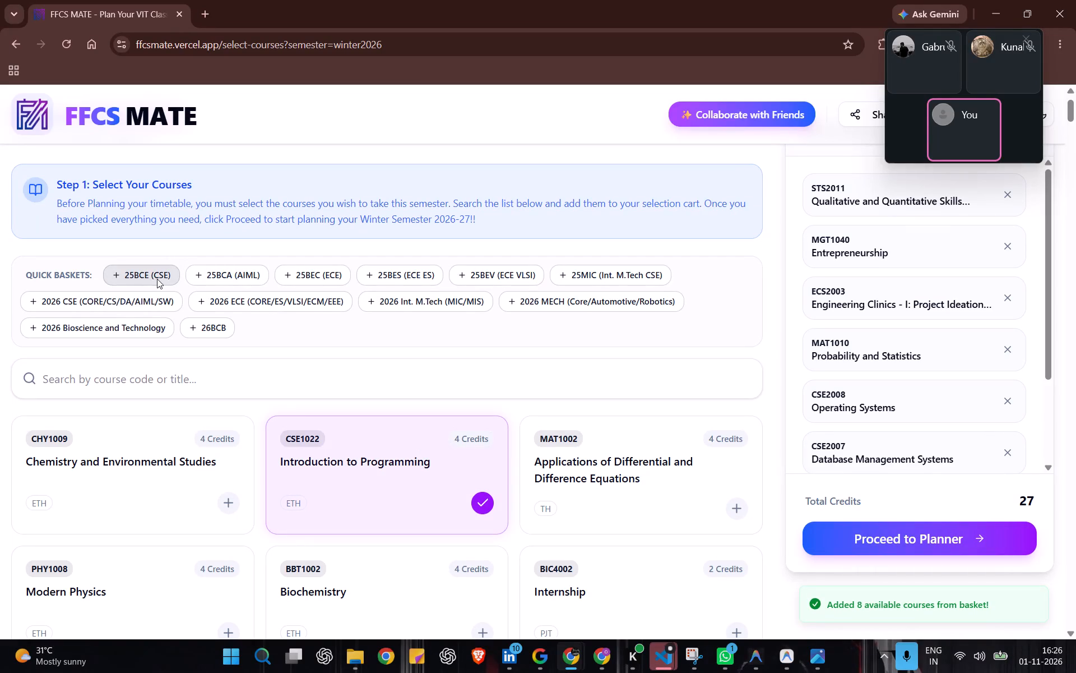
# Remove the MGT1040 Entrepreneurship course from the selected courses.
pyautogui.scroll(2, 957, 294)
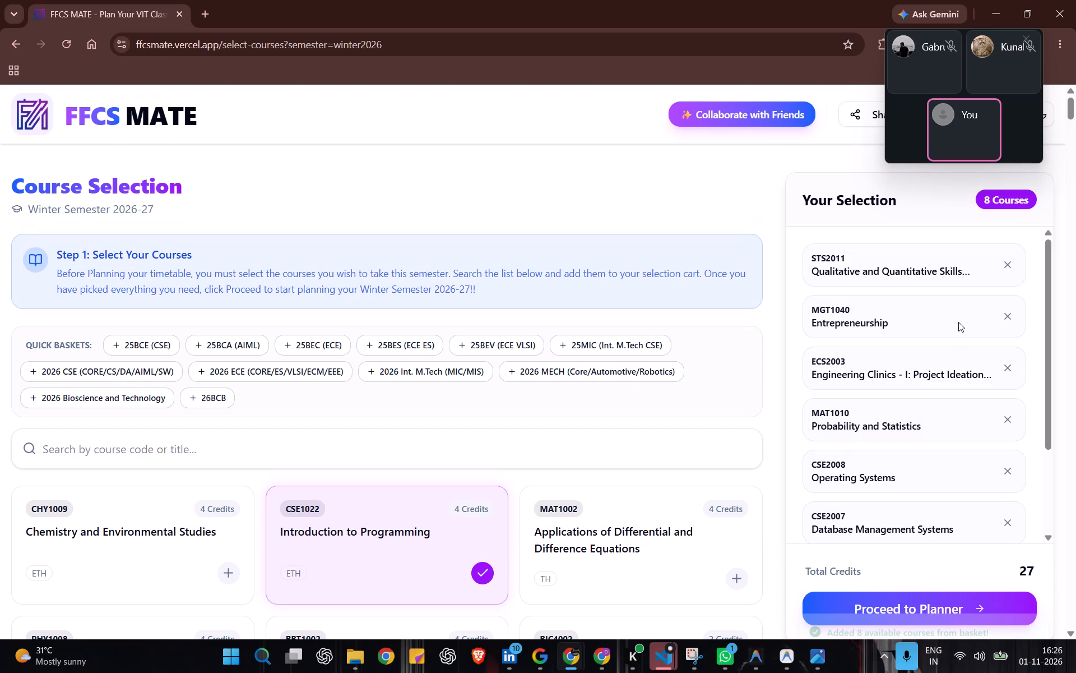
pyautogui.click(1007, 308)
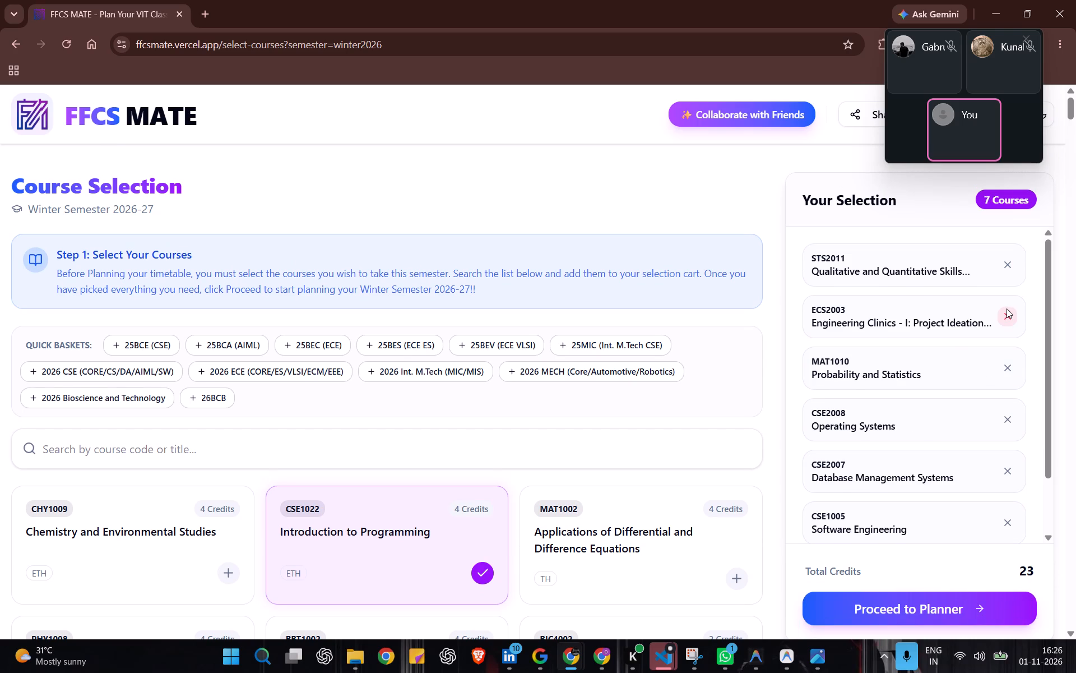
# Remove ECS2003 Engineering Clinics - I from the course selection.
pyautogui.click(1007, 308)
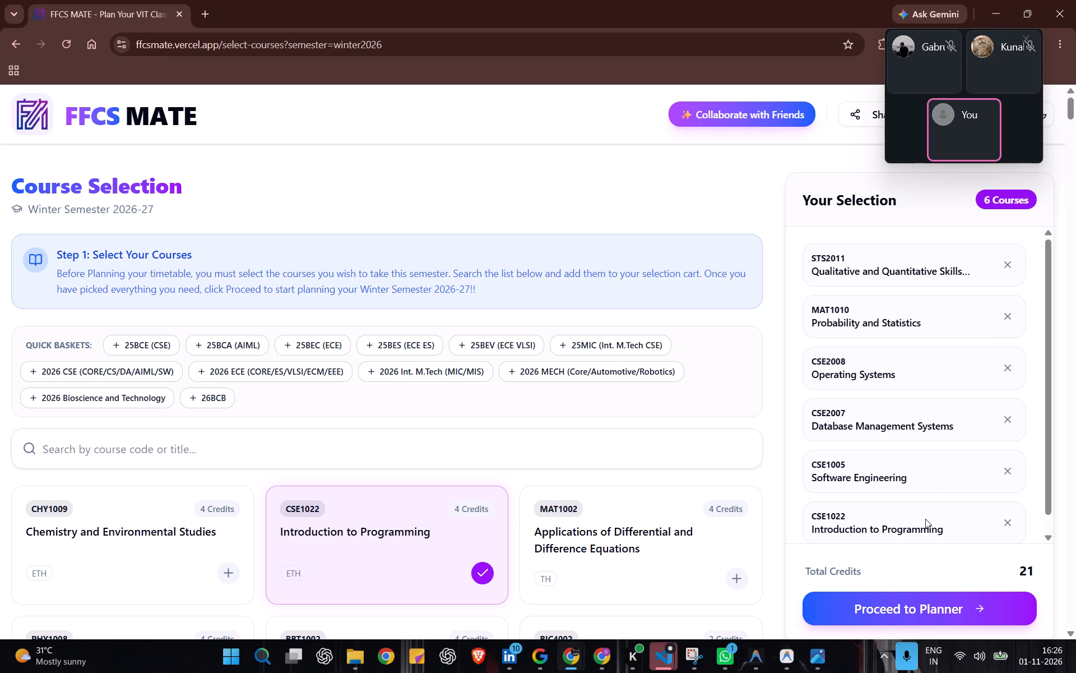
# Look over the courses remaining in Your Selection on the Course Selection page.
pyautogui.scroll(-3, 925, 519)
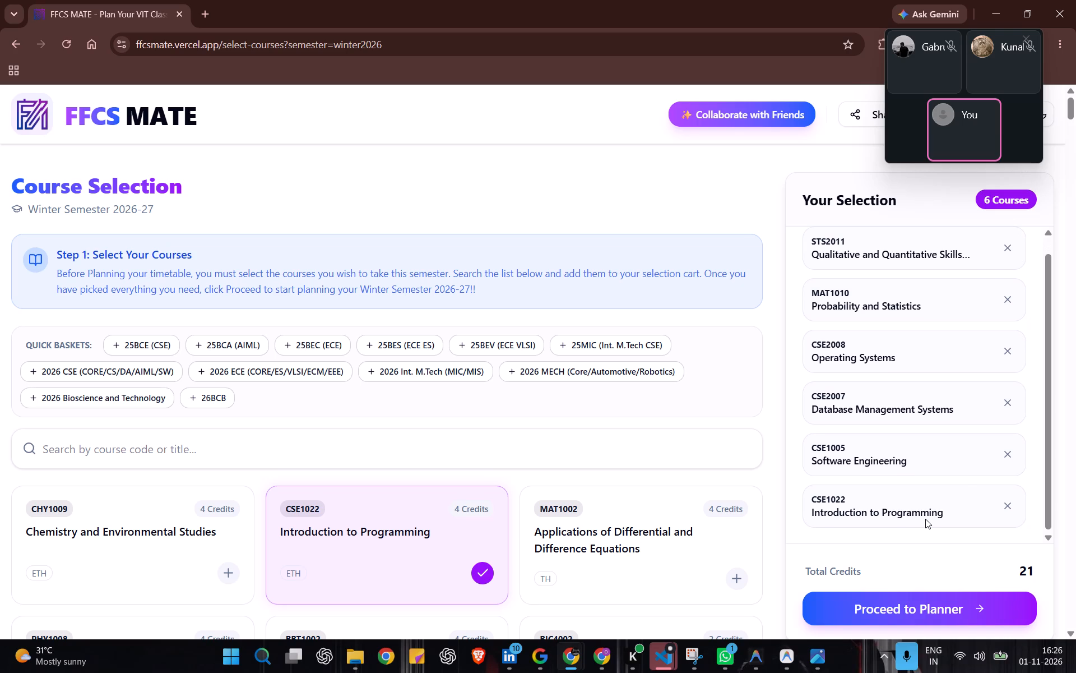
pyautogui.scroll(-1, 962, 490)
pyautogui.scroll(7, 925, 385)
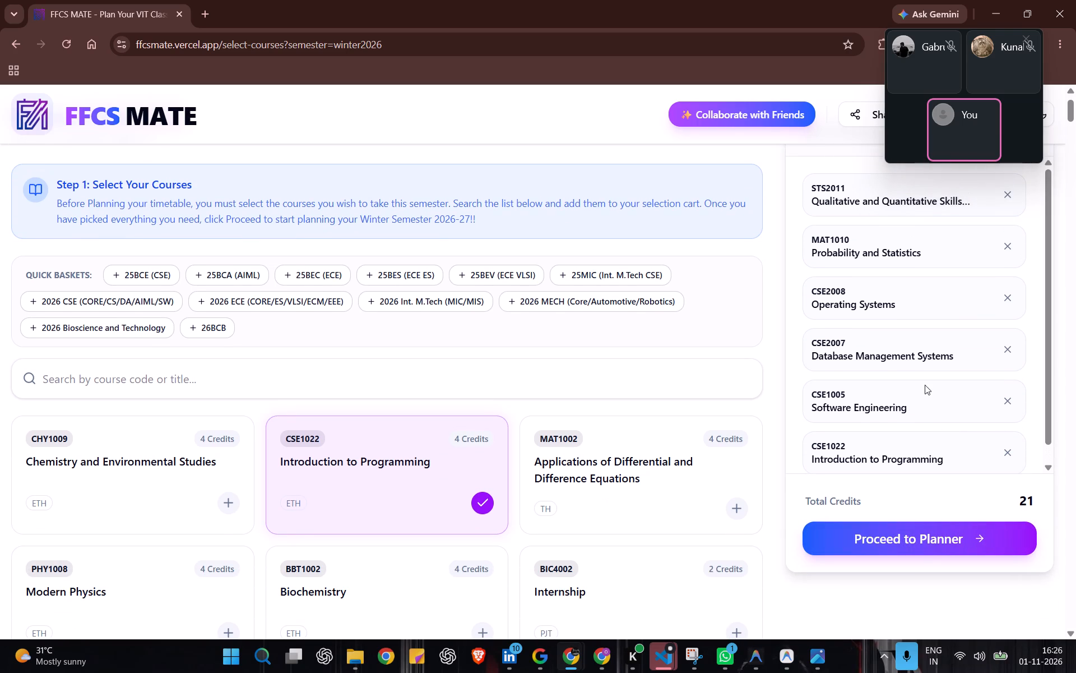
pyautogui.scroll(3, 972, 277)
pyautogui.click(991, 202)
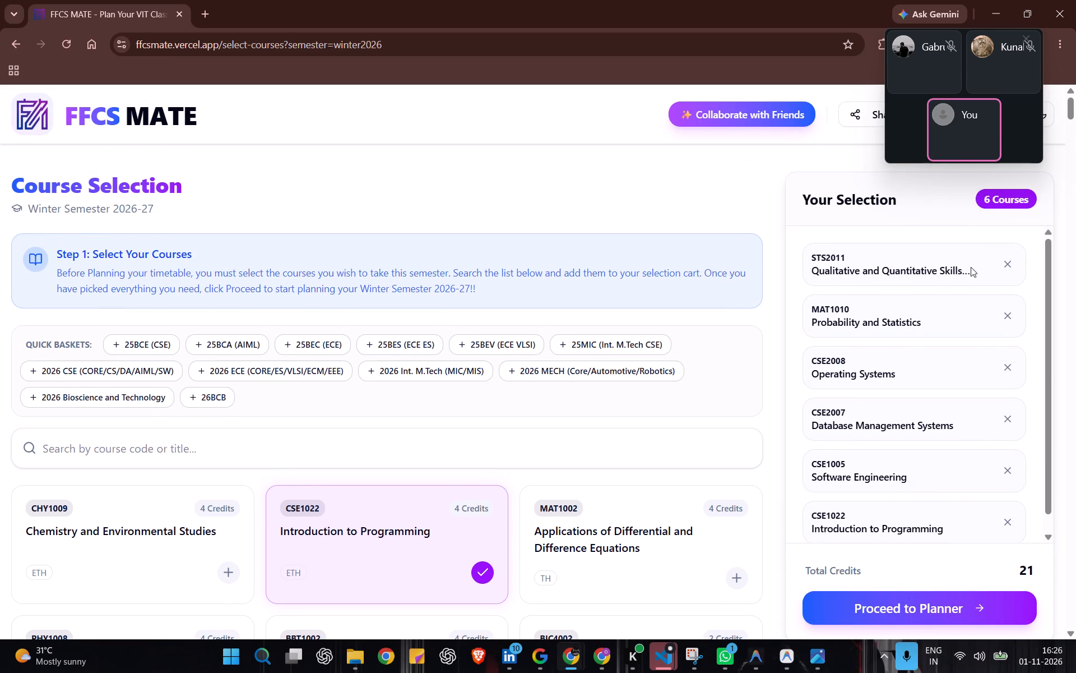
pyautogui.scroll(-2, 920, 409)
pyautogui.scroll(2, 920, 409)
pyautogui.scroll(-4, 920, 409)
pyautogui.scroll(4, 920, 409)
pyautogui.scroll(-9, 920, 409)
pyautogui.scroll(4, 920, 409)
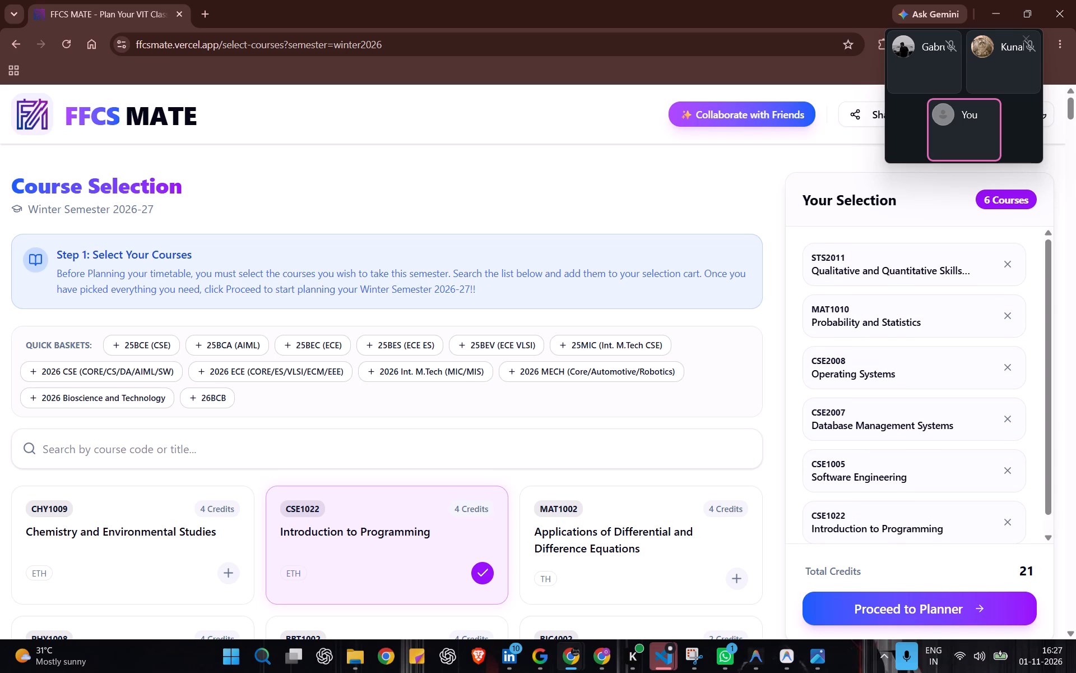
pyautogui.scroll(-6, 920, 409)
pyautogui.scroll(4, 920, 409)
pyautogui.scroll(4, 731, 269)
# Browse the available course catalogue from the first courses down to the CSE courses around CSE2007 and CSE2008.
pyautogui.scroll(-3, 741, 196)
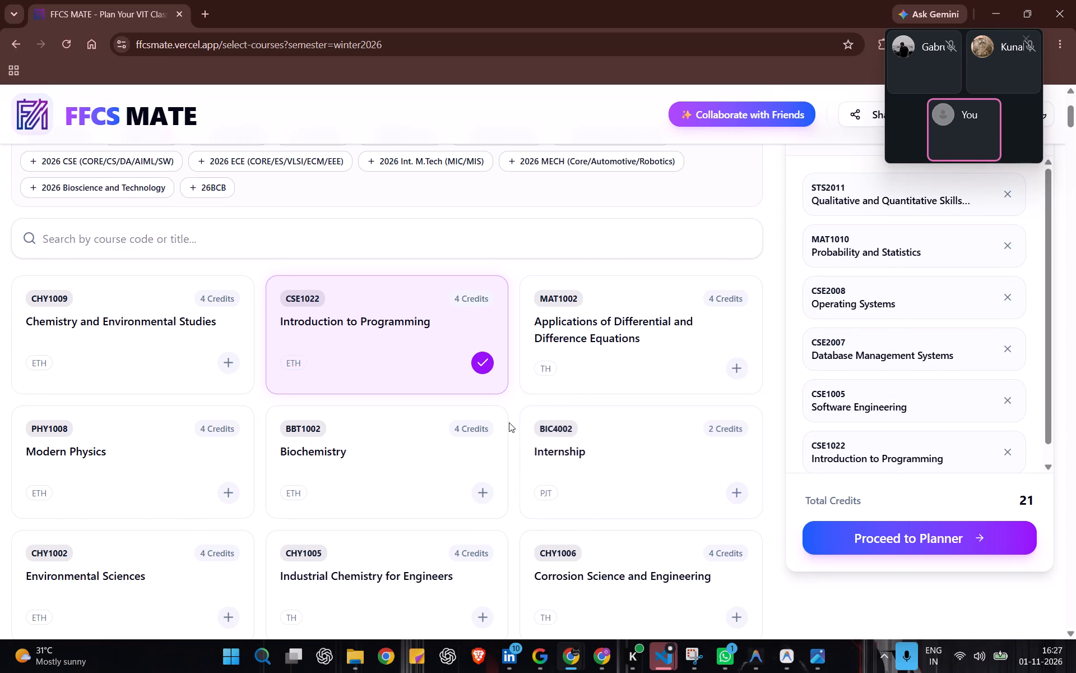
pyautogui.scroll(-5, 509, 441)
pyautogui.scroll(5, 509, 442)
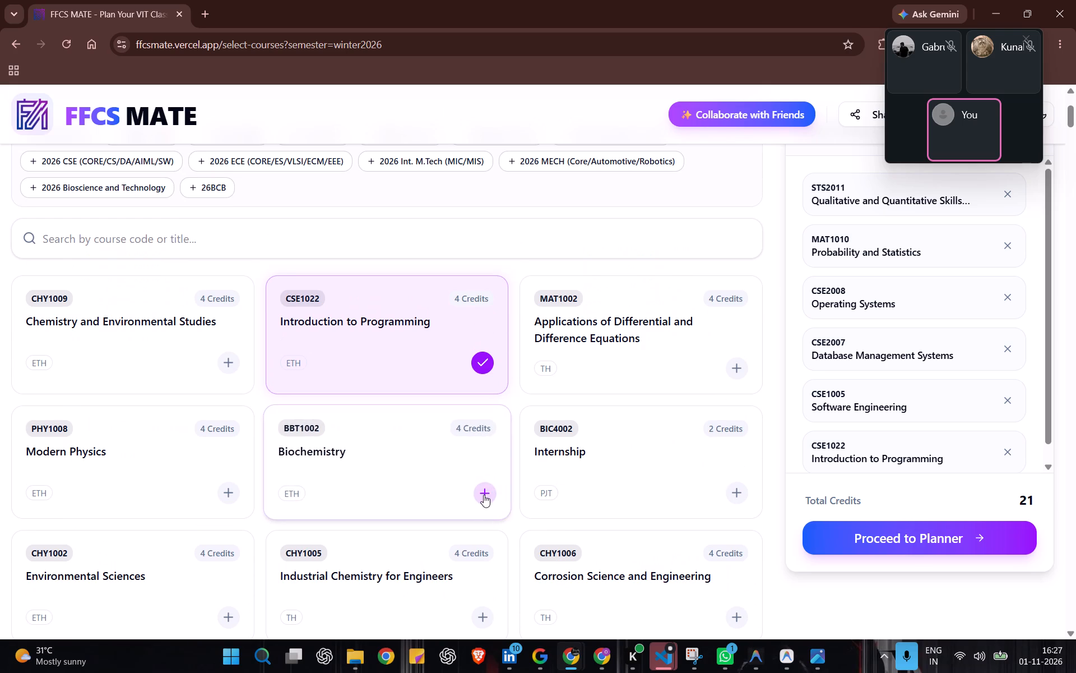
pyautogui.scroll(-4, 484, 495)
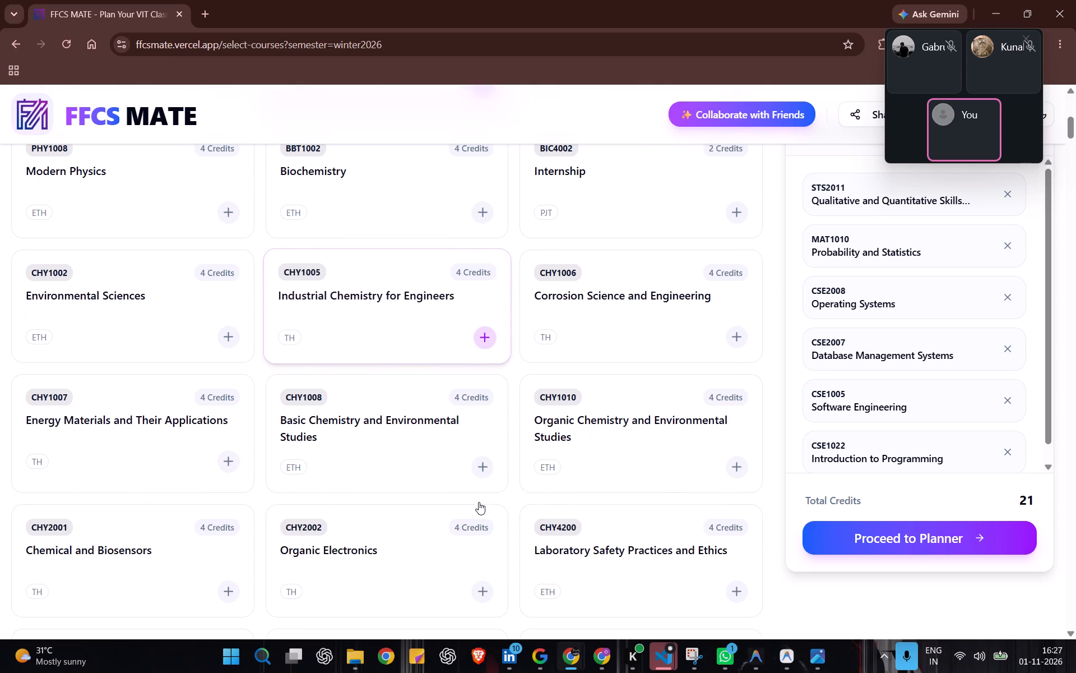
pyautogui.scroll(-6, 479, 502)
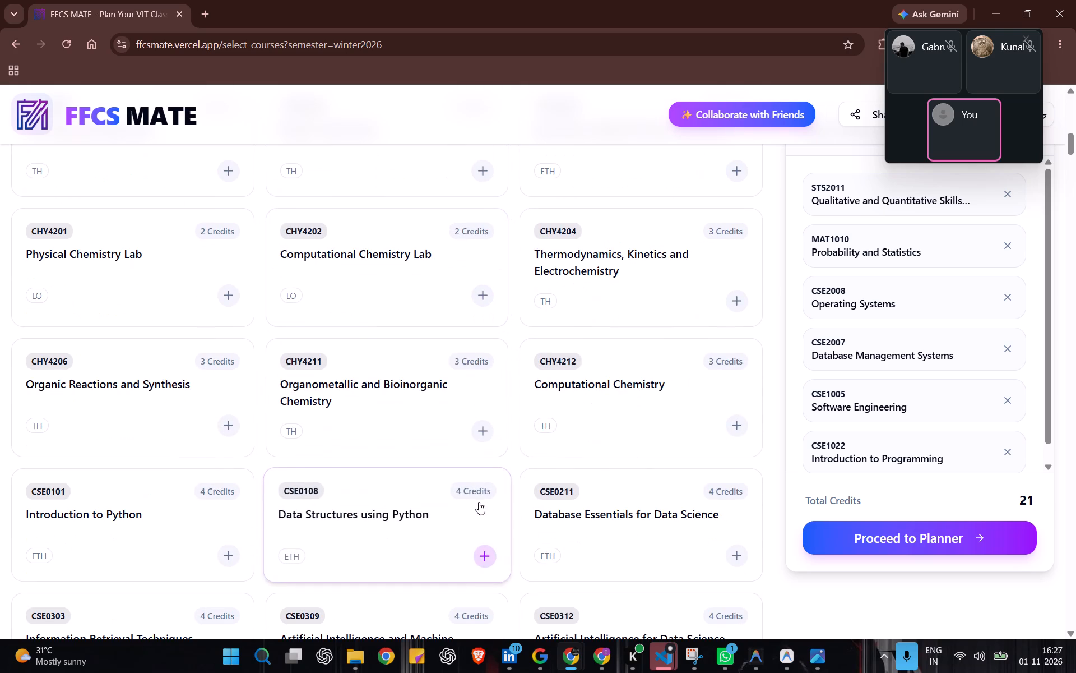
pyautogui.scroll(-3, 419, 540)
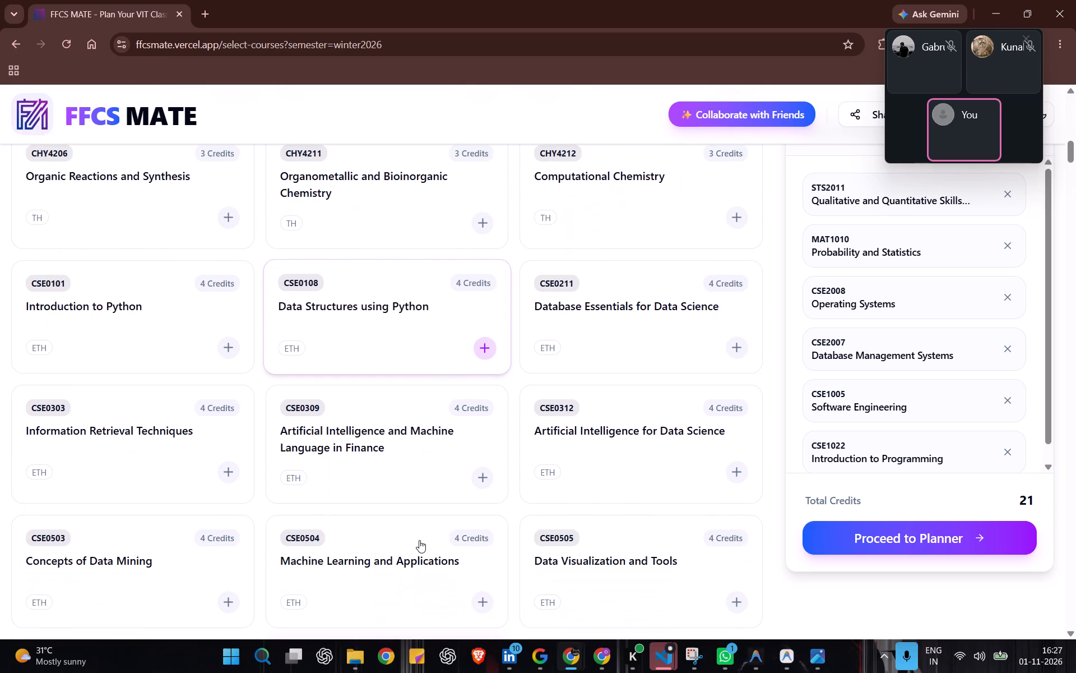
pyautogui.scroll(-4, 419, 540)
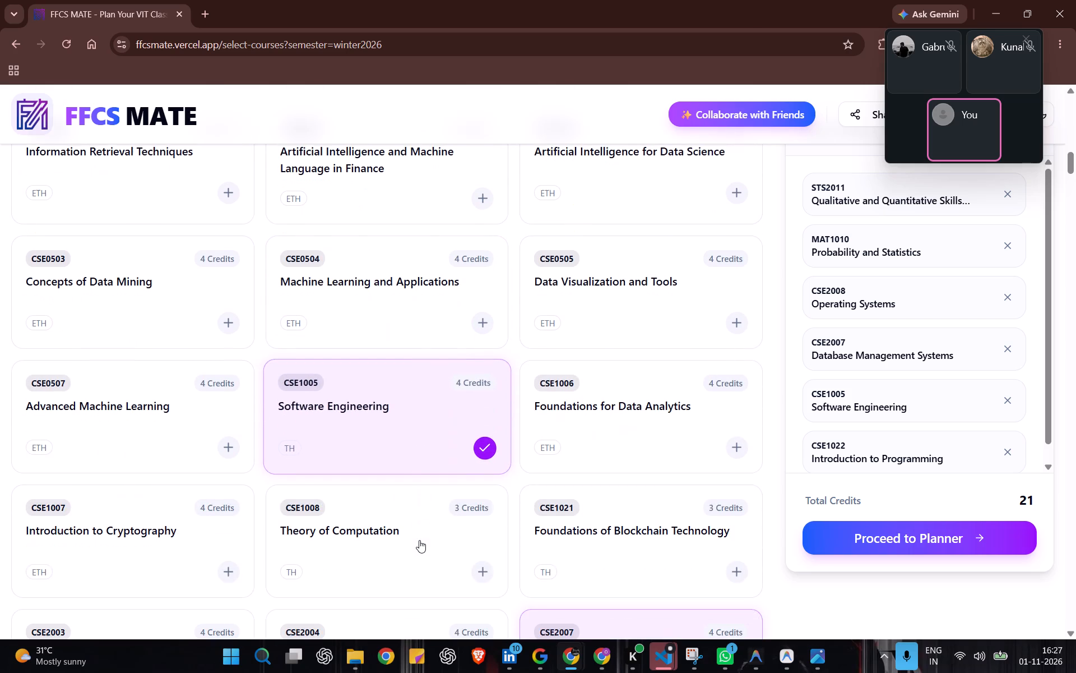
pyautogui.scroll(-4, 419, 540)
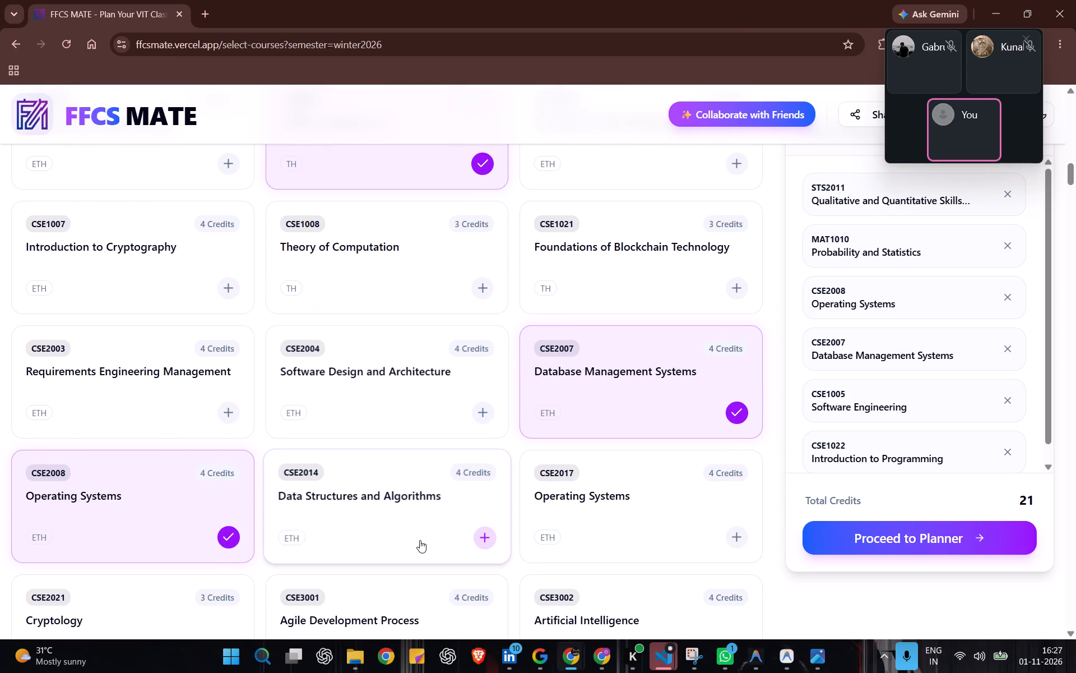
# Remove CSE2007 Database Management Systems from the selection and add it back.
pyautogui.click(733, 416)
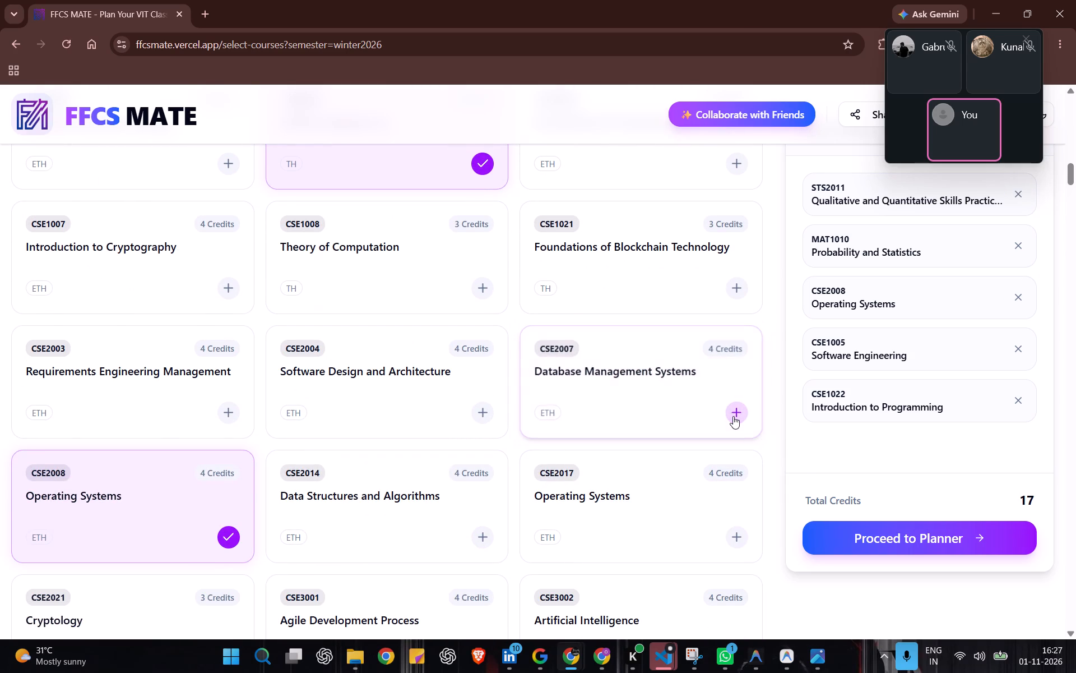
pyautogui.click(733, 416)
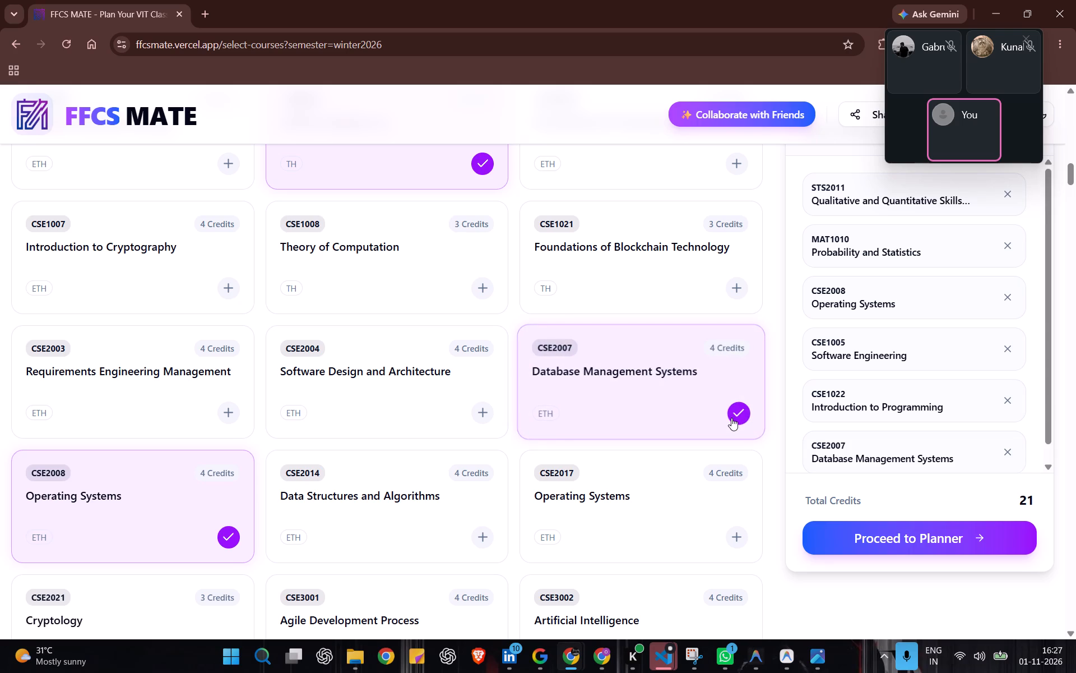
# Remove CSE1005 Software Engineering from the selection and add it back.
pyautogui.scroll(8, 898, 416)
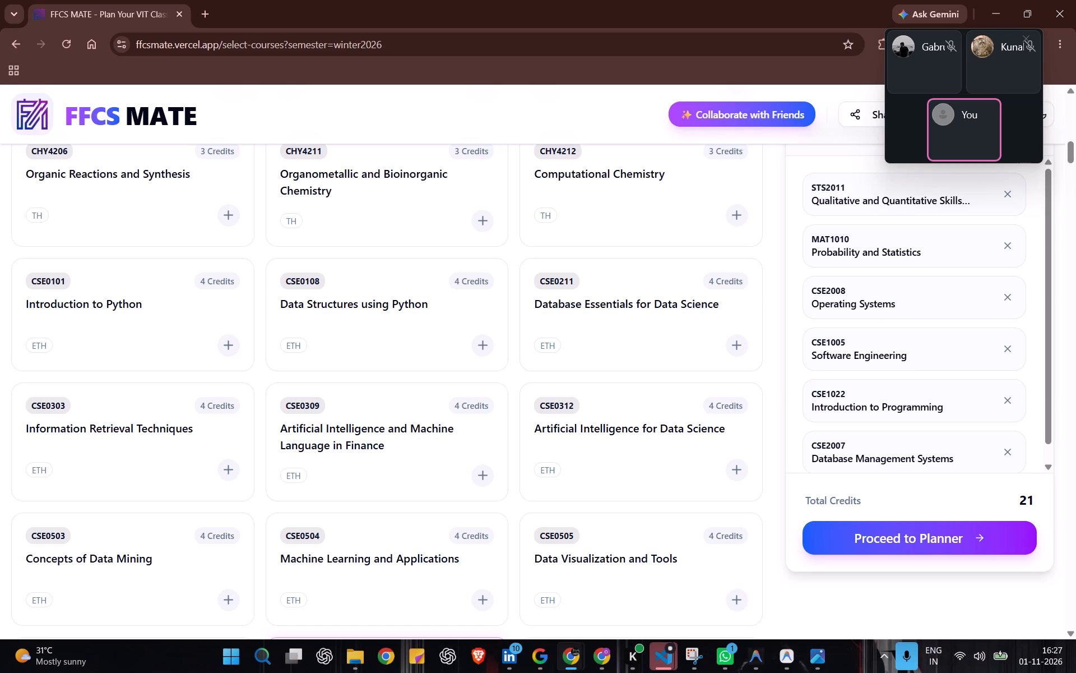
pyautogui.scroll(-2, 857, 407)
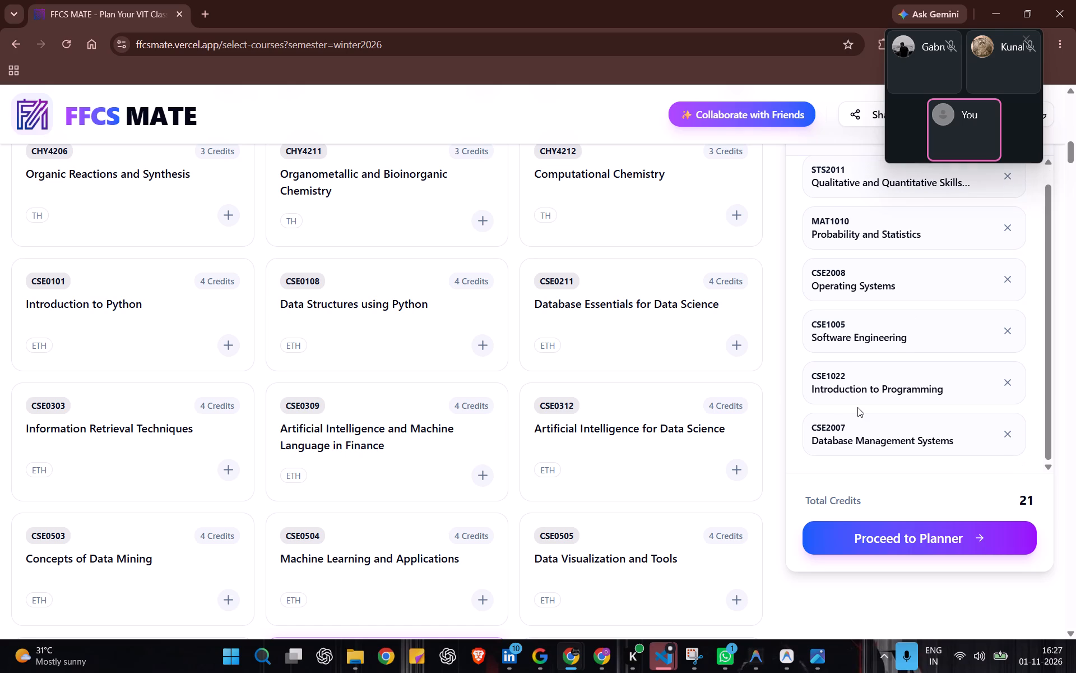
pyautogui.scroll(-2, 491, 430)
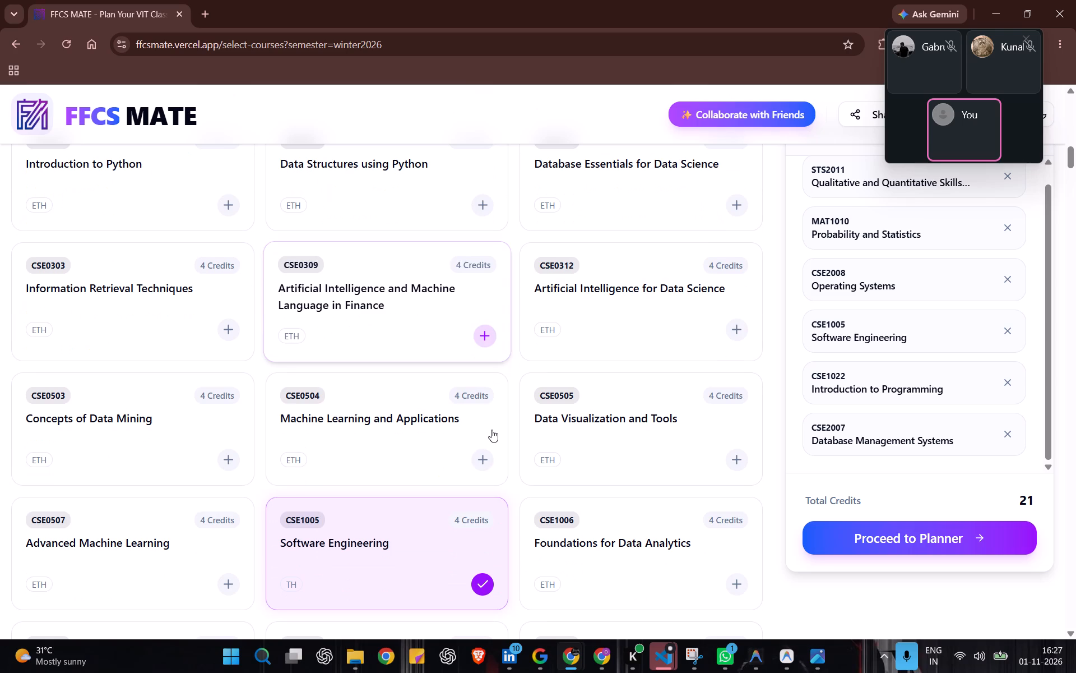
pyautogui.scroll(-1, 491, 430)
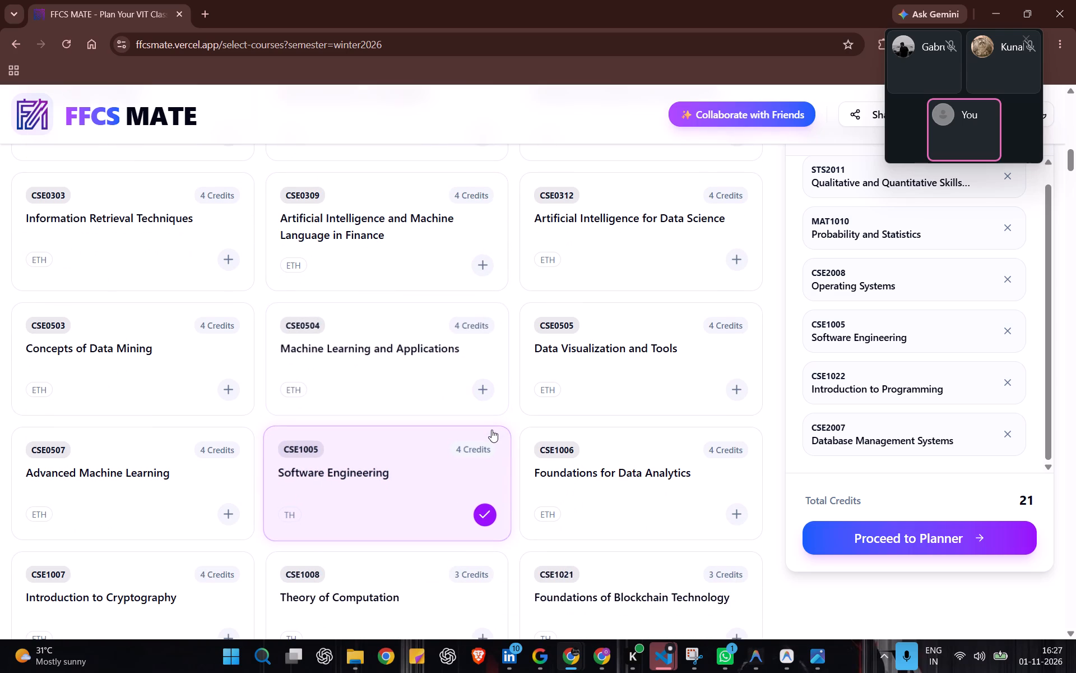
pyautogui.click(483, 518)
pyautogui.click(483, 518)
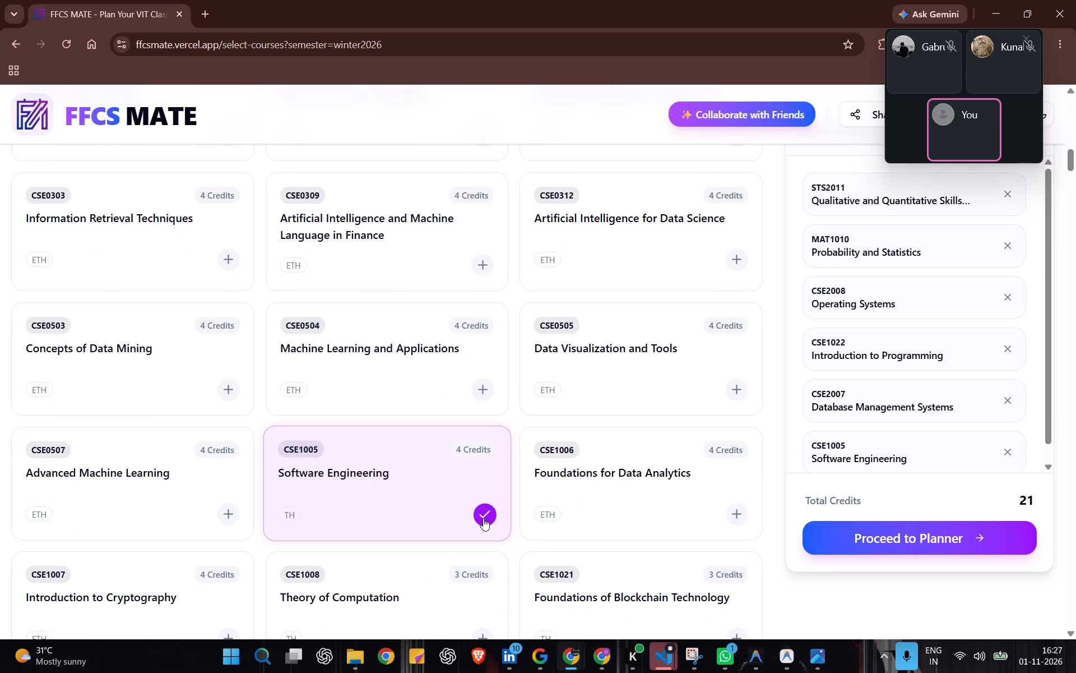
# Add CSE1006 Foundations for Data Analytics to the course selection.
pyautogui.scroll(-3, 912, 371)
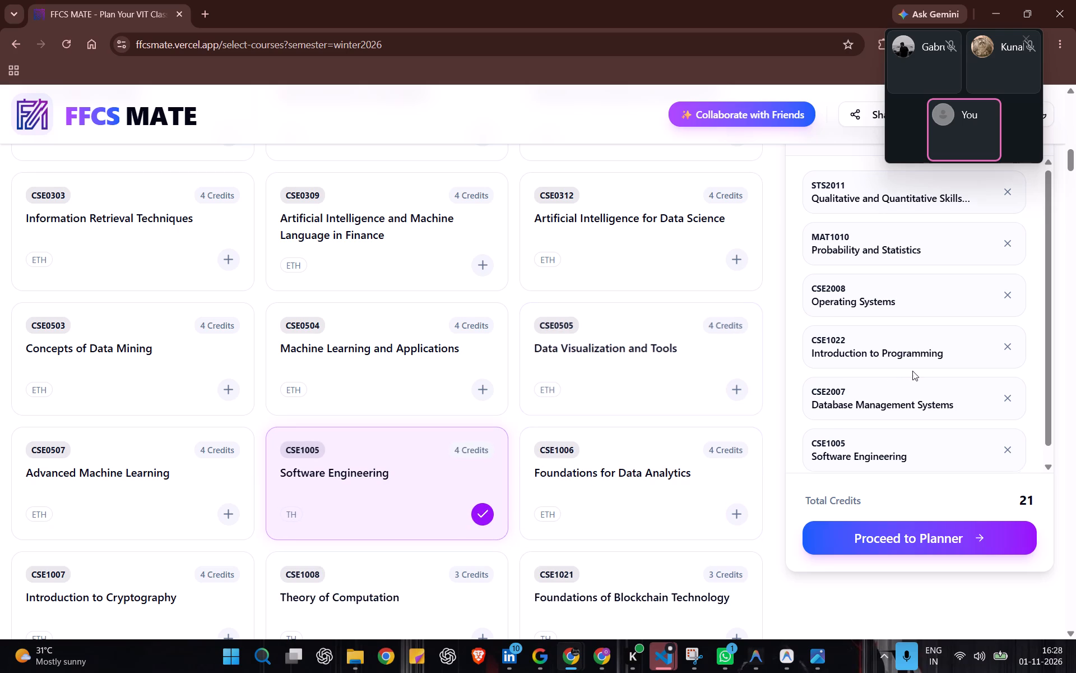
pyautogui.scroll(1, 912, 371)
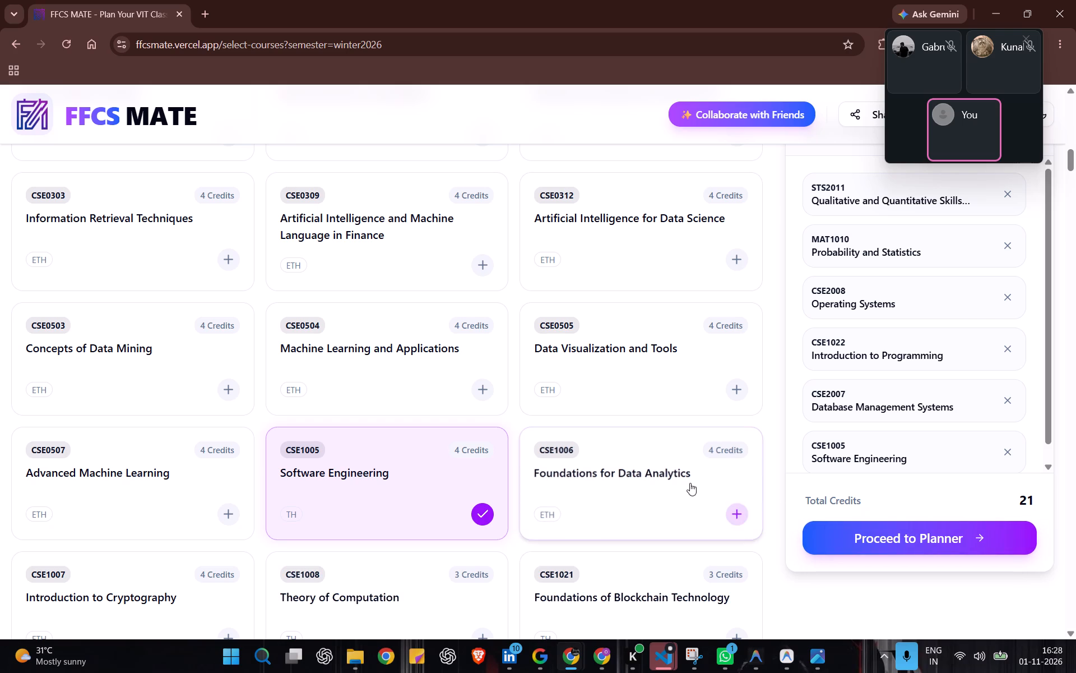
pyautogui.click(743, 519)
pyautogui.scroll(-4, 1018, 366)
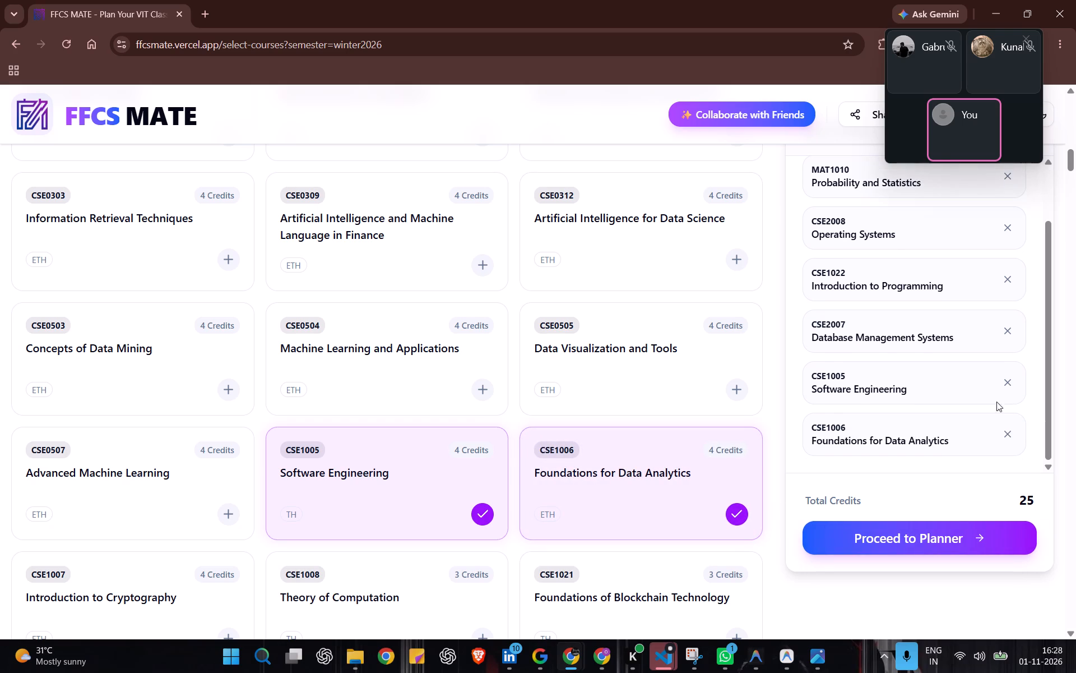
# Proceed to the planner with the selected courses and look over the Your Courses list.
pyautogui.click(927, 530)
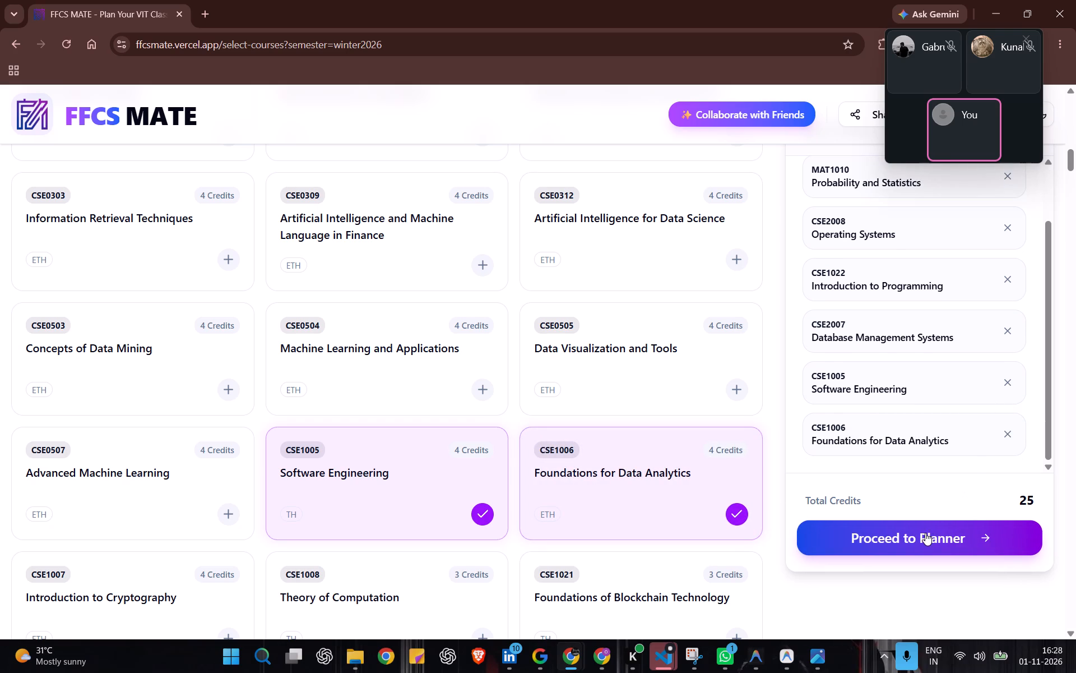
pyautogui.scroll(3, 964, 400)
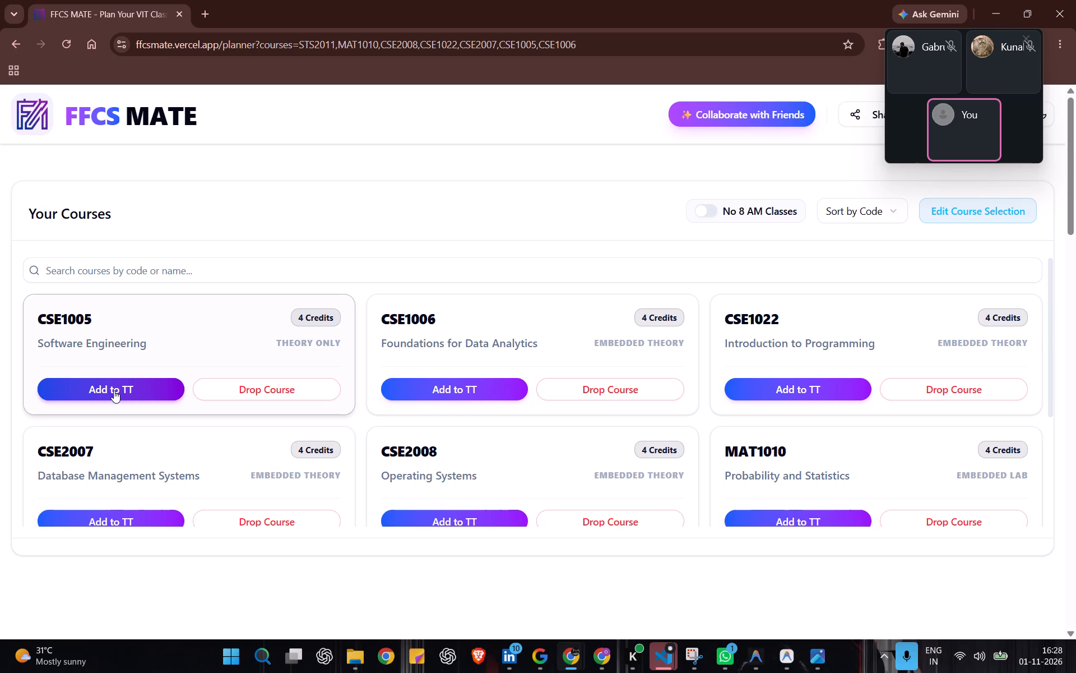
pyautogui.scroll(-3, 114, 390)
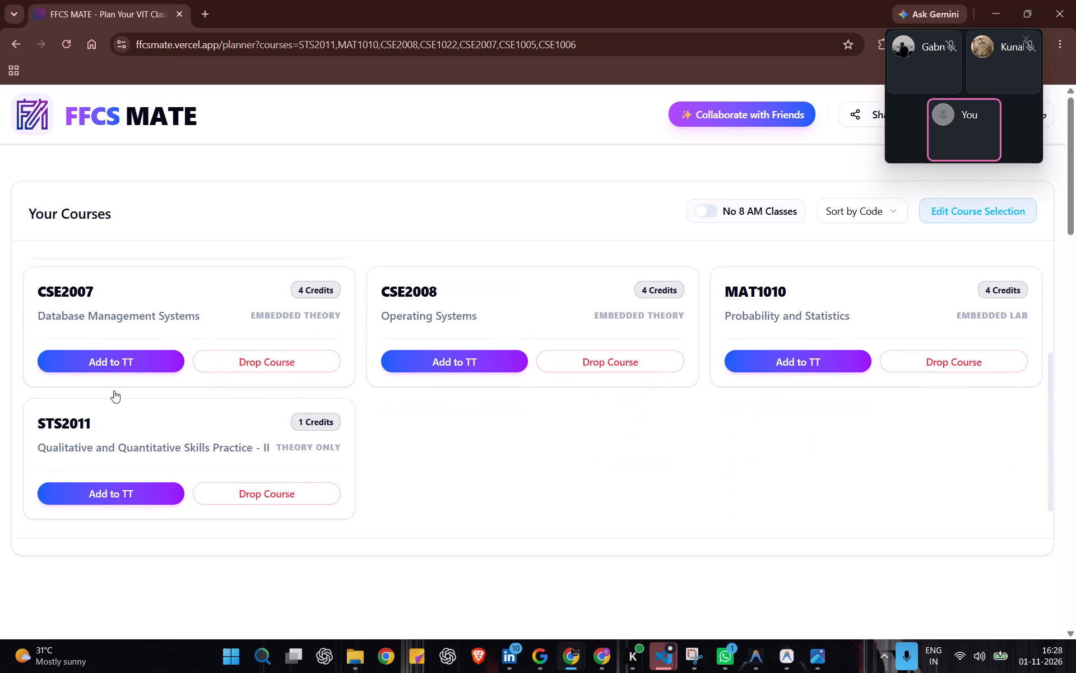
pyautogui.scroll(-4, 114, 390)
pyautogui.scroll(4, 432, 475)
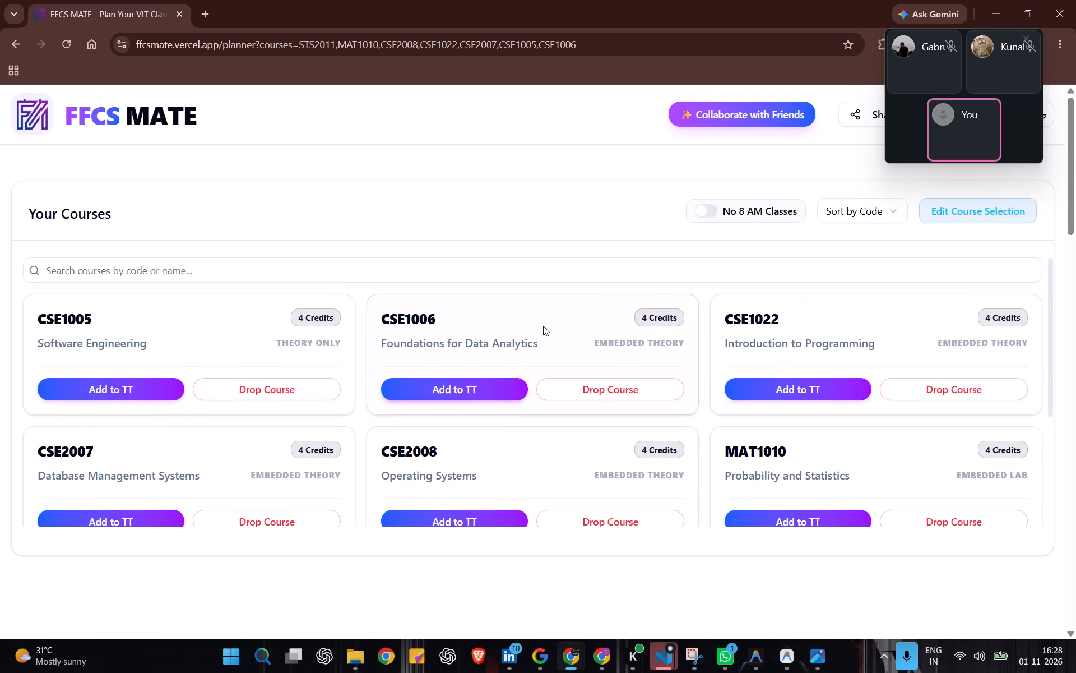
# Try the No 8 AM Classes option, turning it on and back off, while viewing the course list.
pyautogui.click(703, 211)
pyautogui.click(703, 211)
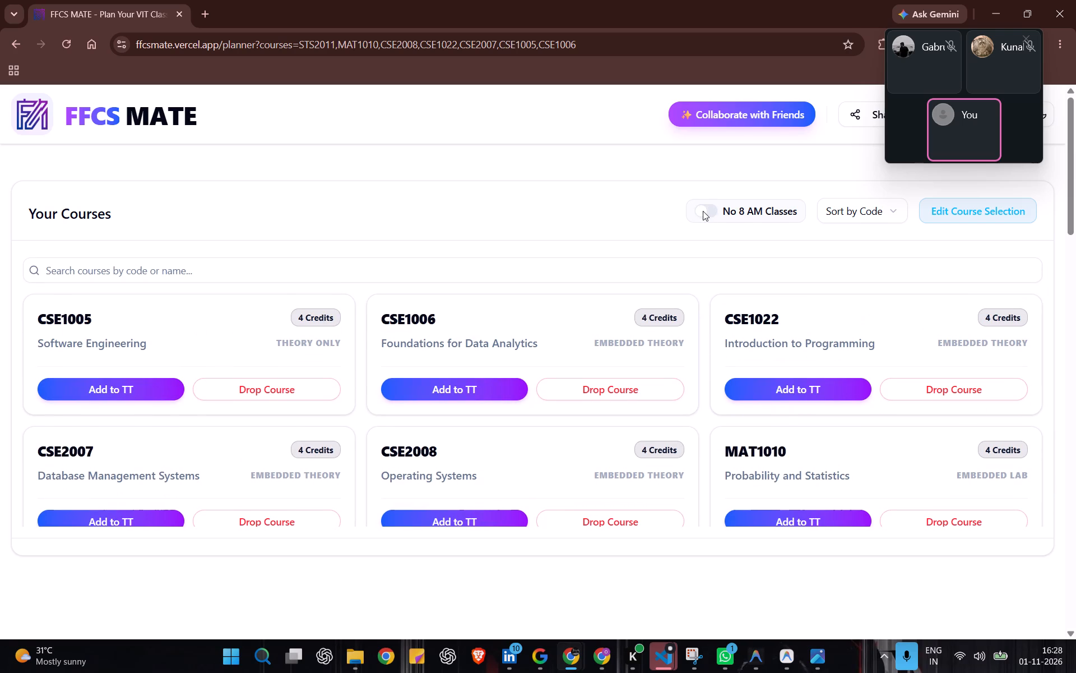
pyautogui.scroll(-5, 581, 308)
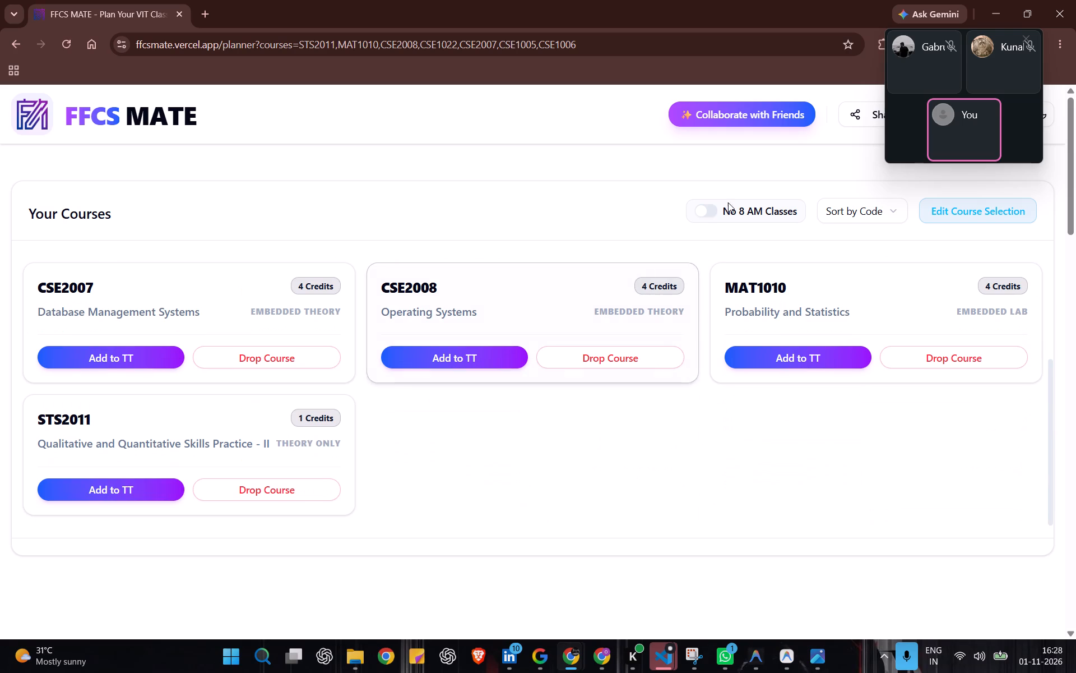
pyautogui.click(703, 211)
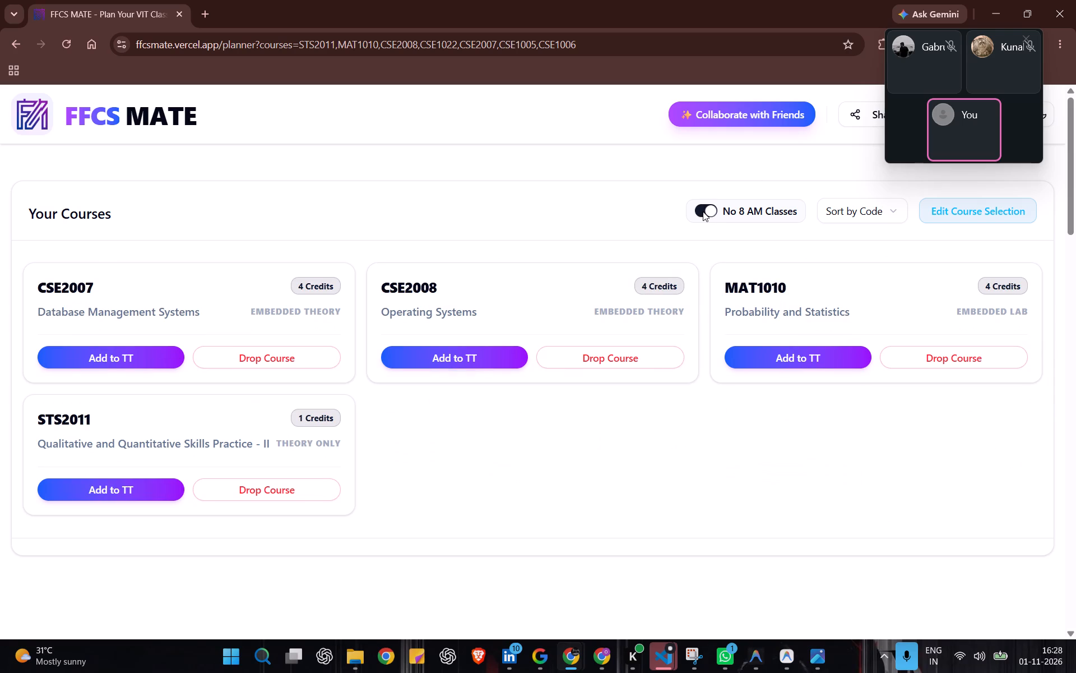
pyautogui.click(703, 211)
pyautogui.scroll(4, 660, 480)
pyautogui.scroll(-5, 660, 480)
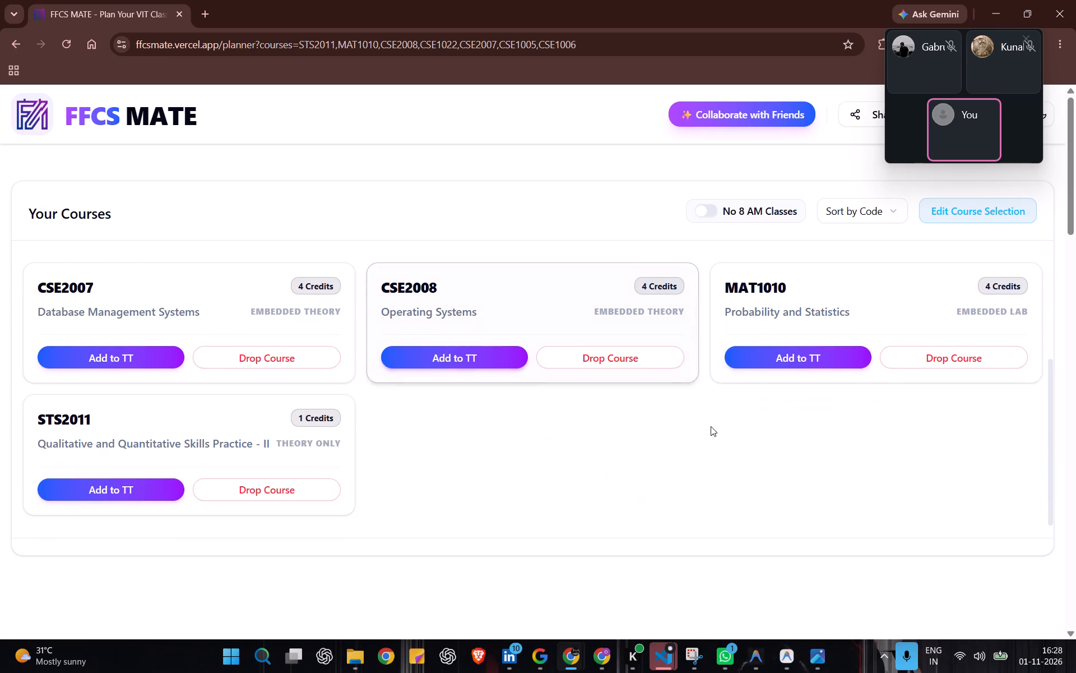
# Check the sorting options for the planner's course list and close them without a change.
pyautogui.click(861, 210)
pyautogui.click(862, 209)
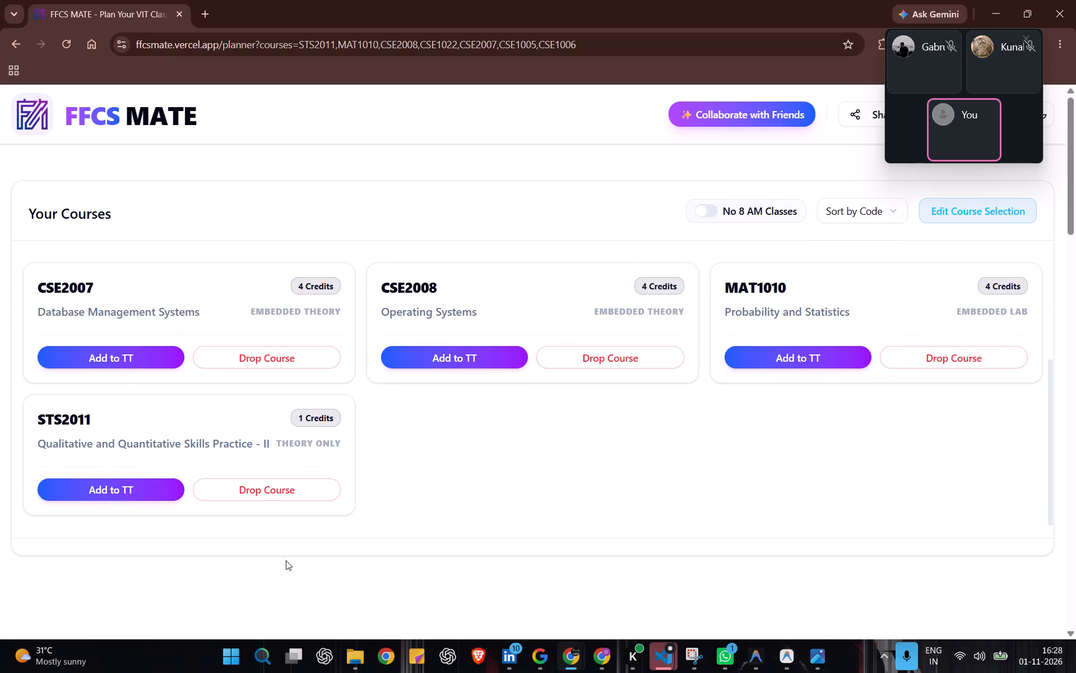
# Start adding CSE1005 Software Engineering to the timetable by opening its theory slot and faculty choices.
pyautogui.scroll(3, 341, 463)
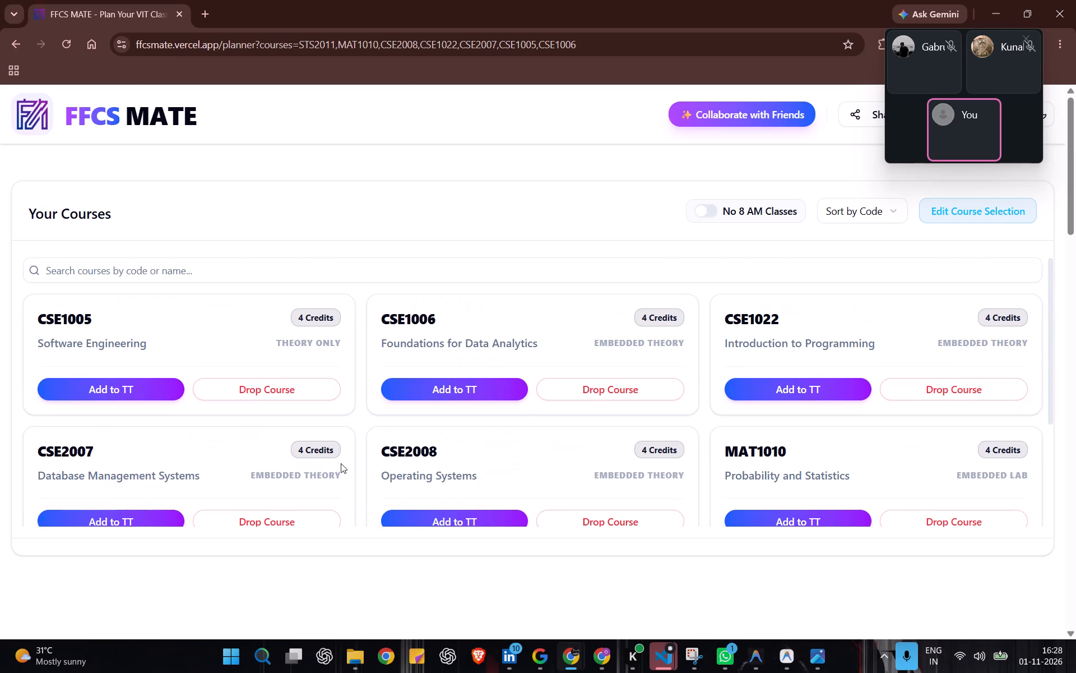
pyautogui.scroll(3, 341, 463)
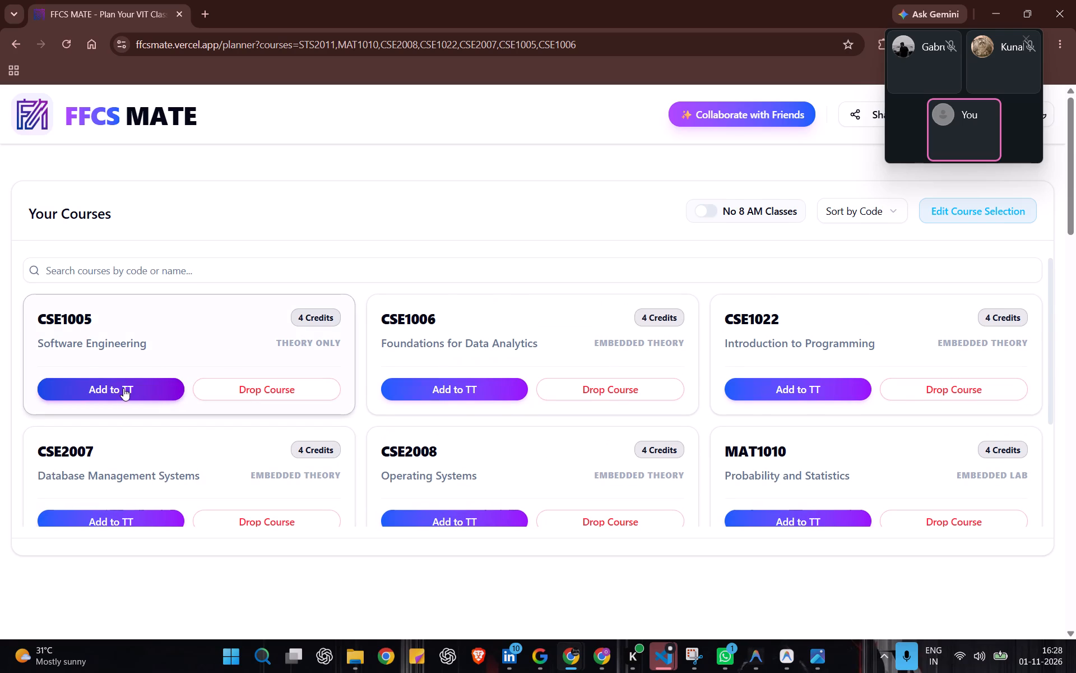
pyautogui.click(123, 388)
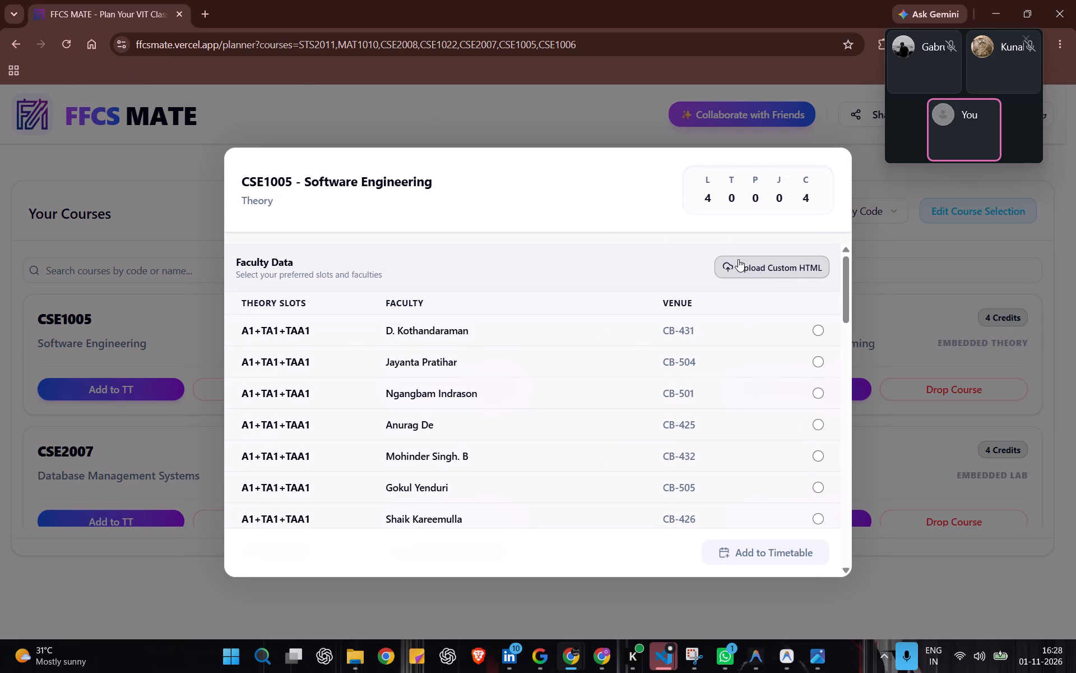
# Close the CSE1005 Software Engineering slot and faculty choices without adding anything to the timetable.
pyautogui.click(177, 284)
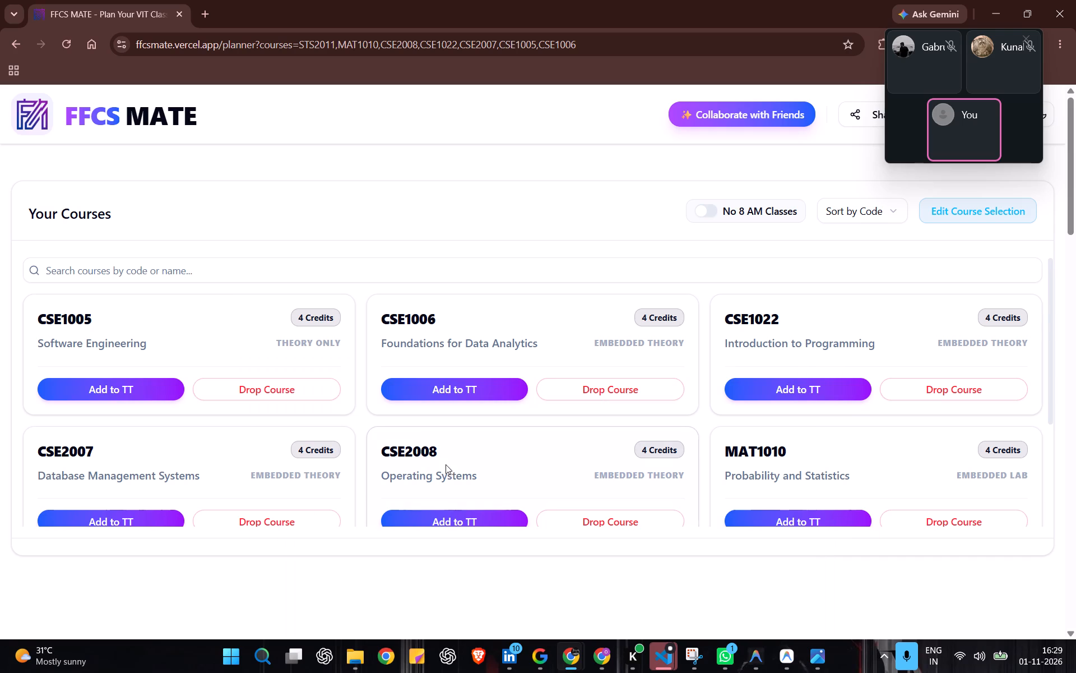
# Switch to WhatsApp to consult the Time table group's course slots alongside the registered timetable image.
pyautogui.click(724, 656)
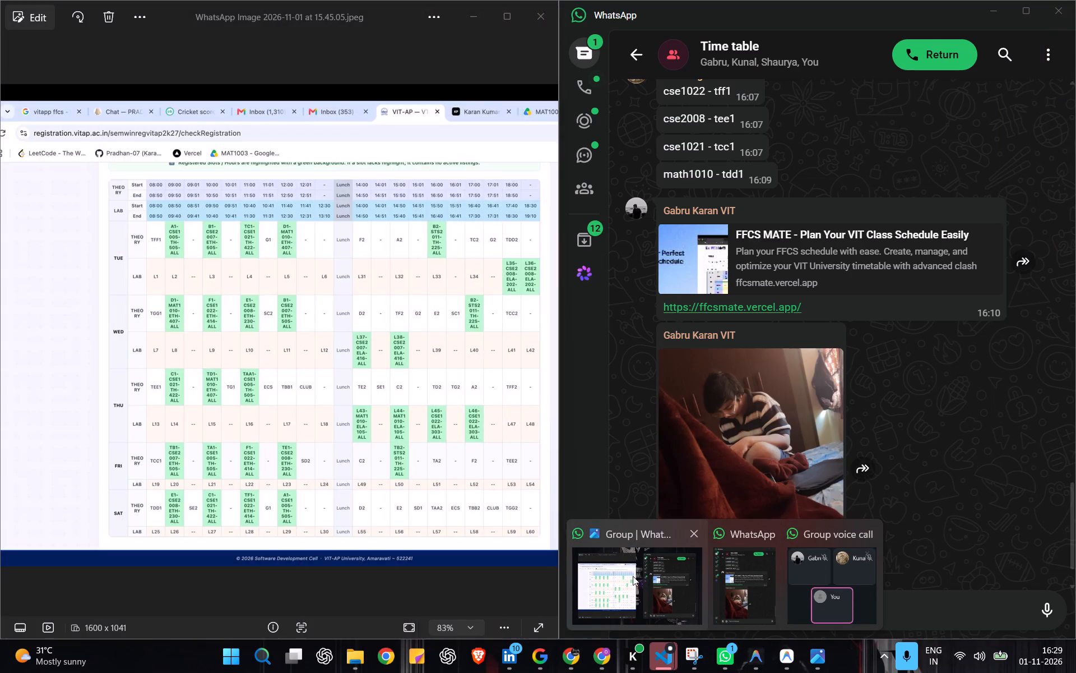
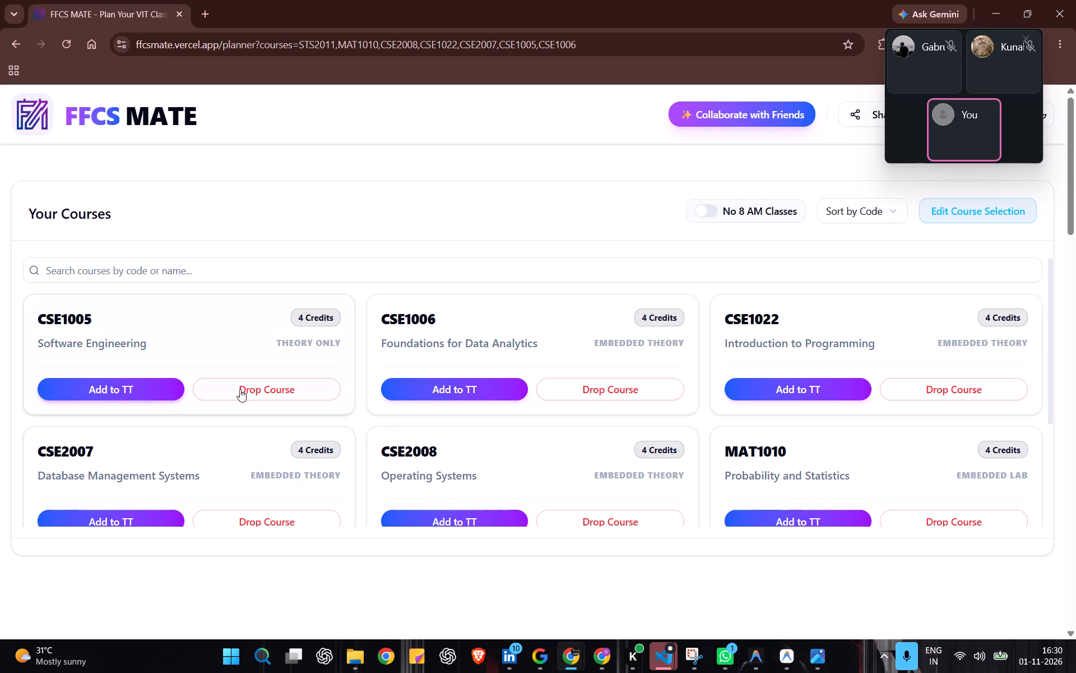
# Open the CSE1006 Foundations for Data Analytics timetable choices and look through its theory slots, faculty and venues.
pyautogui.click(449, 392)
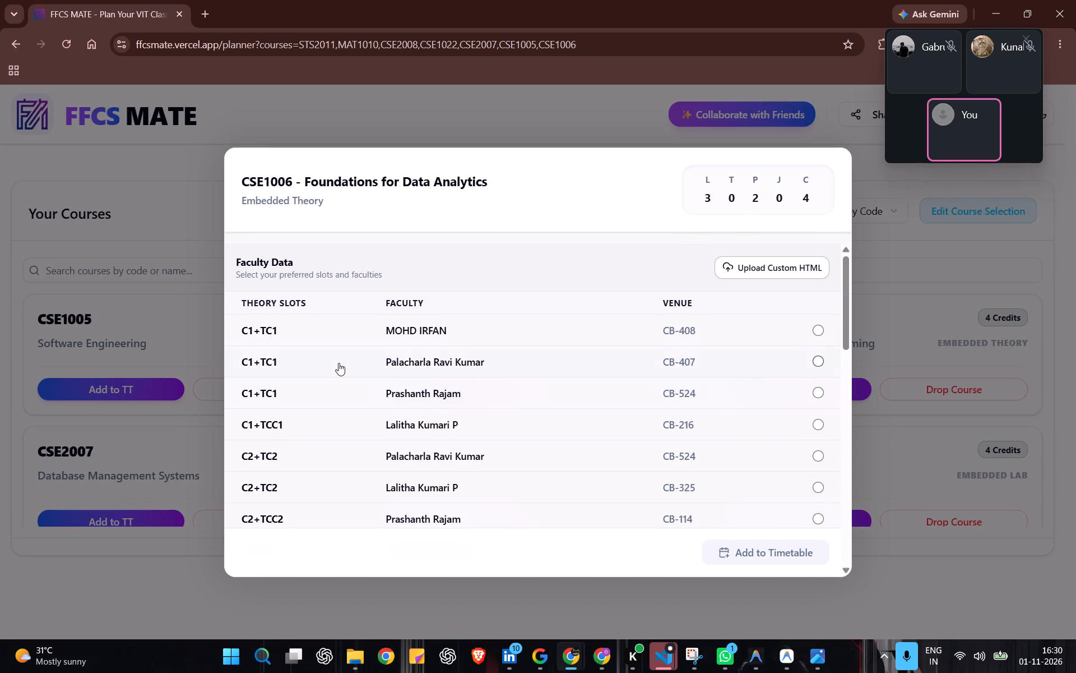
pyautogui.scroll(-4, 671, 379)
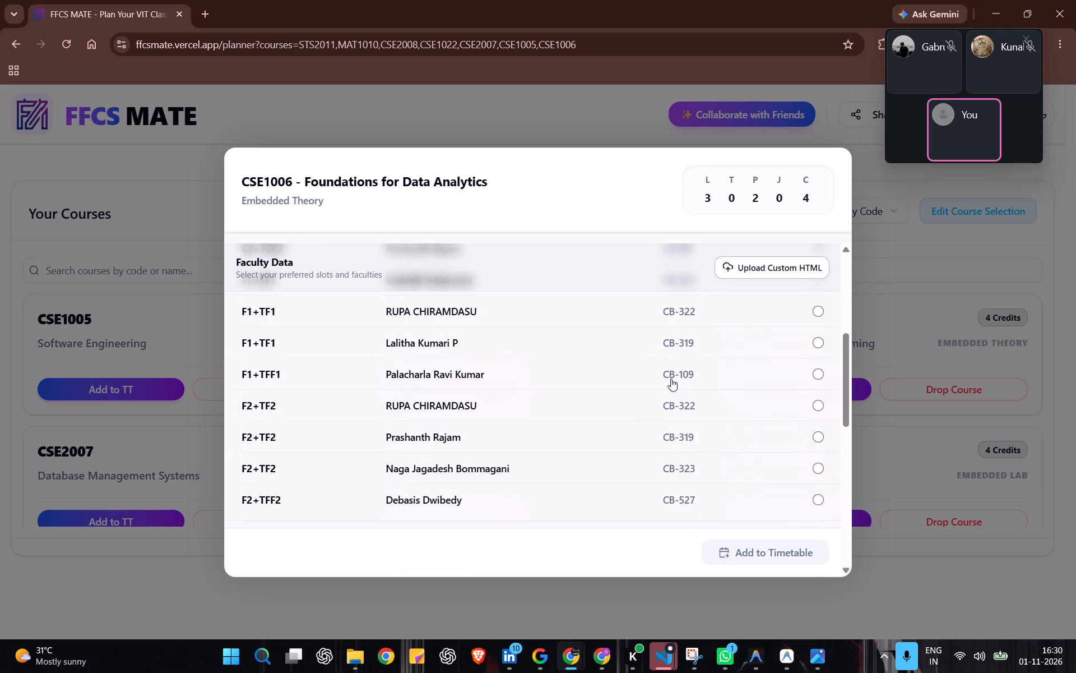
pyautogui.scroll(4, 671, 379)
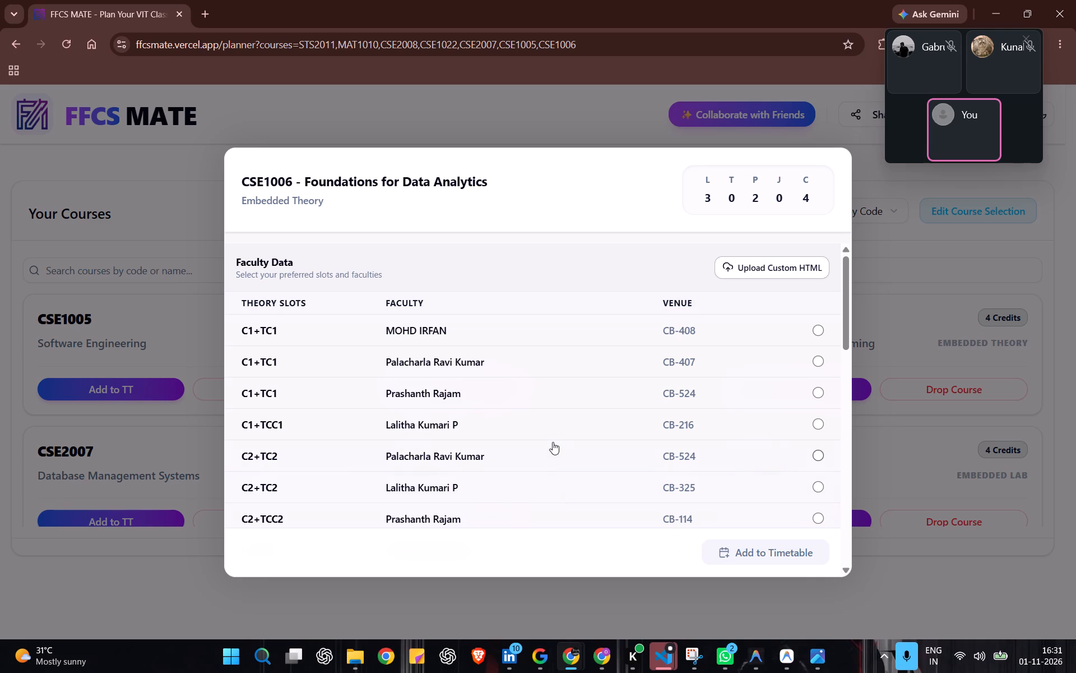
# Look through the theory and lab slot, faculty and venue options for CSE1006 Foundations for Data Analytics.
pyautogui.scroll(-1, 582, 465)
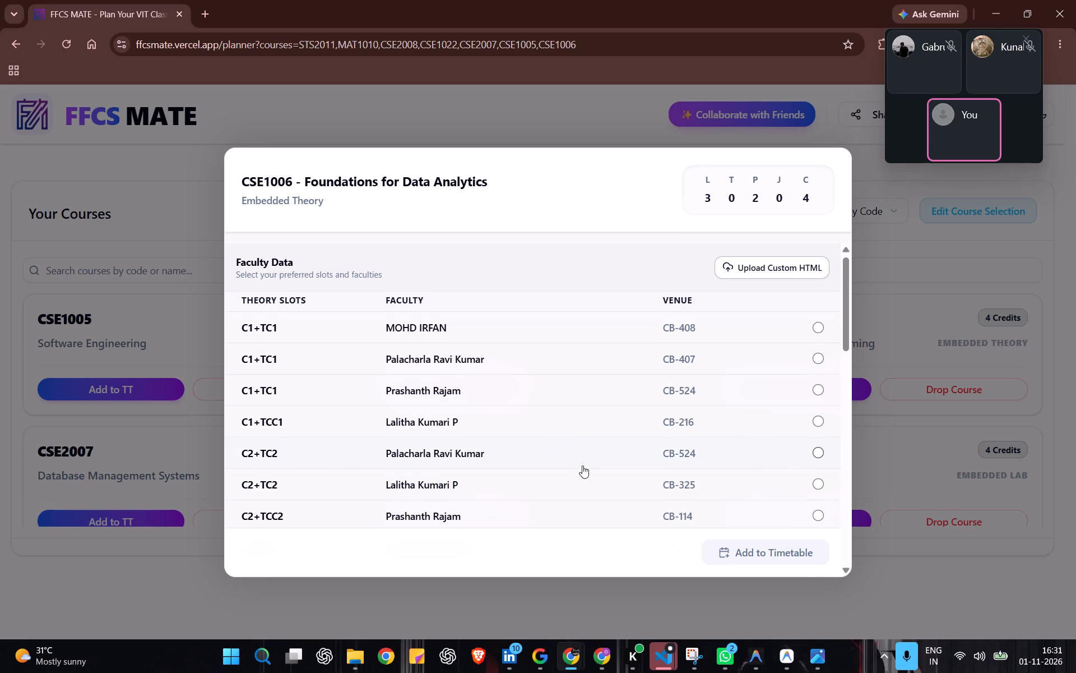
pyautogui.scroll(-8, 582, 465)
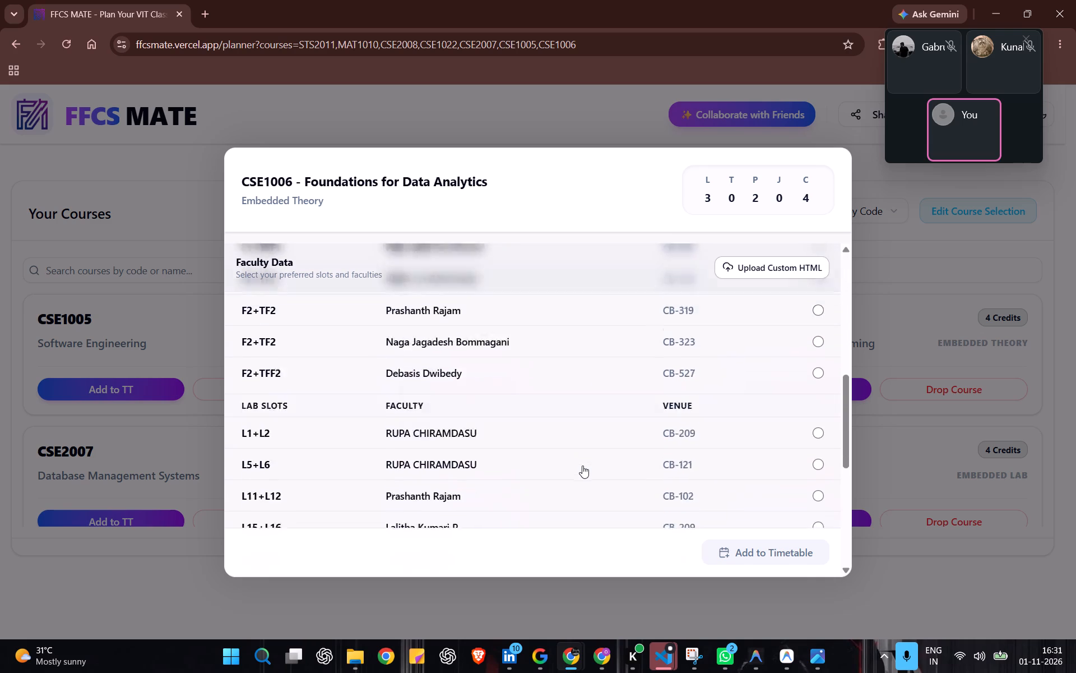
pyautogui.scroll(-3, 582, 465)
pyautogui.scroll(17, 582, 465)
pyautogui.scroll(-17, 582, 465)
pyautogui.scroll(-6, 582, 465)
pyautogui.scroll(11, 582, 465)
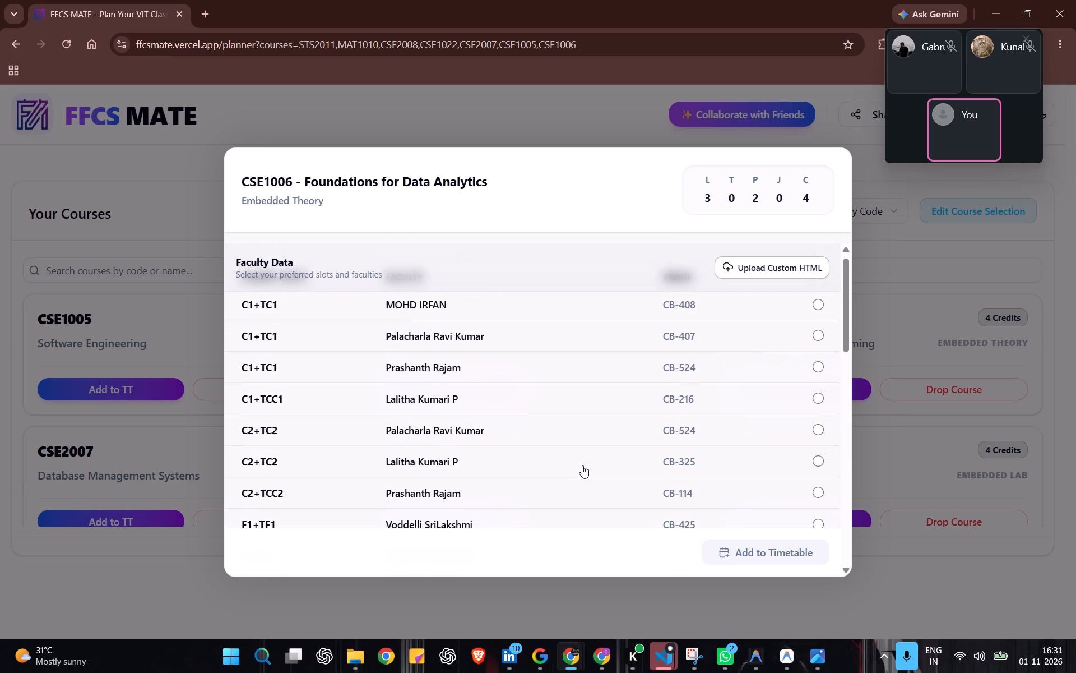
pyautogui.scroll(6, 582, 465)
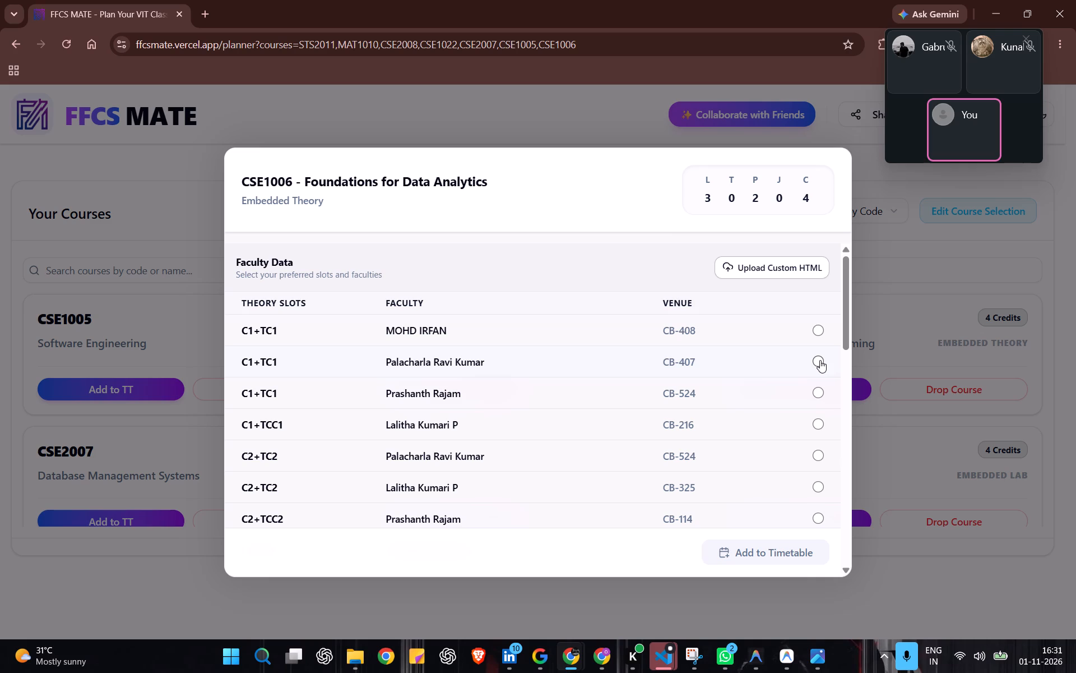
# Select the C1+TC1 theory slot in venue CB-524 for CSE1006 Foundations for Data Analytics.
pyautogui.click(818, 391)
pyautogui.click(817, 391)
pyautogui.tripleClick(817, 391)
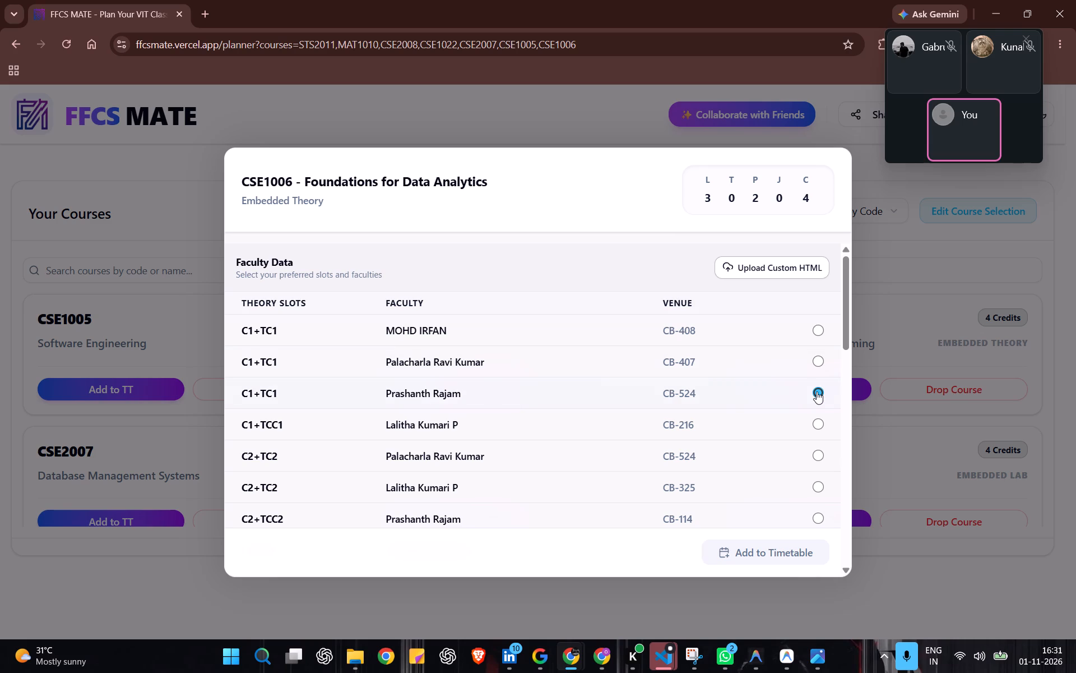
pyautogui.click(807, 361)
pyautogui.click(815, 393)
# Review the CSE1006 lab slots and select L33+L34 in venue CB-307.
pyautogui.scroll(-1, 815, 396)
pyautogui.scroll(-15, 763, 409)
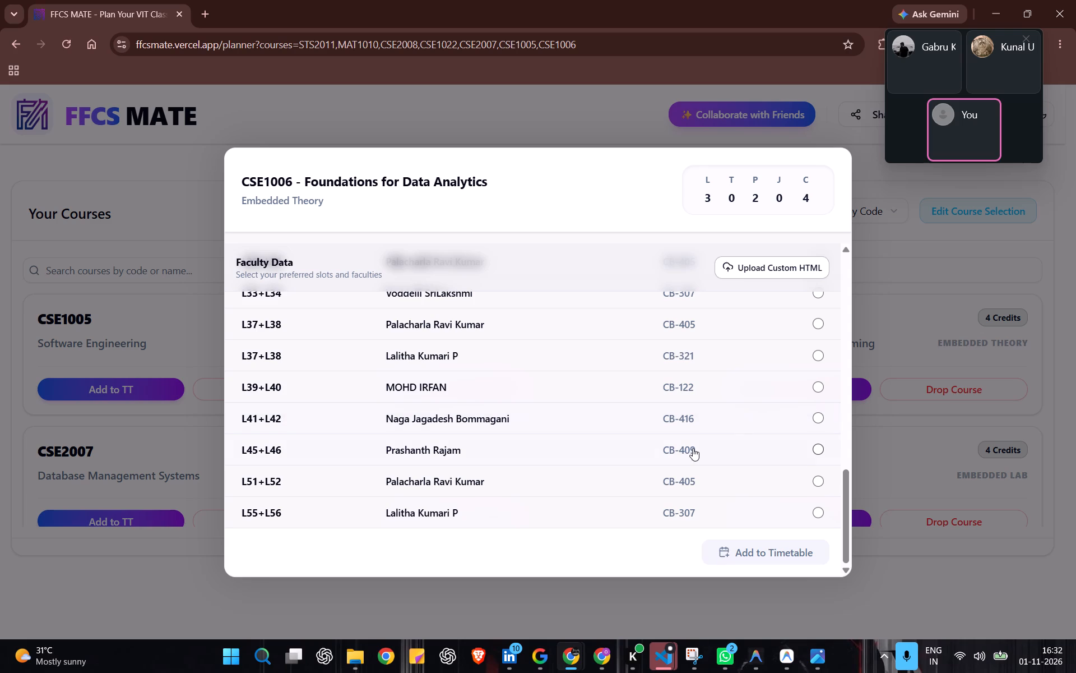
pyautogui.scroll(-4, 693, 448)
pyautogui.scroll(3, 604, 398)
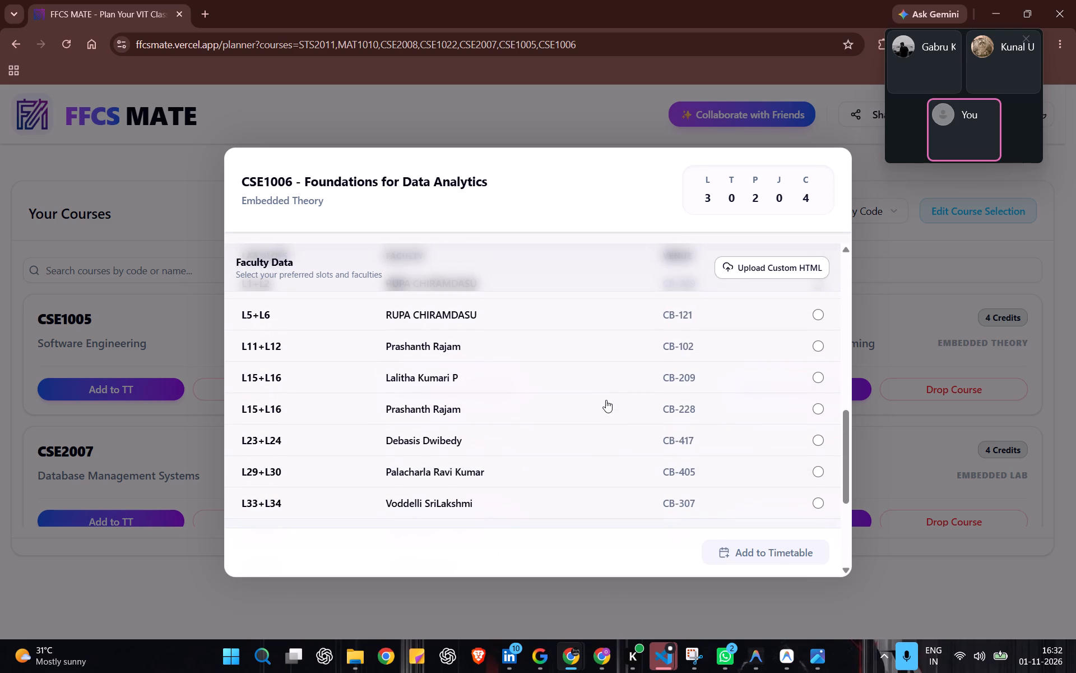
pyautogui.scroll(2, 607, 402)
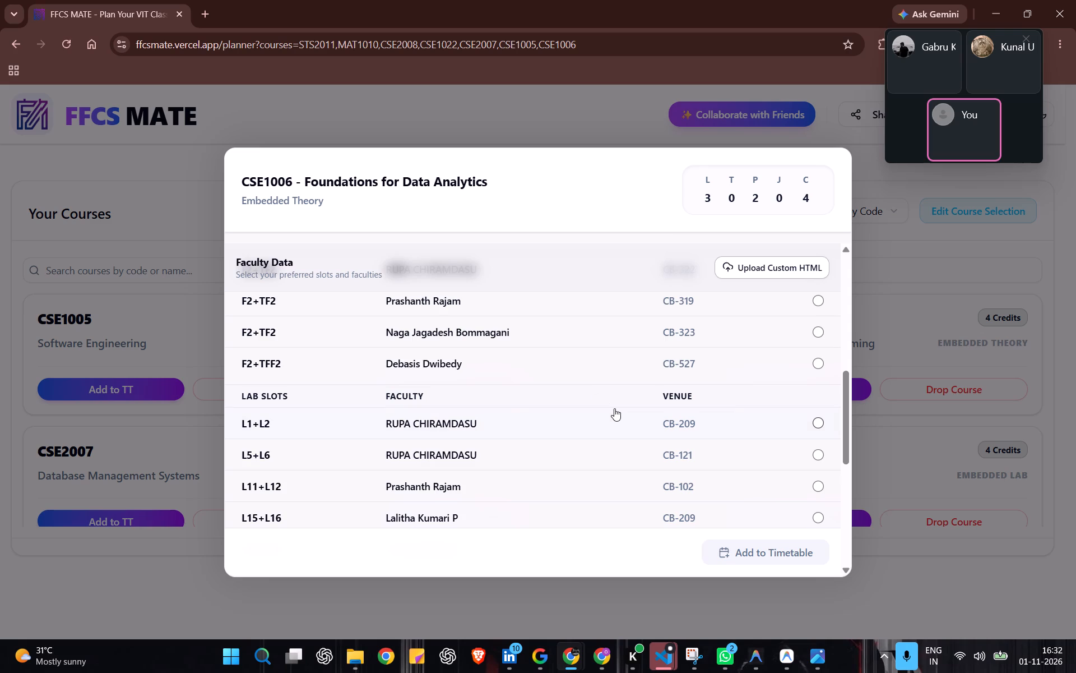
pyautogui.scroll(-3, 620, 452)
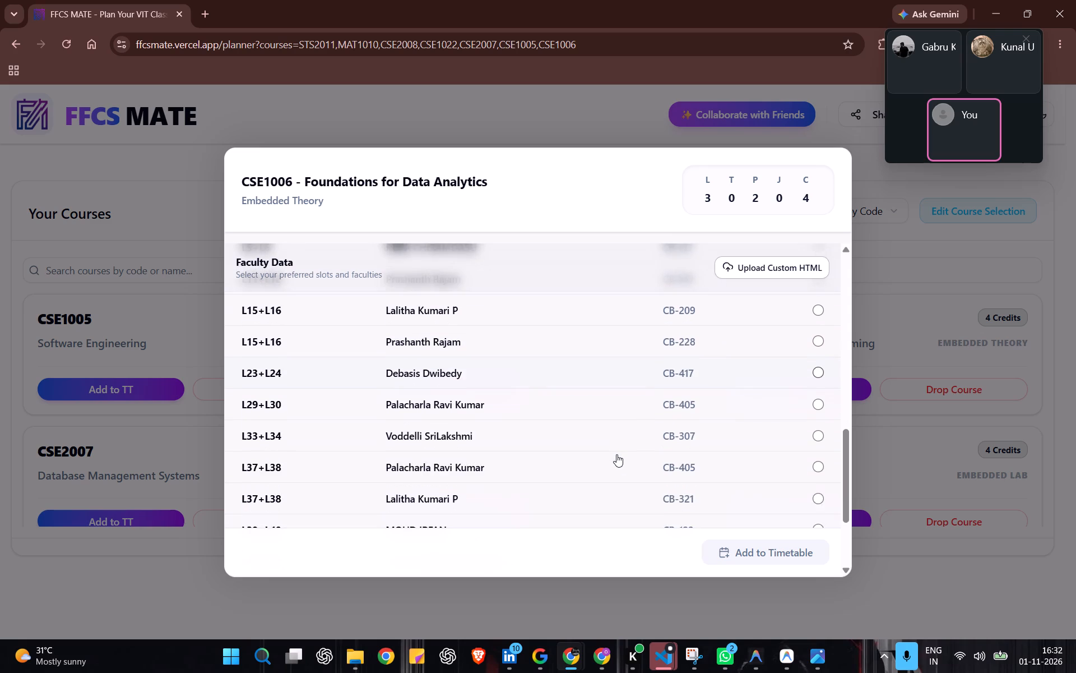
pyautogui.scroll(-1, 616, 454)
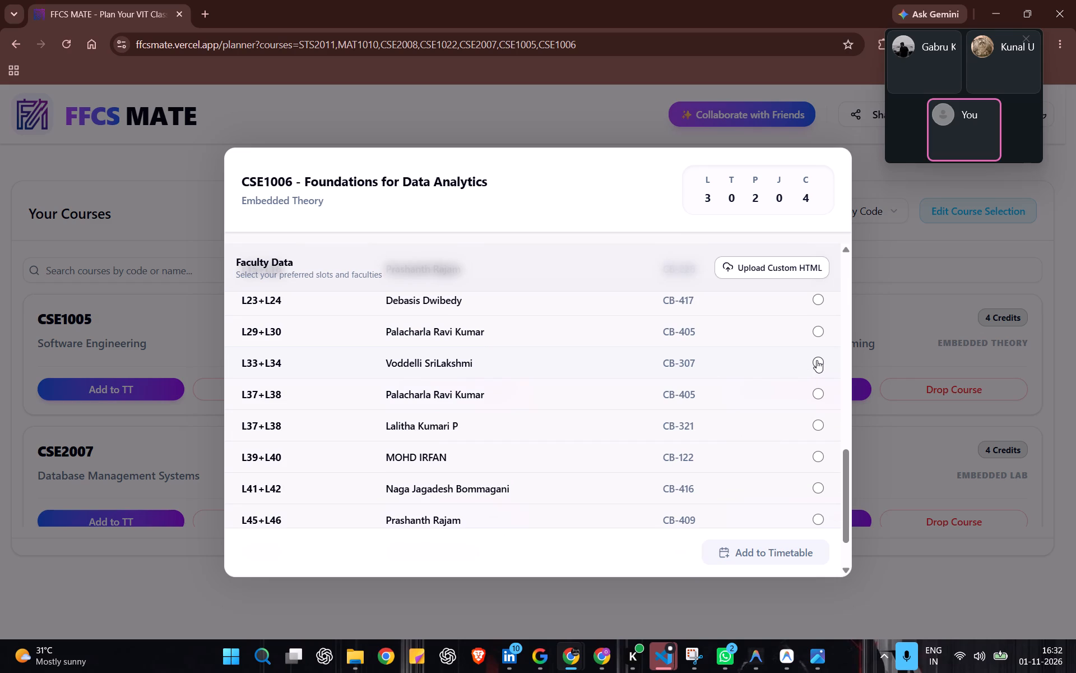
pyautogui.click(817, 360)
pyautogui.scroll(-4, 755, 403)
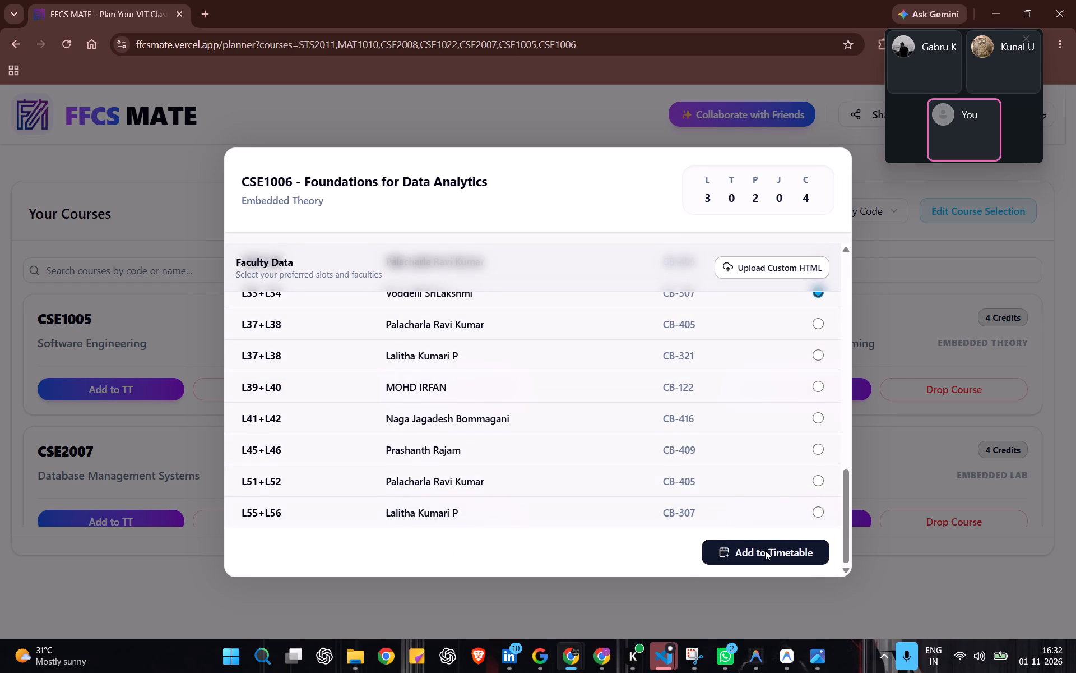
# Add CSE1006 Foundations for Data Analytics to the timetable with the selected theory and lab slots.
pyautogui.click(765, 550)
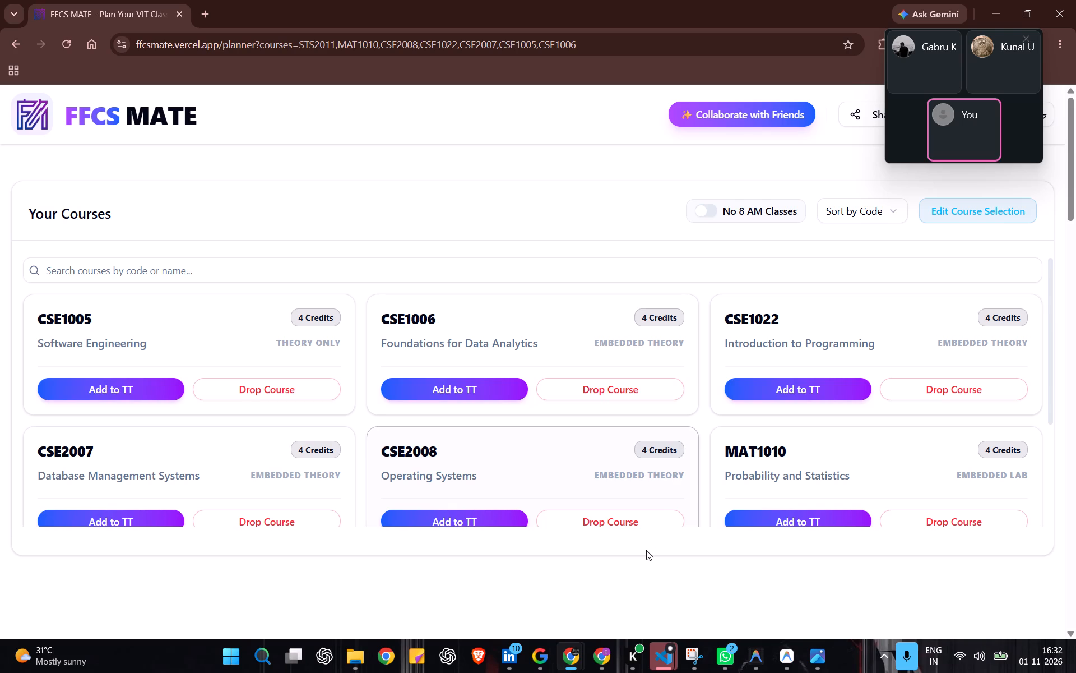
# Start adding CSE2007 Database Management Systems to the timetable by opening its slot and faculty choices.
pyautogui.scroll(-2, 598, 435)
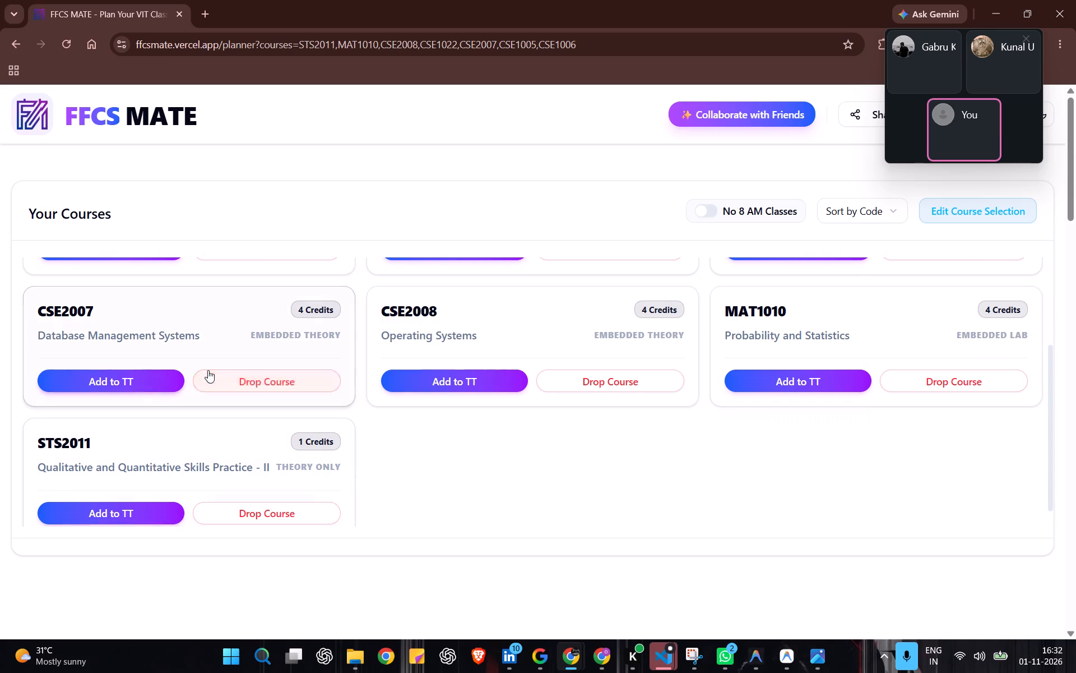
pyautogui.click(90, 374)
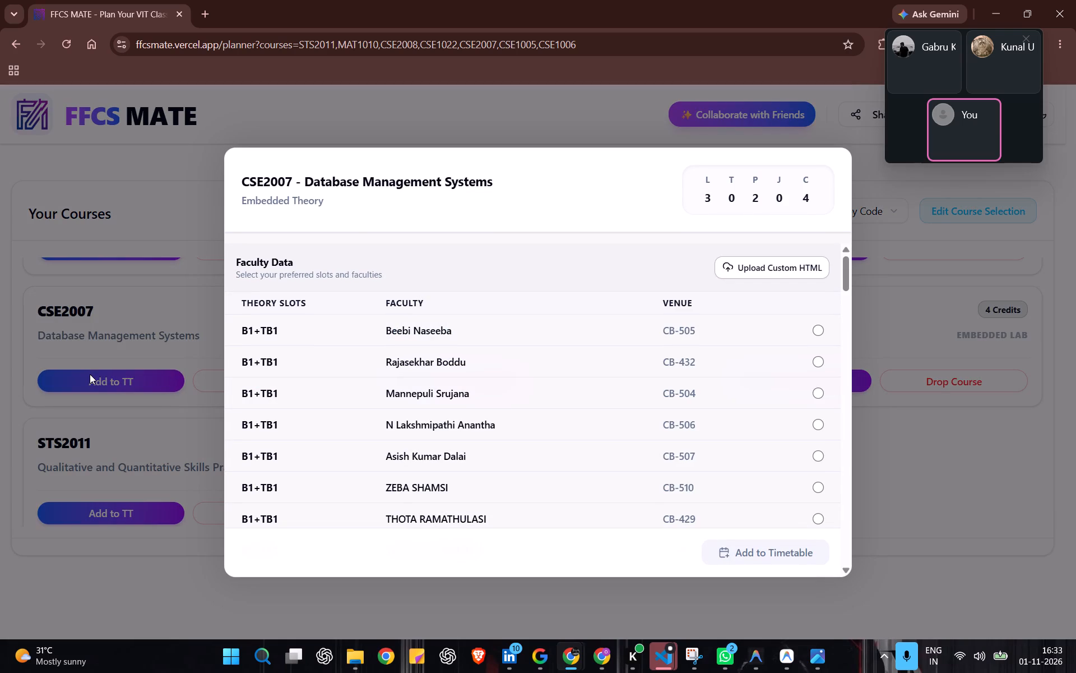
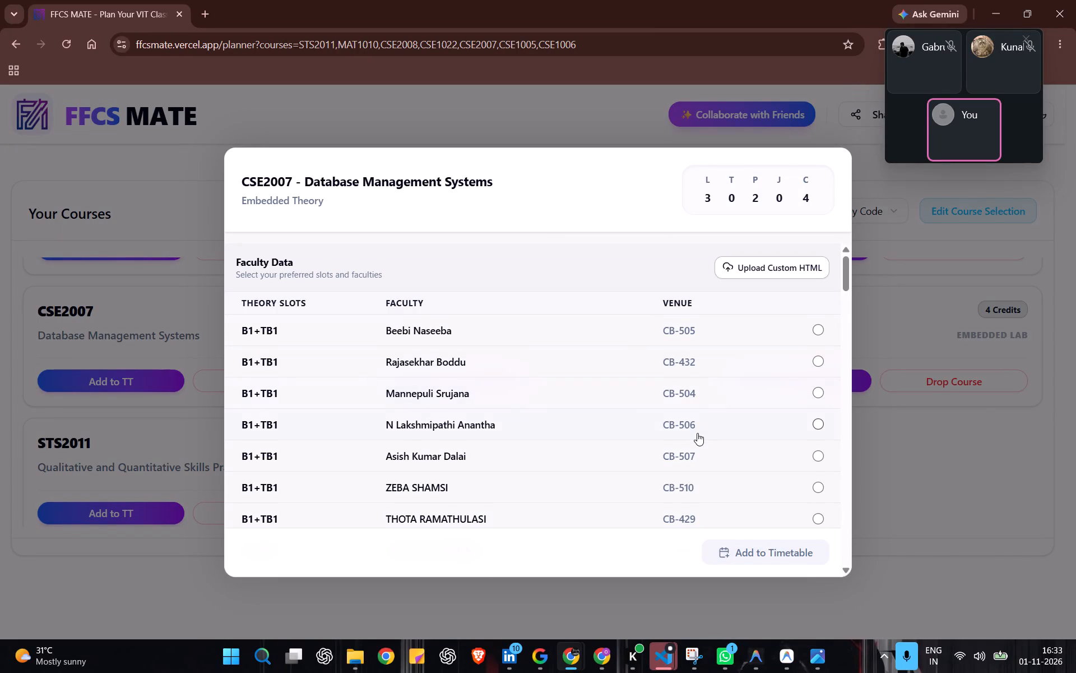
# Select a B1+TB1 theory slot and faculty for CSE2007 Database Management Systems, continuing through its remaining slot options.
pyautogui.scroll(-1, 694, 438)
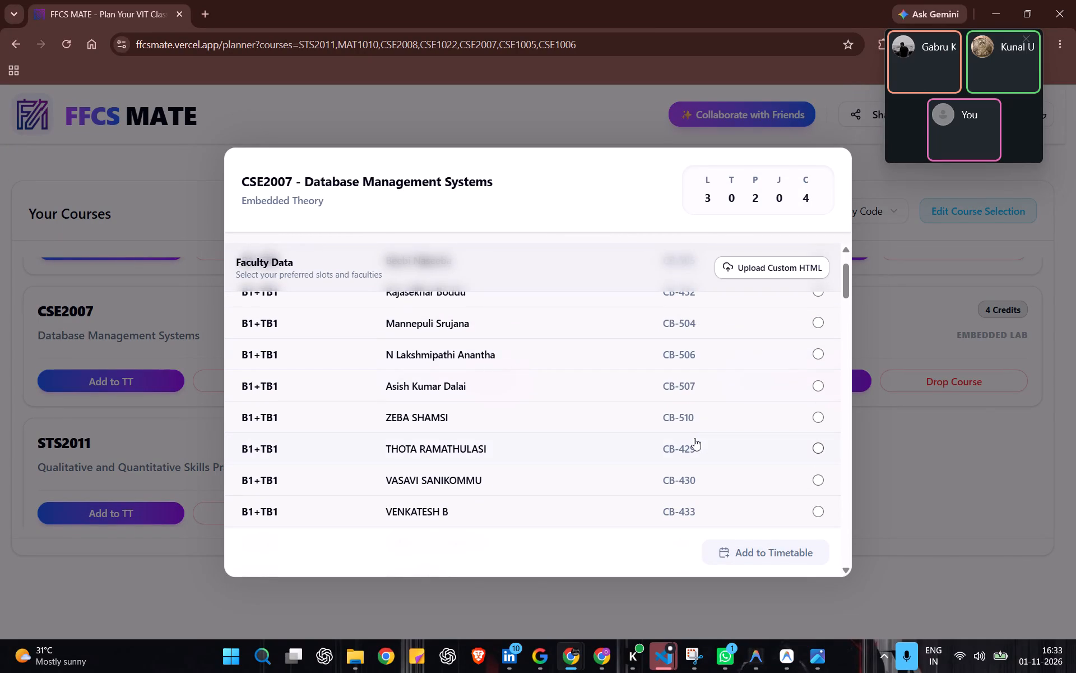
pyautogui.click(811, 382)
pyautogui.scroll(-5, 753, 449)
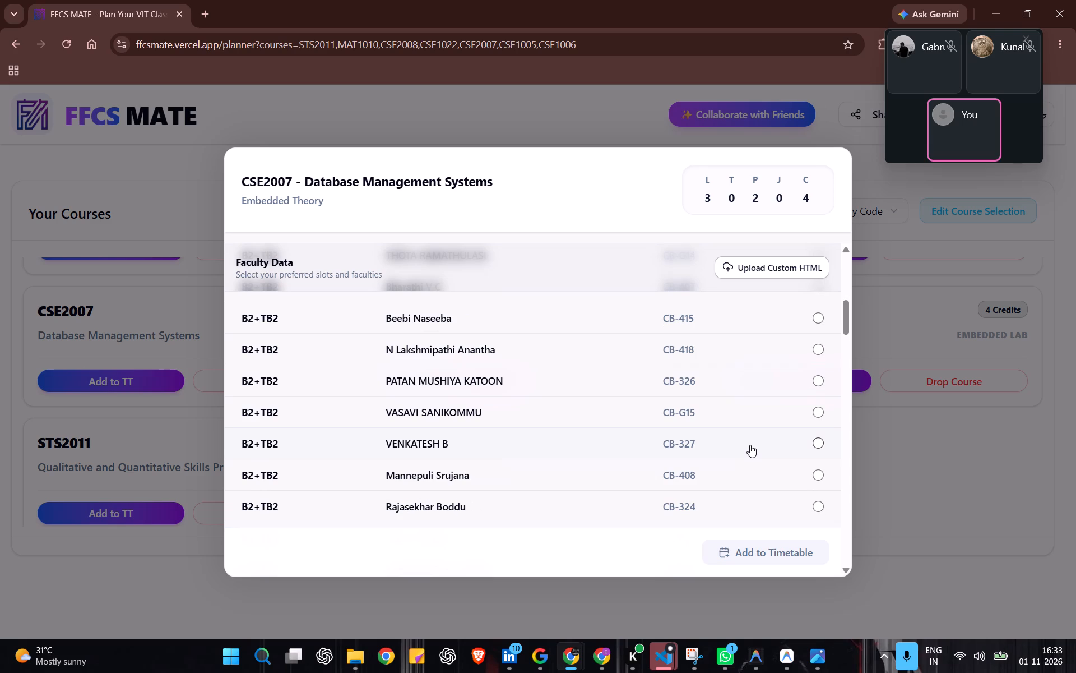
# Choose the L39+L40 lab slot in venue CB-105 for CSE2007 Database Management Systems and add it to the timetable.
pyautogui.scroll(-10, 750, 445)
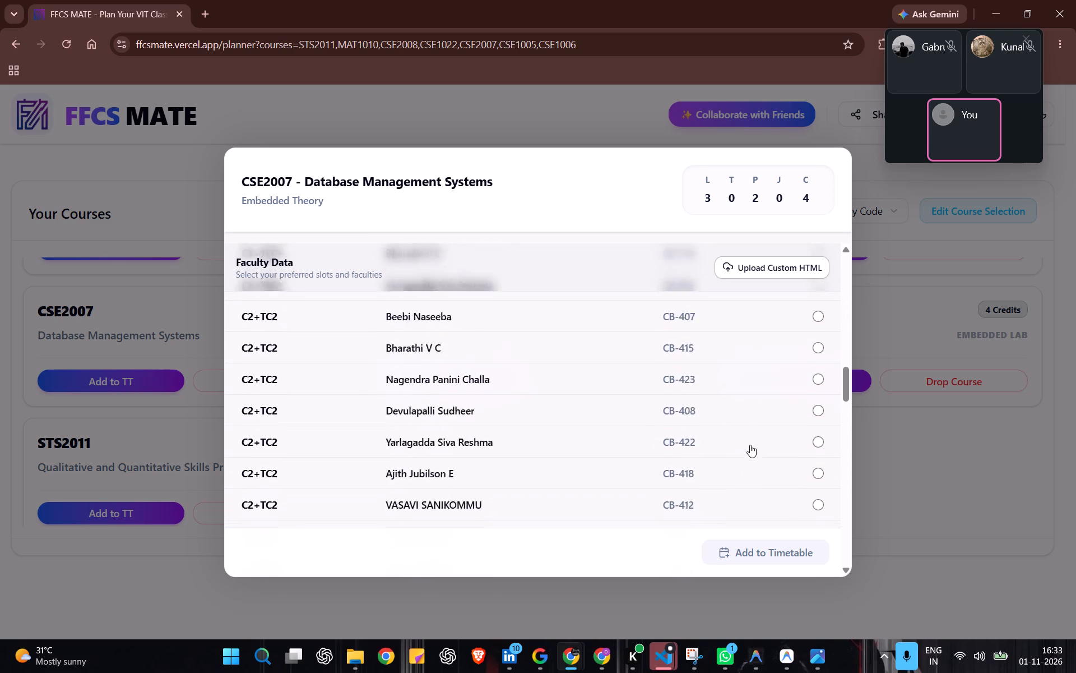
pyautogui.scroll(-11, 750, 445)
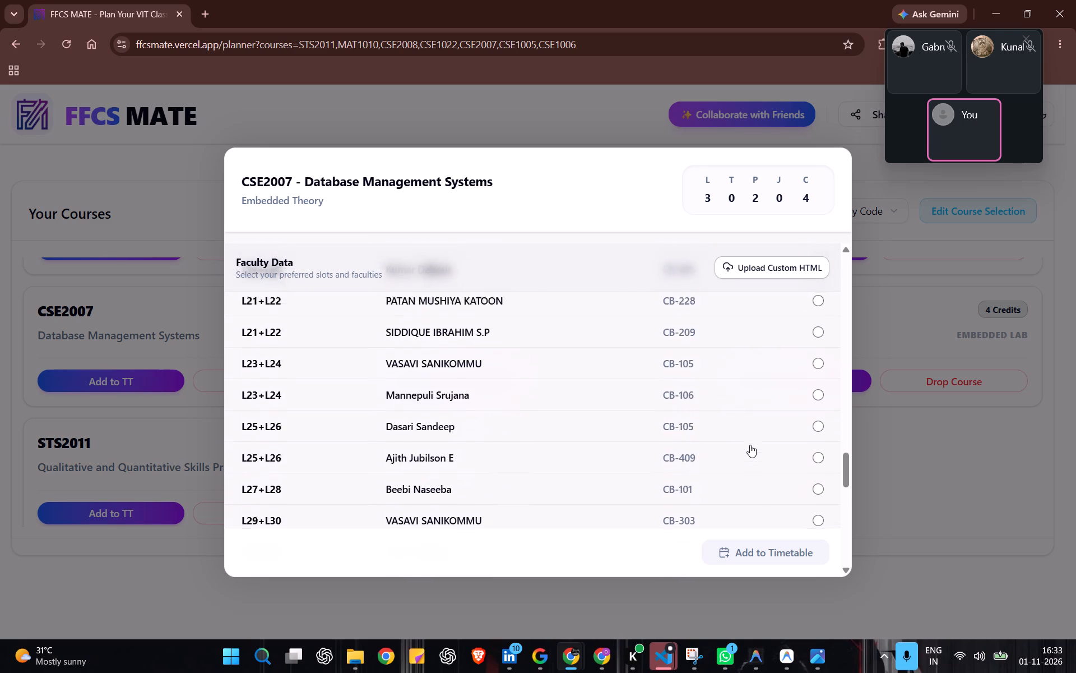
pyautogui.scroll(-4, 750, 445)
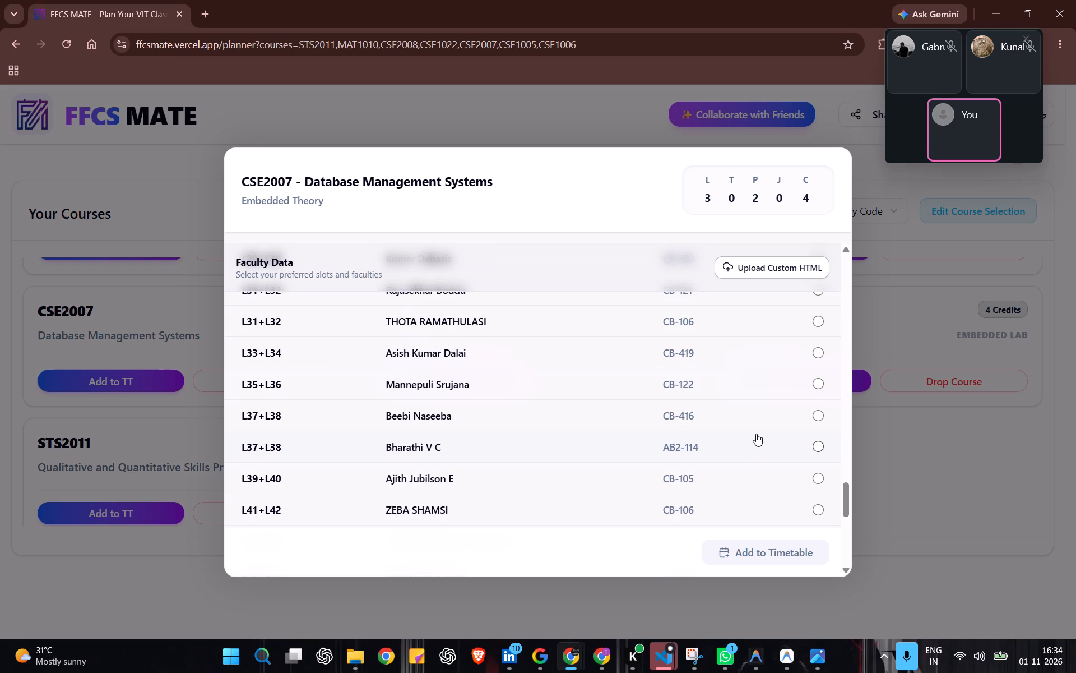
pyautogui.scroll(-1, 756, 434)
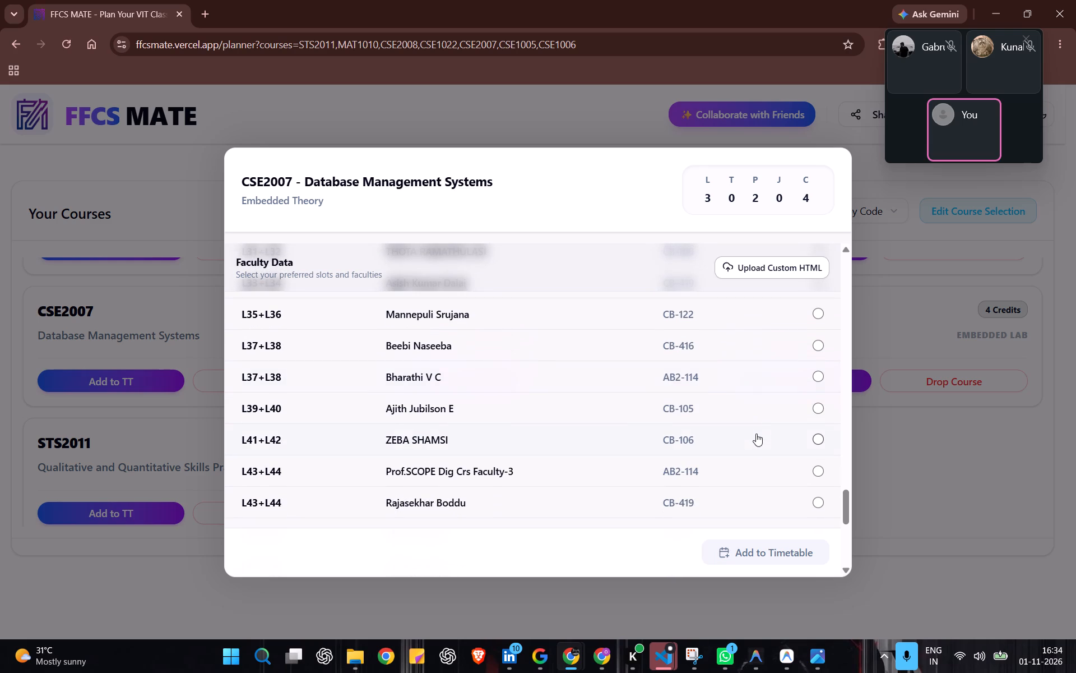
pyautogui.click(815, 405)
pyautogui.click(749, 554)
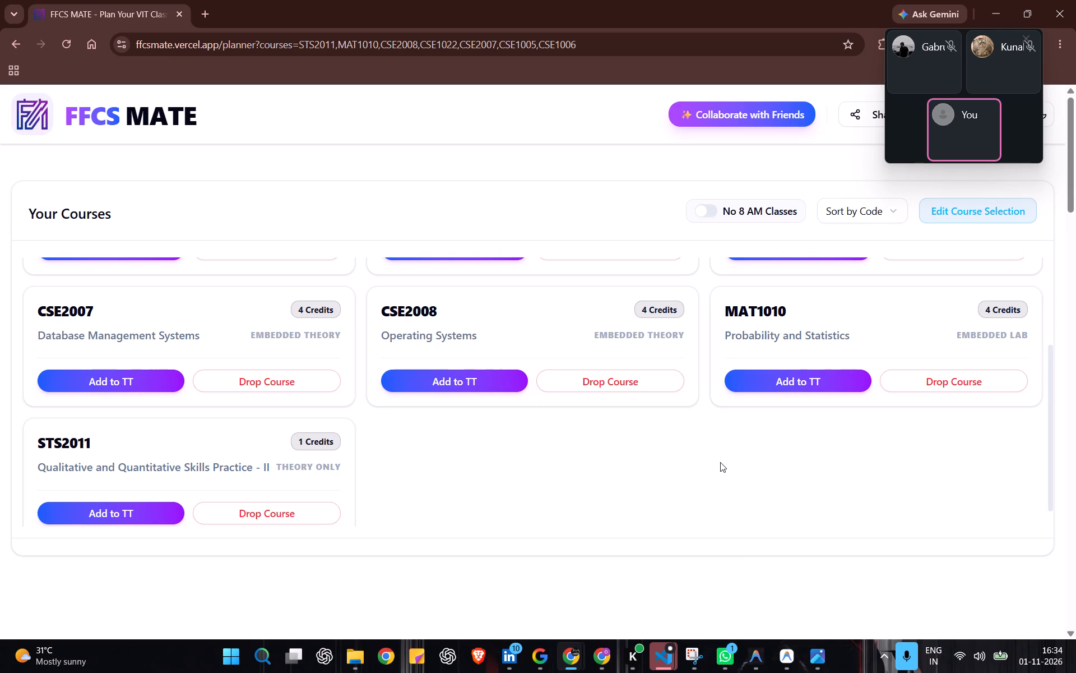
# Open the slot and faculty options for adding CSE1005 Software Engineering to the timetable.
pyautogui.scroll(4, 360, 390)
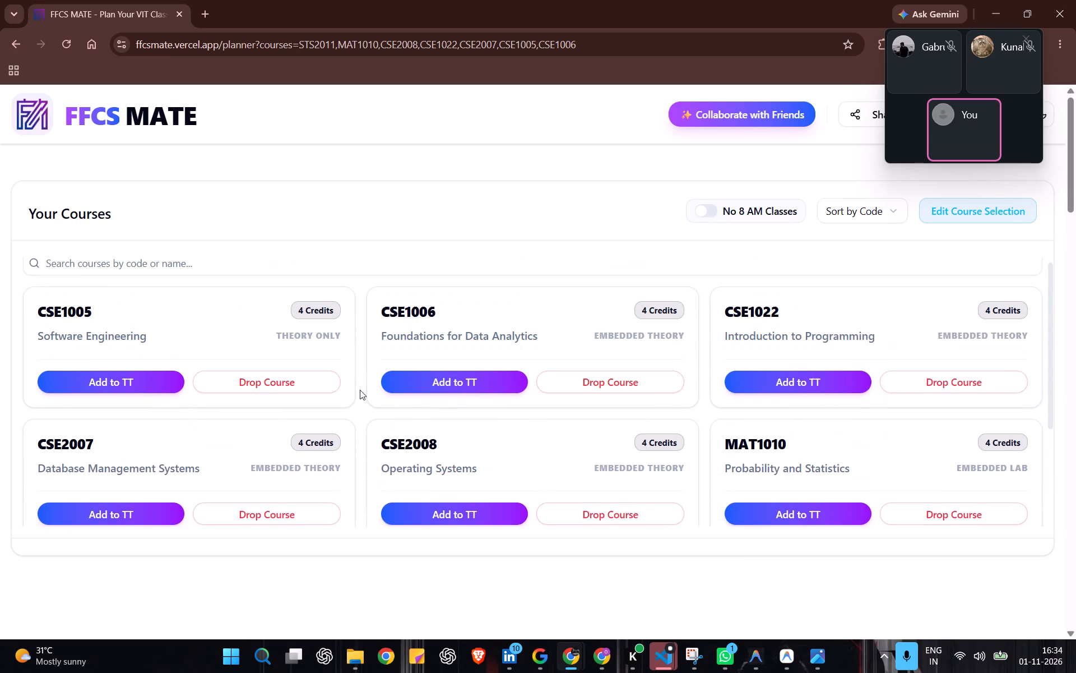
pyautogui.click(142, 395)
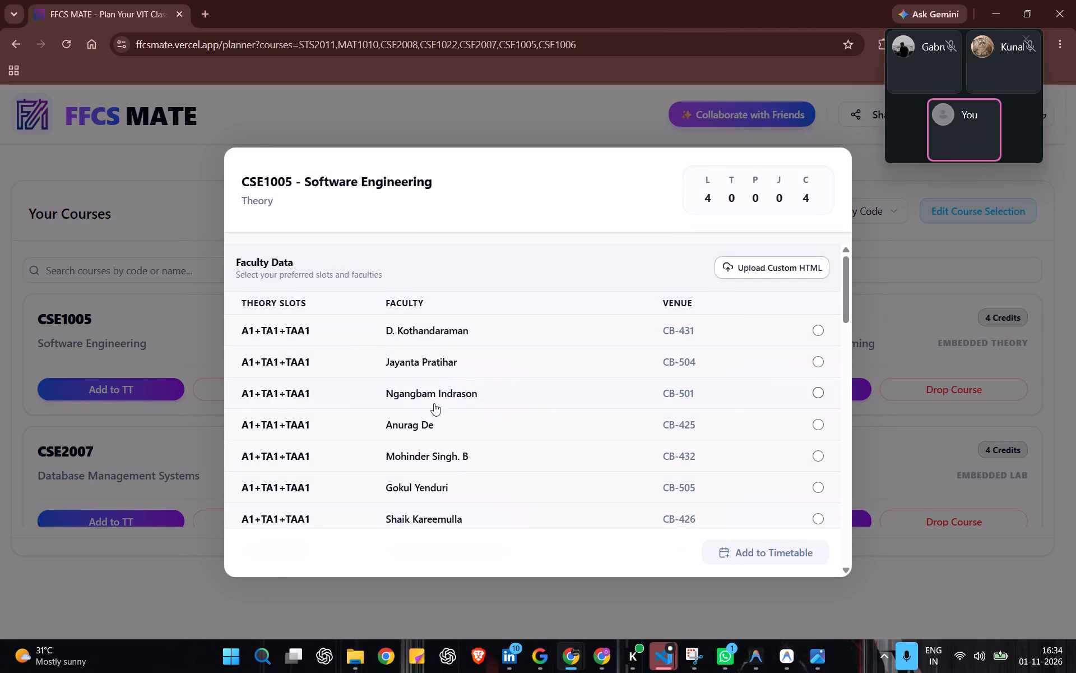
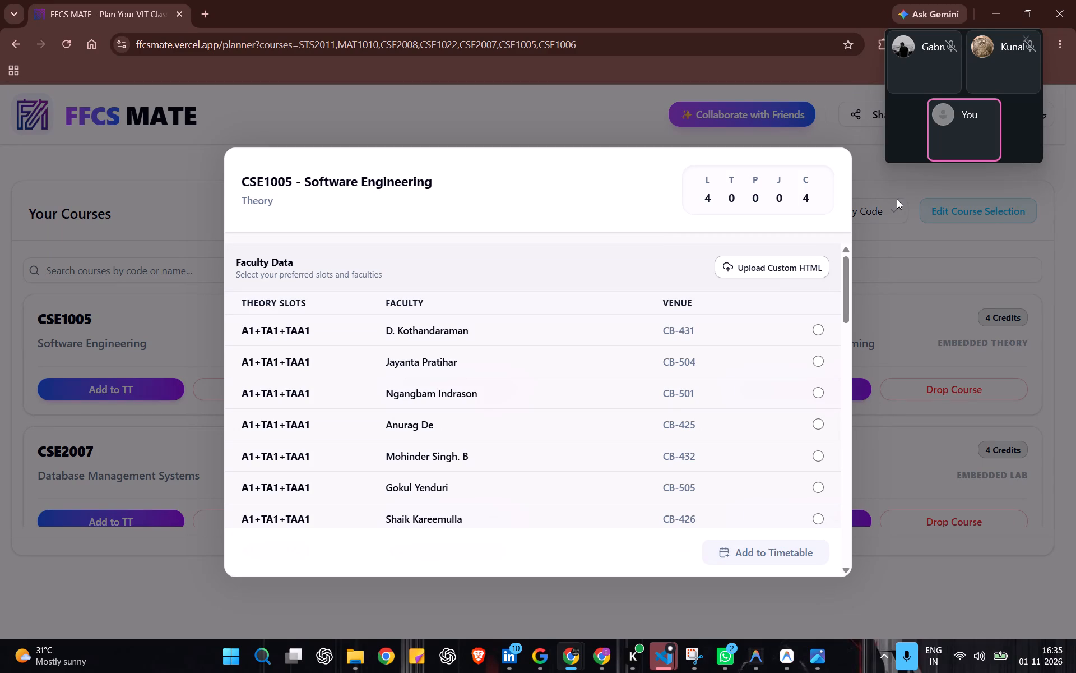
# Leave the CSE1005 slot options, revisit the course selection page, and return to the planner with the same courses.
pyautogui.click(874, 218)
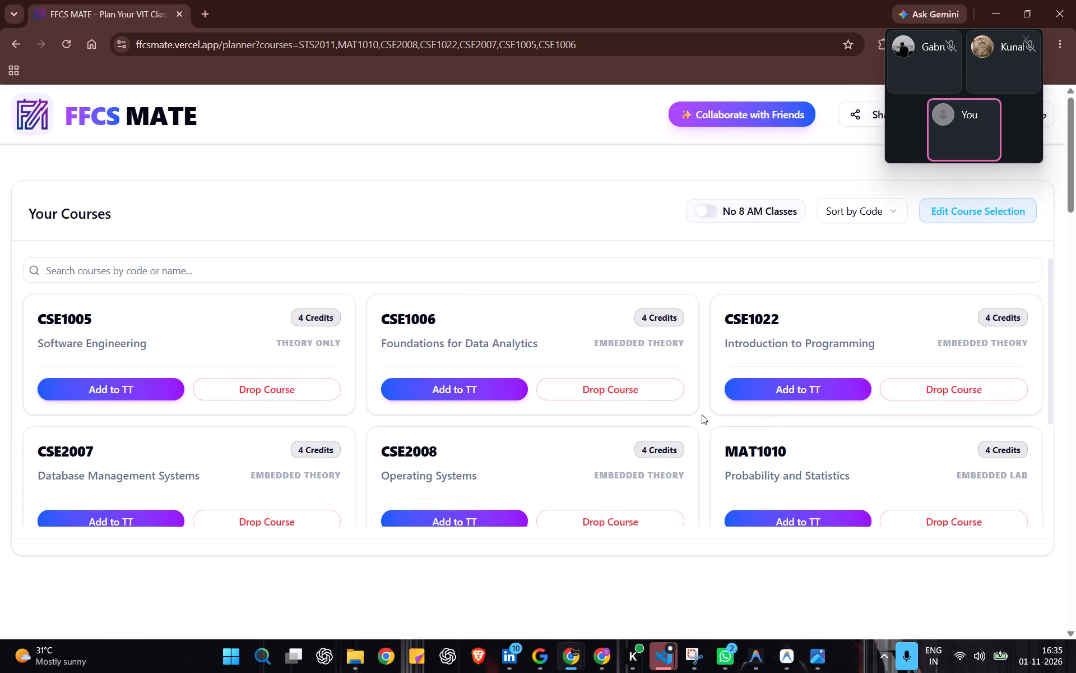
pyautogui.scroll(-4, 696, 400)
pyautogui.scroll(4, 696, 400)
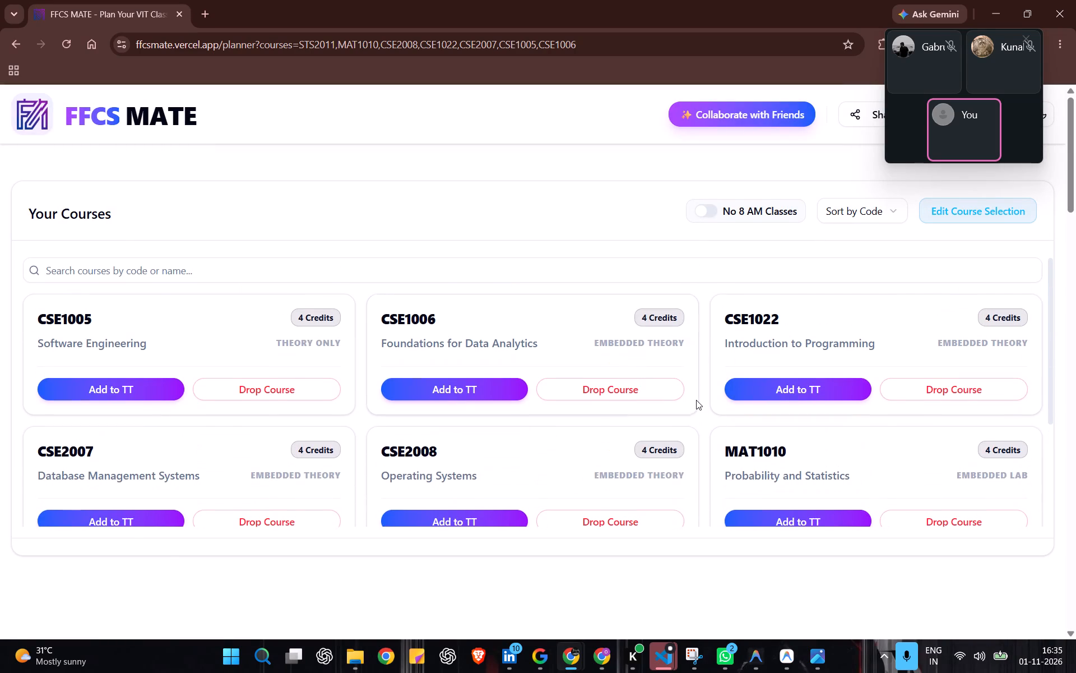
pyautogui.click(966, 216)
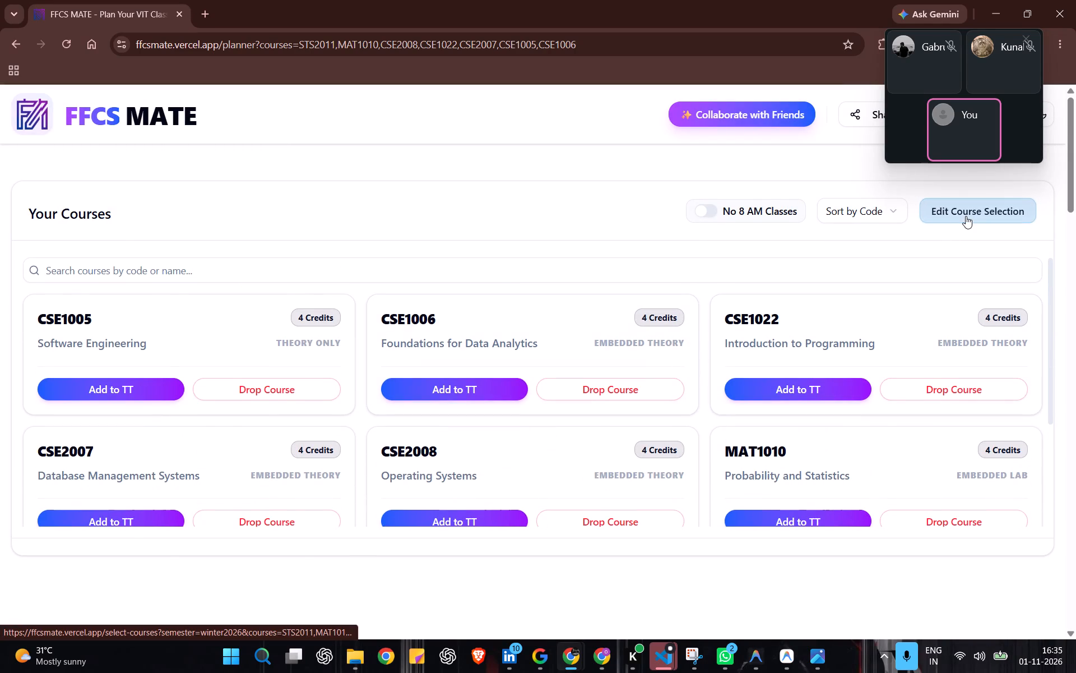
pyautogui.click(959, 219)
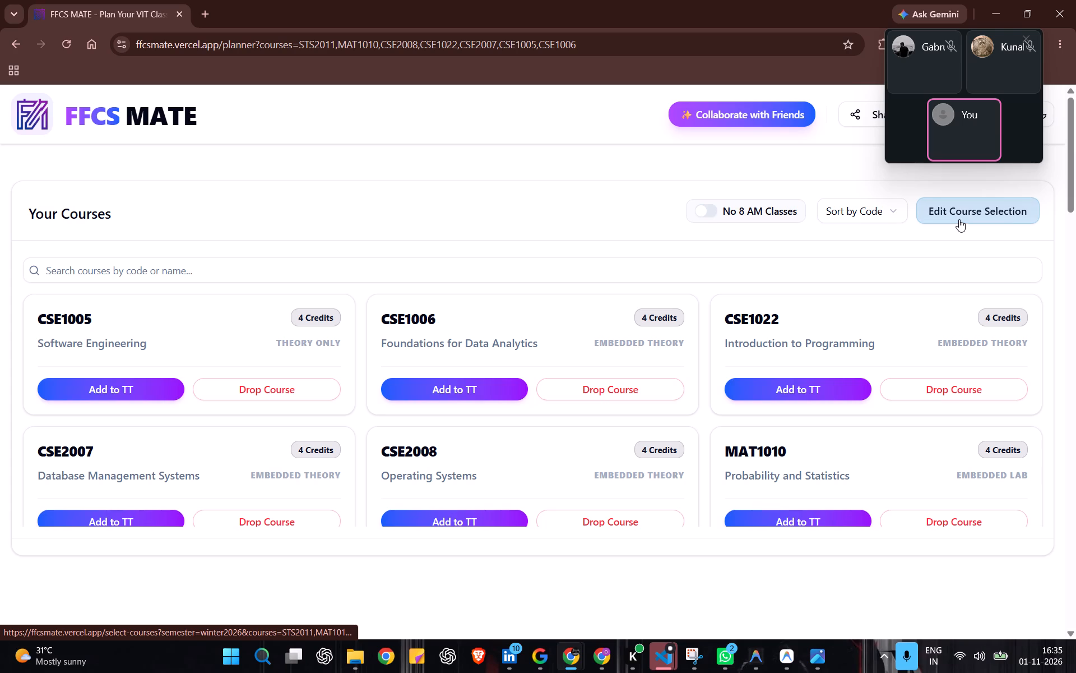
pyautogui.doubleClick(959, 219)
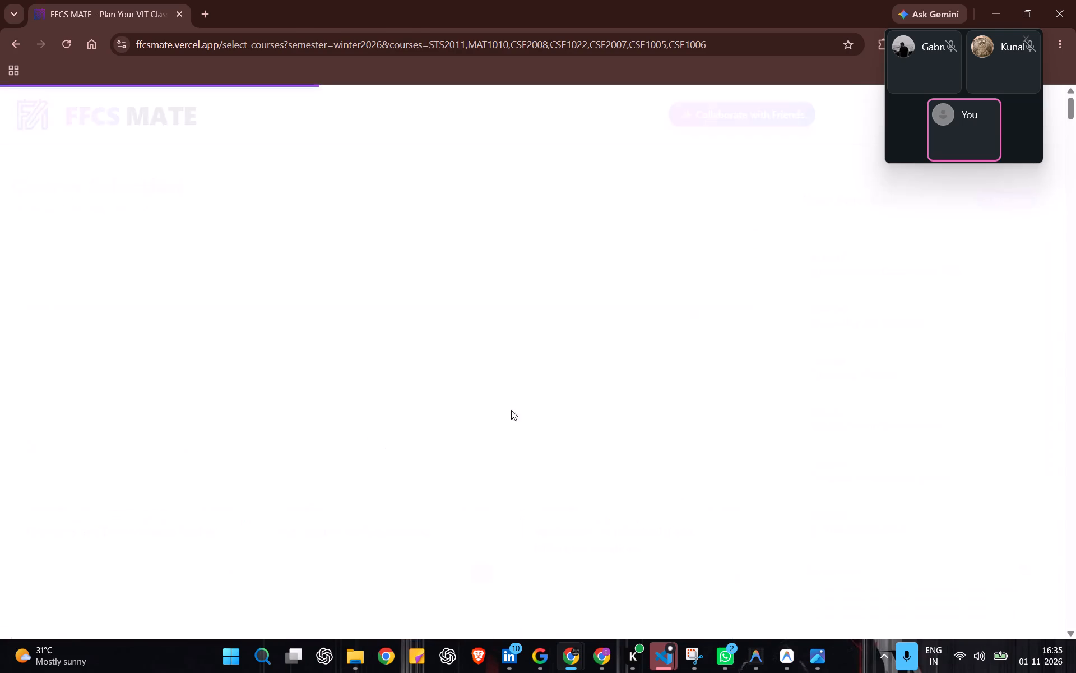
pyautogui.scroll(-3, 501, 509)
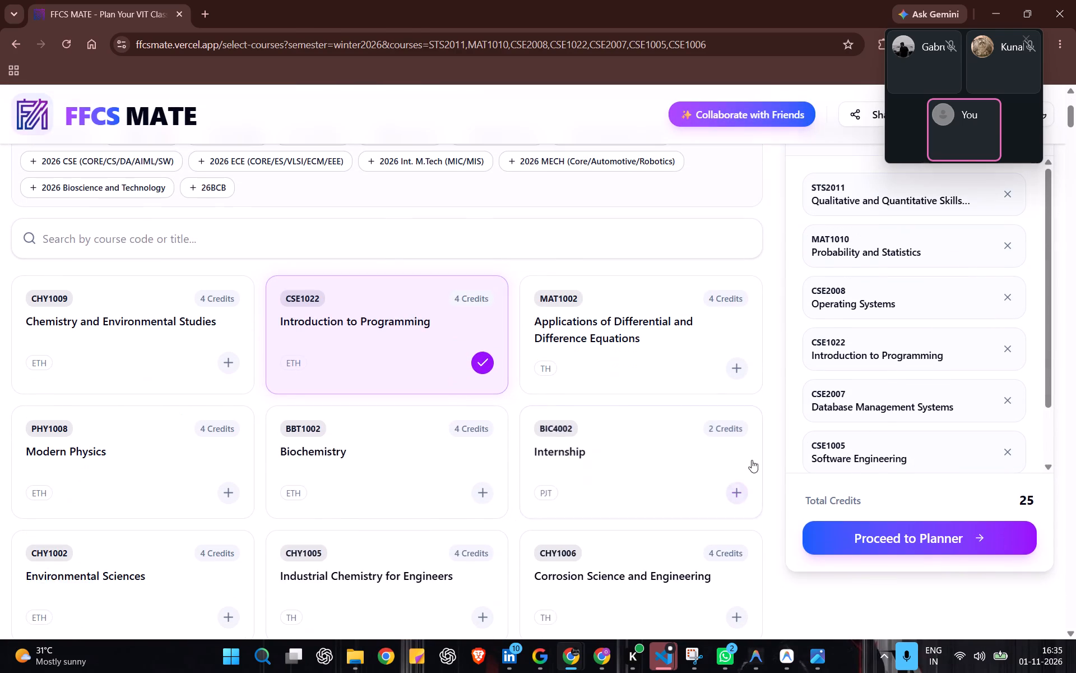
pyautogui.click(887, 534)
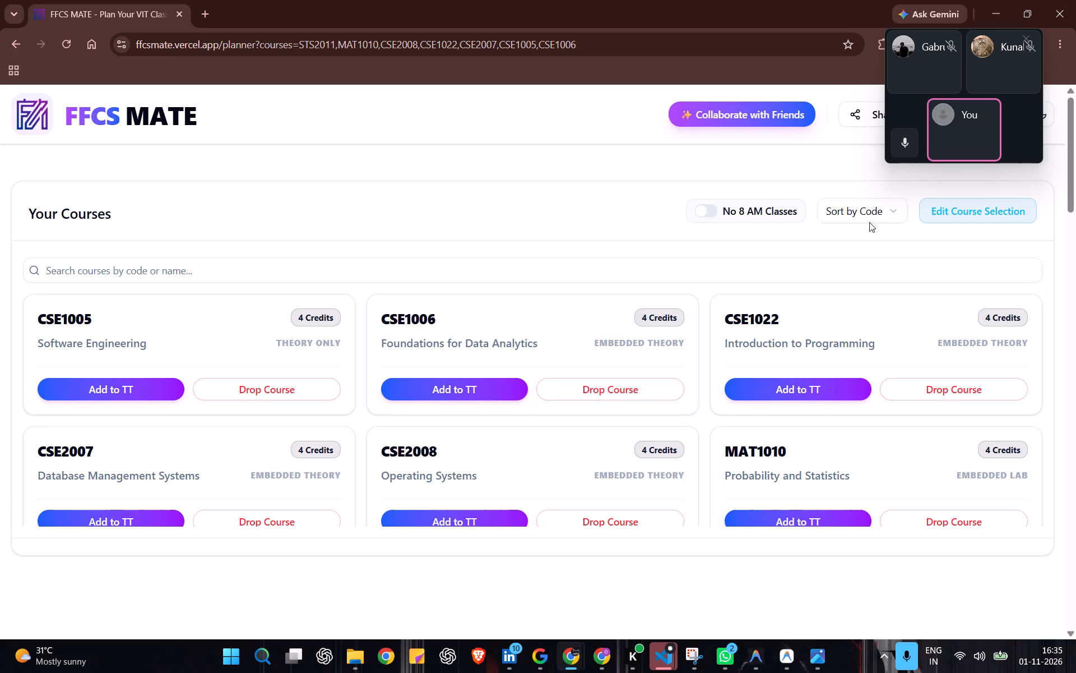
pyautogui.scroll(-4, 39, 343)
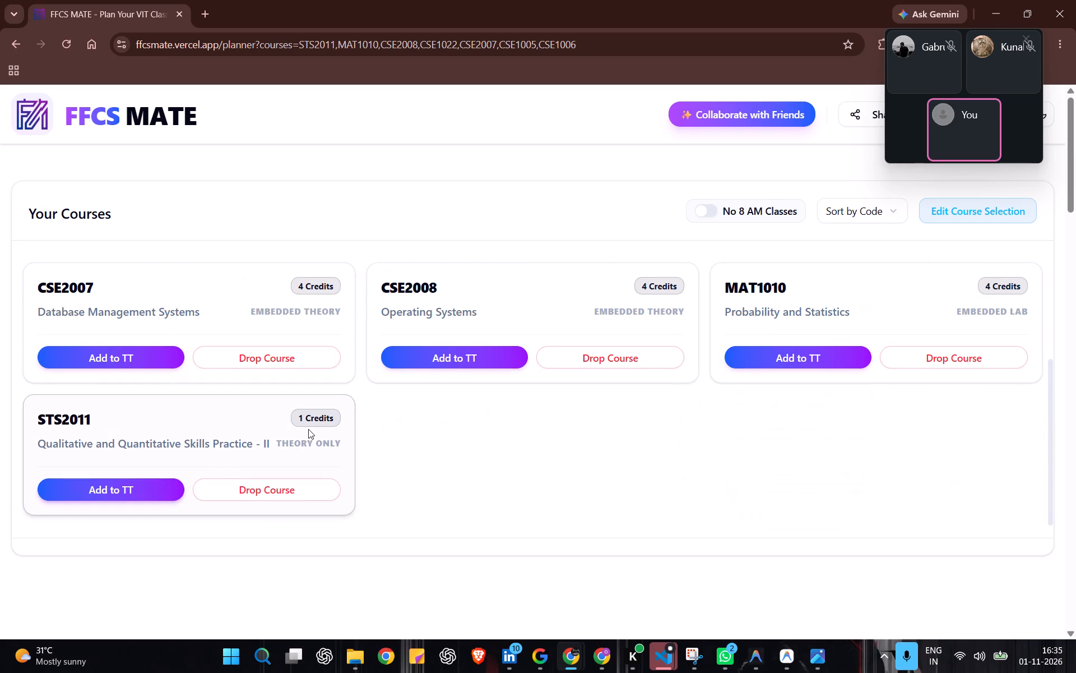
pyautogui.scroll(4, 417, 494)
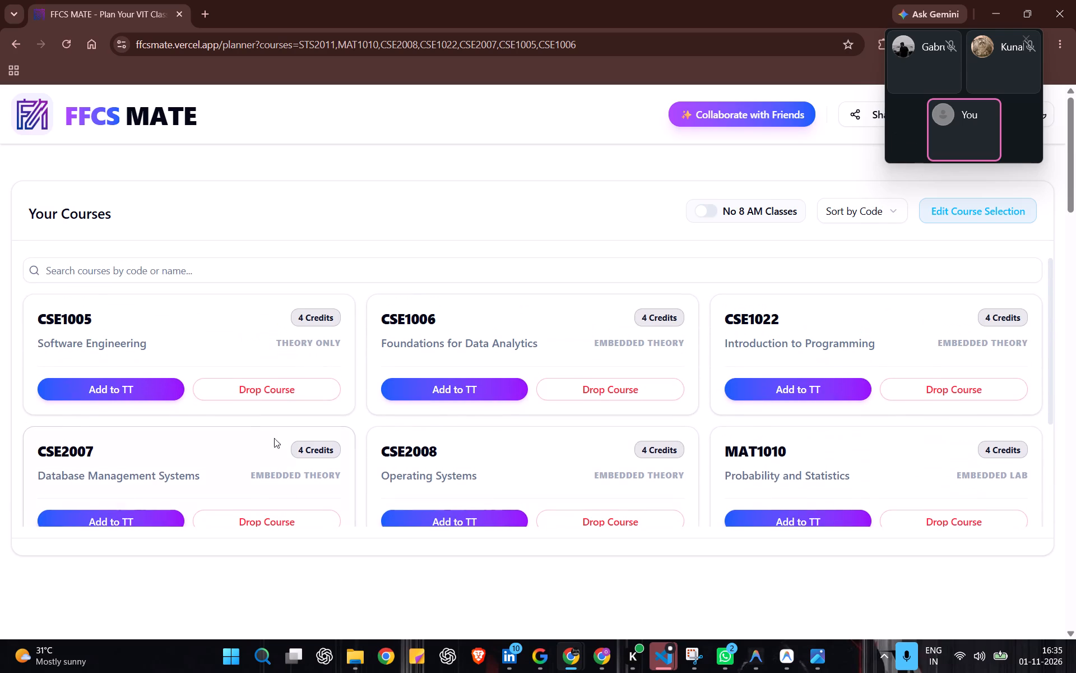
# Examine the theory slots, faculty and venues offered for CSE1005 Software Engineering.
pyautogui.click(164, 391)
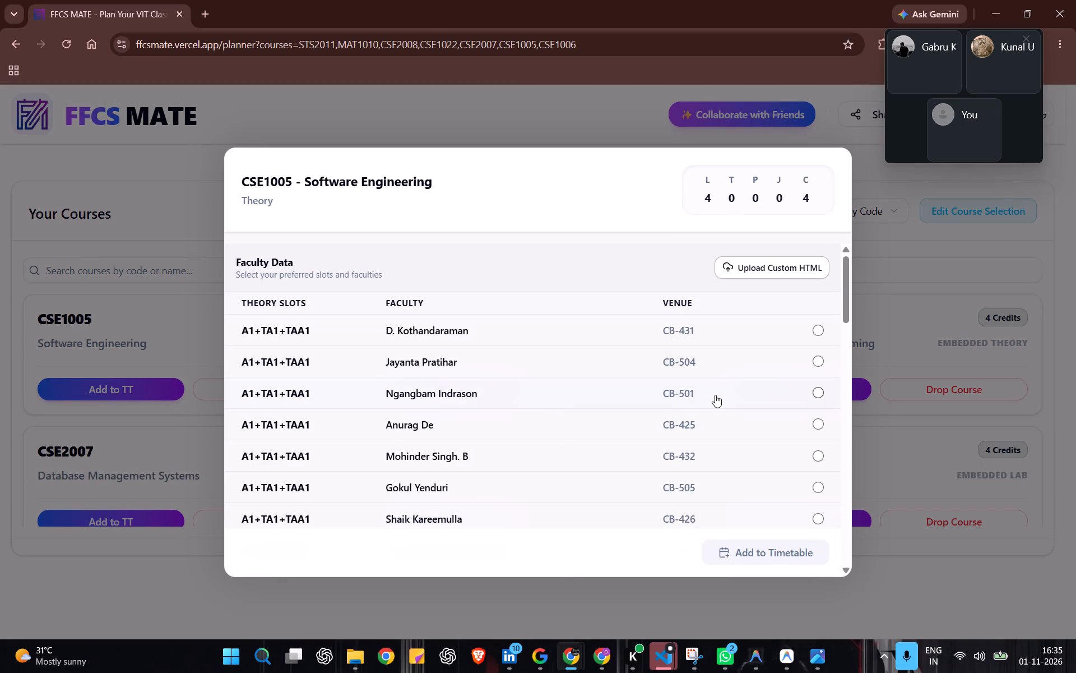
pyautogui.scroll(-5, 729, 427)
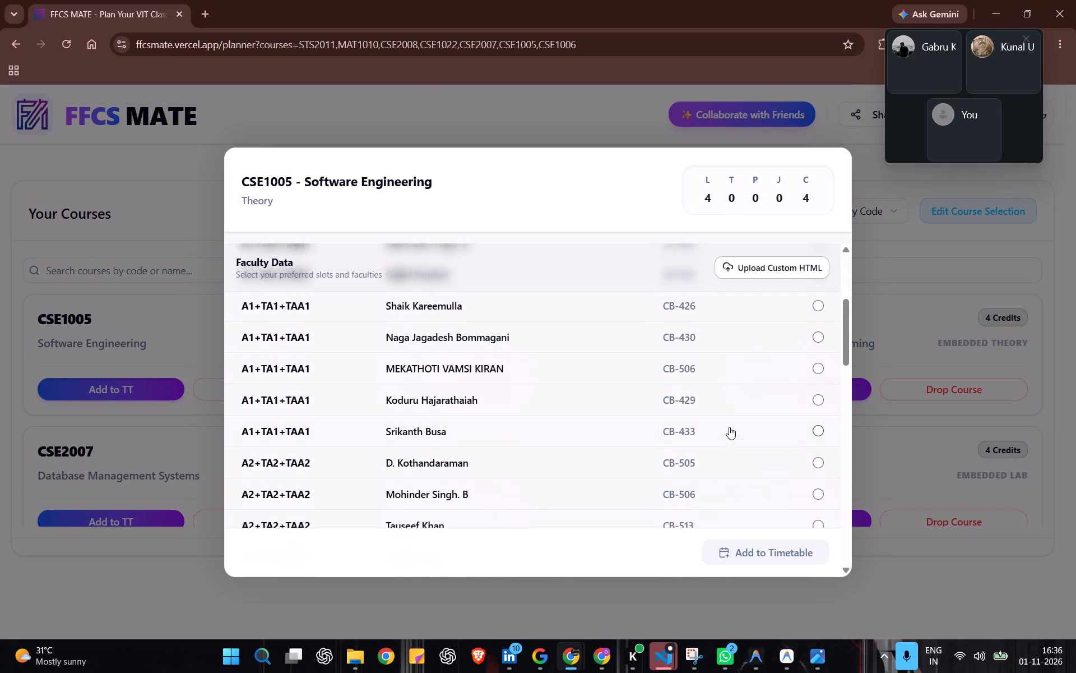
pyautogui.scroll(-8, 729, 427)
pyautogui.scroll(2, 729, 427)
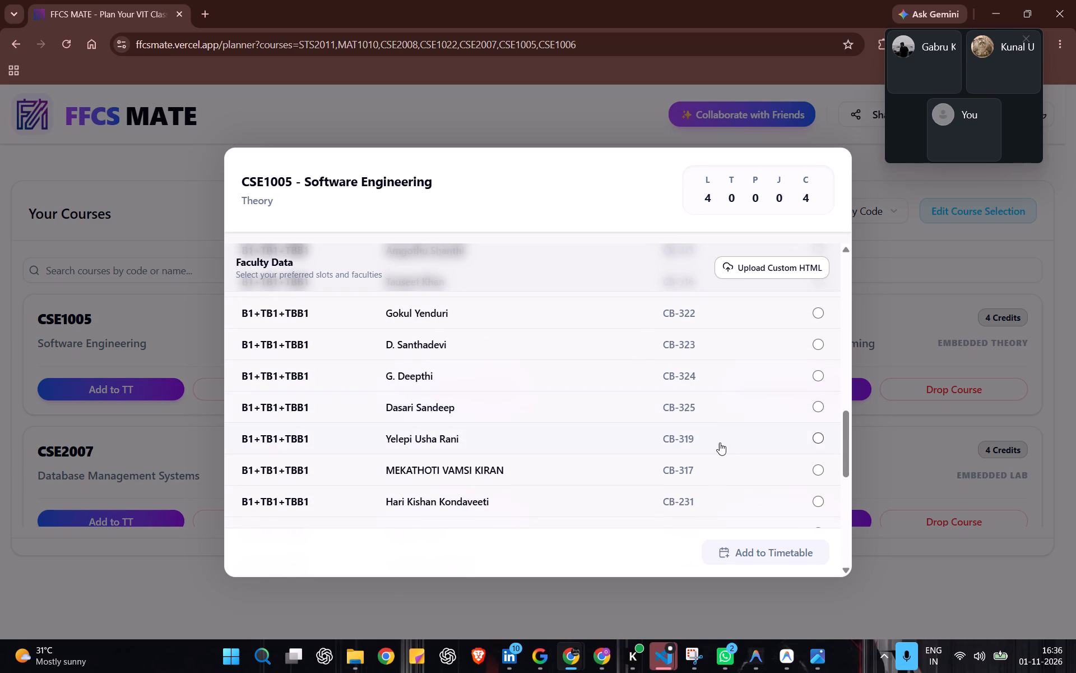
pyautogui.scroll(-3, 720, 442)
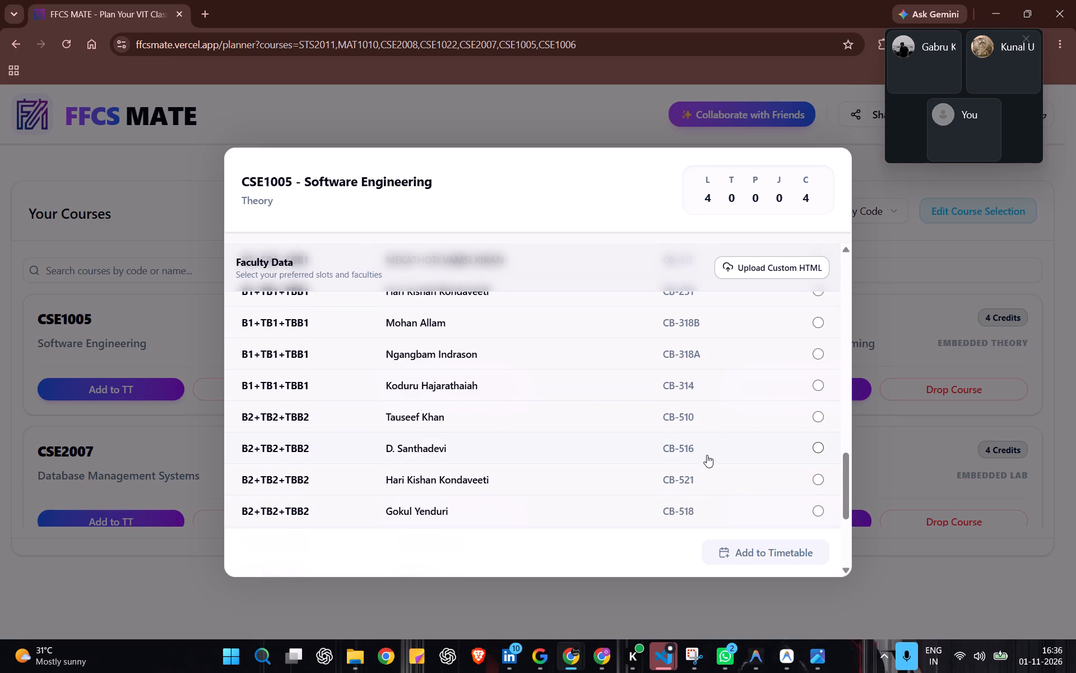
pyautogui.scroll(-4, 726, 421)
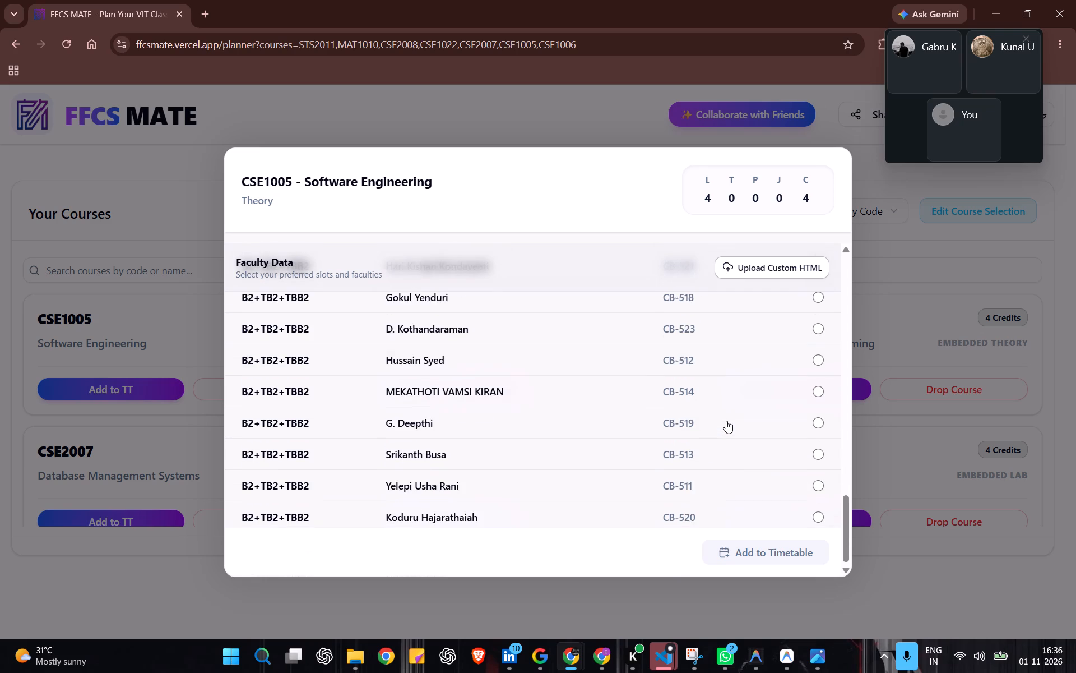
pyautogui.scroll(-3, 726, 421)
pyautogui.scroll(3, 726, 421)
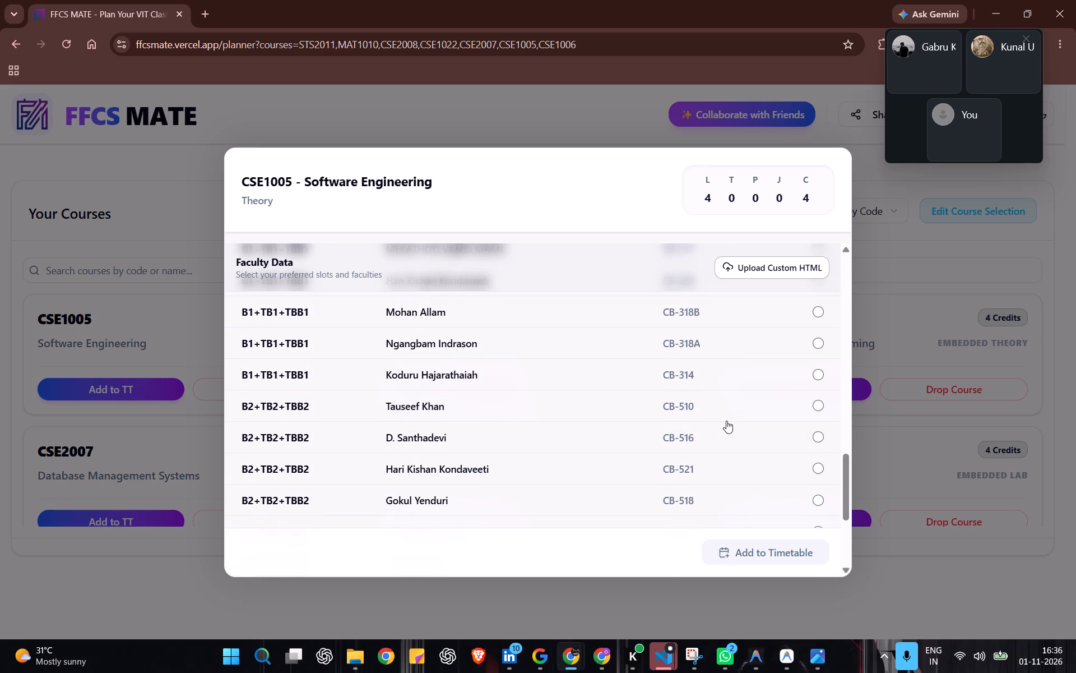
pyautogui.scroll(2, 725, 421)
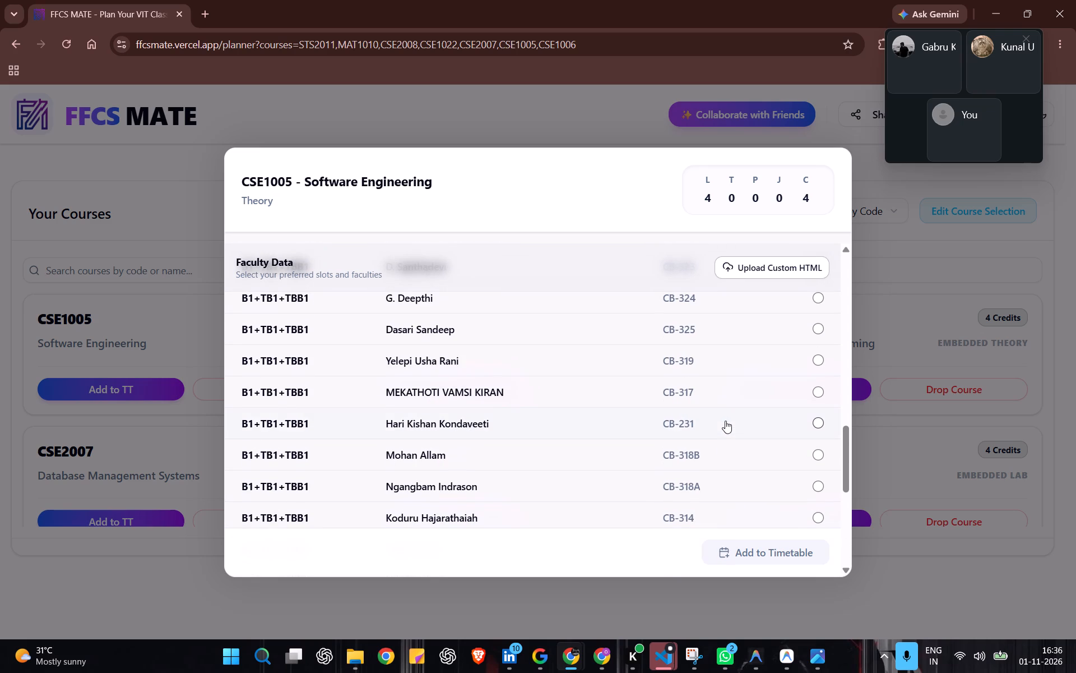
pyautogui.scroll(2, 725, 421)
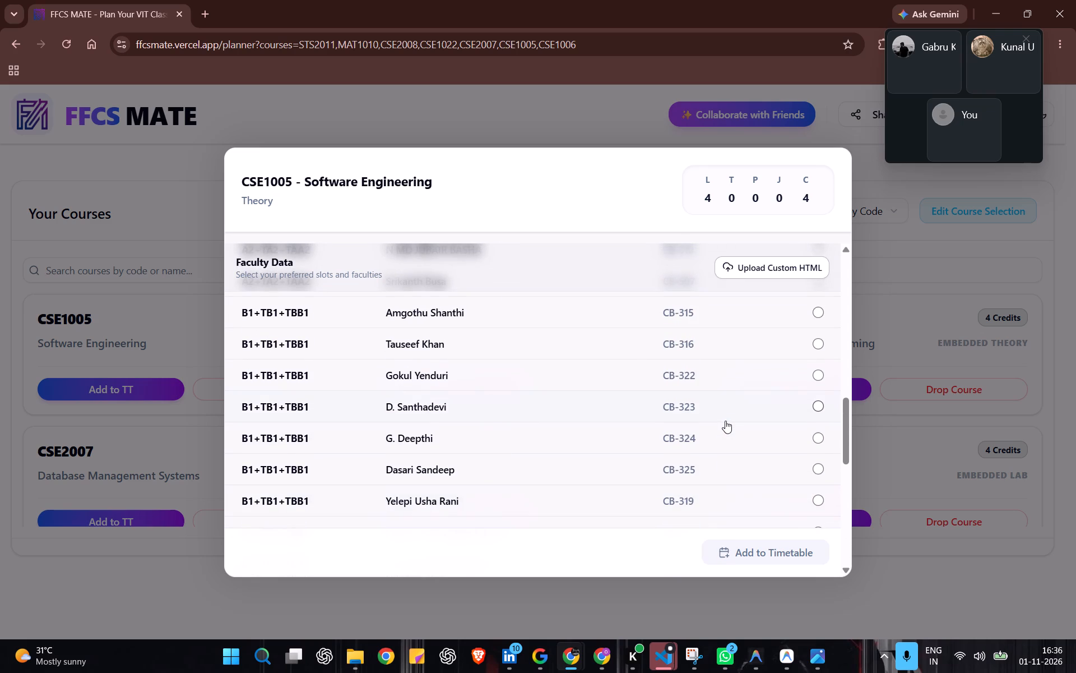
pyautogui.scroll(2, 725, 421)
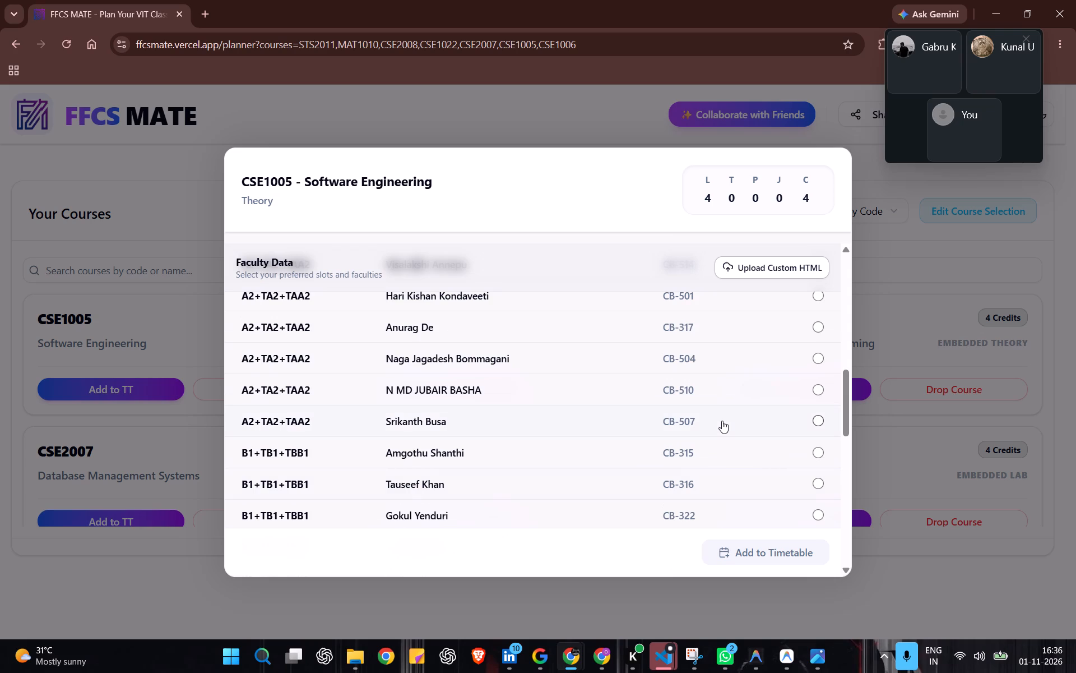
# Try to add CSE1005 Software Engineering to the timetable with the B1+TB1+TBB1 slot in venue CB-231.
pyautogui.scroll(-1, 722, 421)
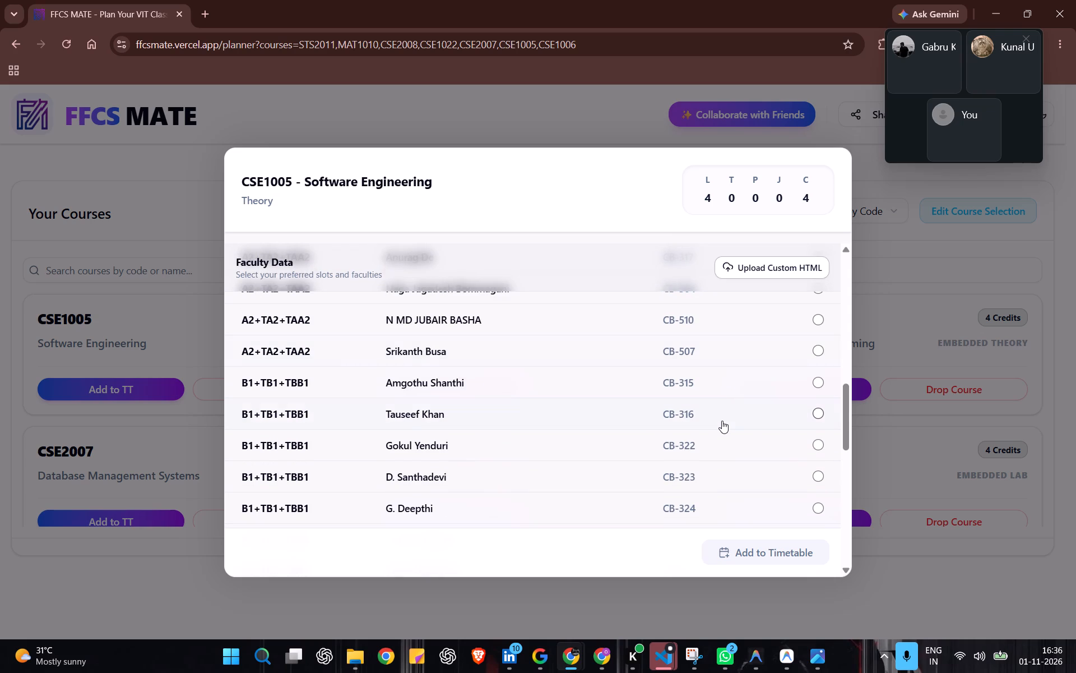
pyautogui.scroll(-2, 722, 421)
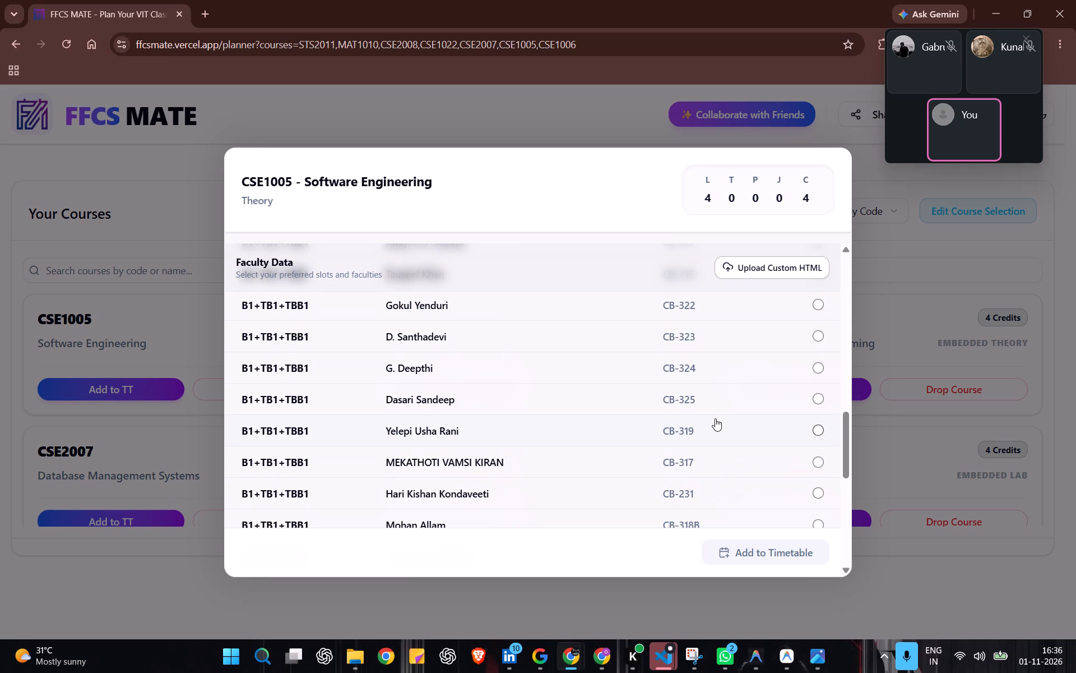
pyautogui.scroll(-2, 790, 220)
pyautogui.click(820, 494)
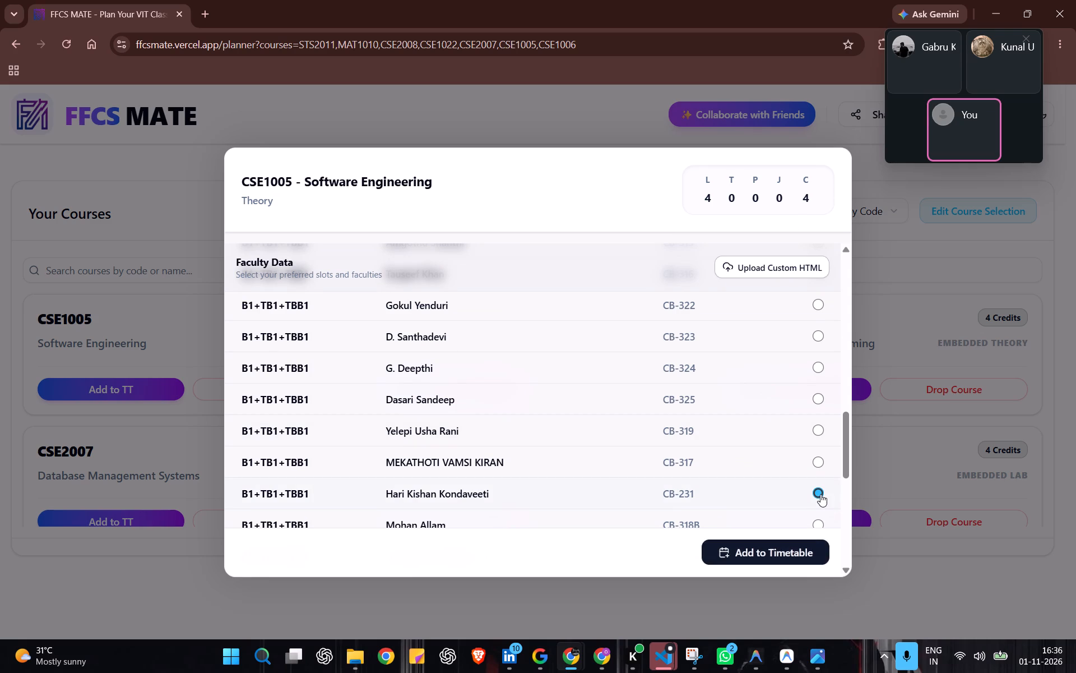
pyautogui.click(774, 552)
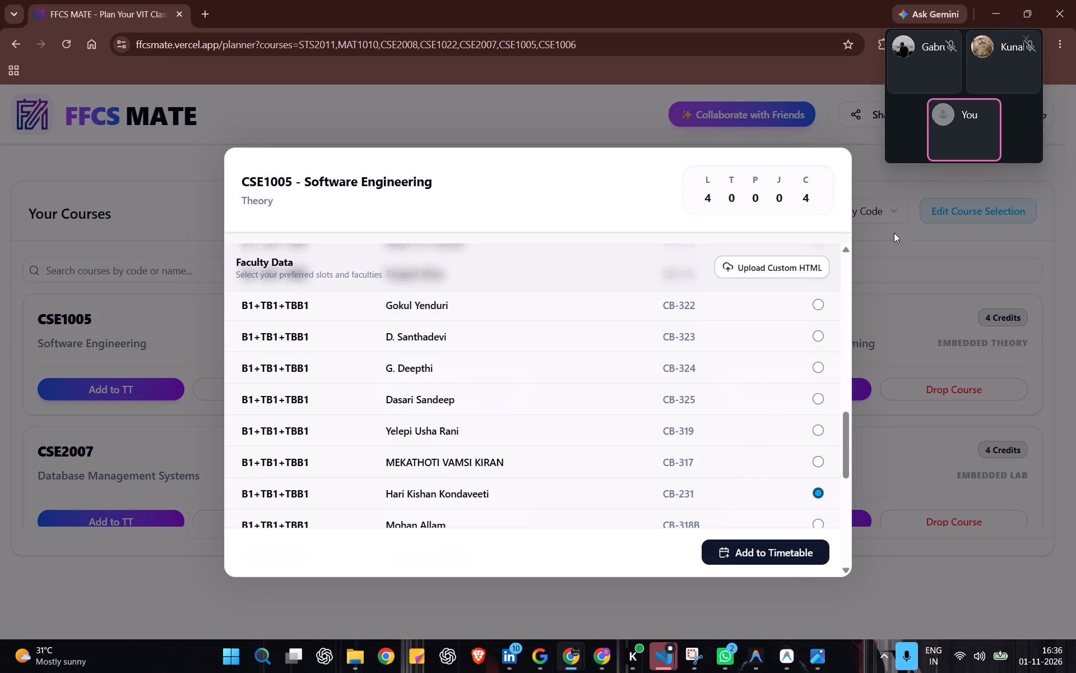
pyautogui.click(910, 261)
# Check which theory and lab slots are selected for CSE2007 Database Management Systems, and close its slot options.
pyautogui.scroll(-2, 120, 444)
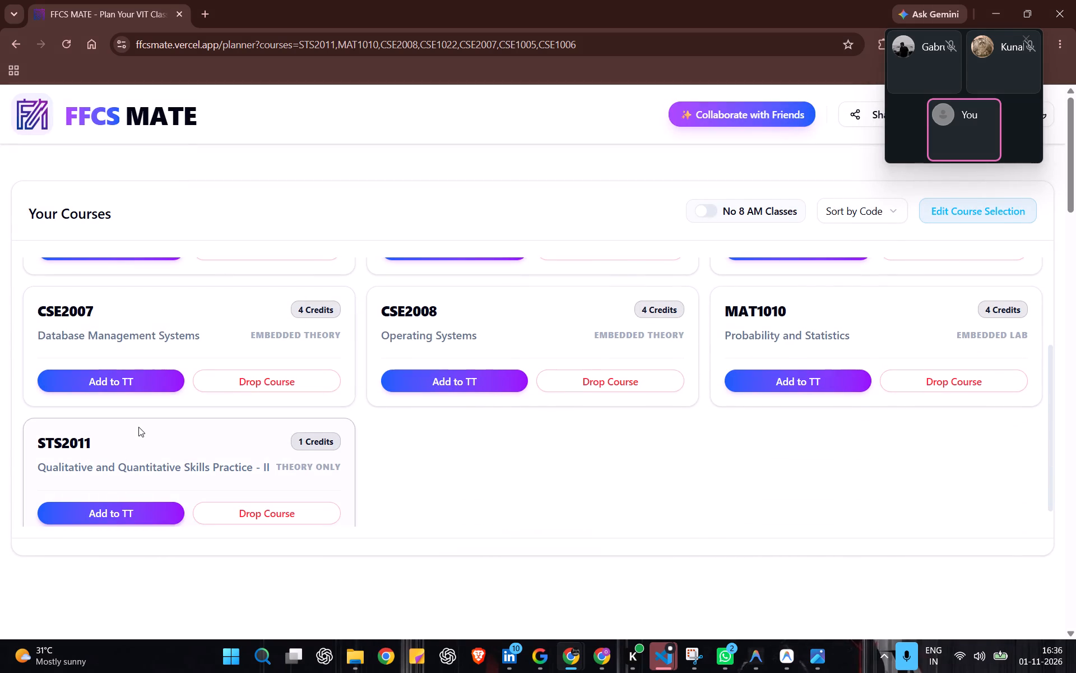
pyautogui.click(122, 381)
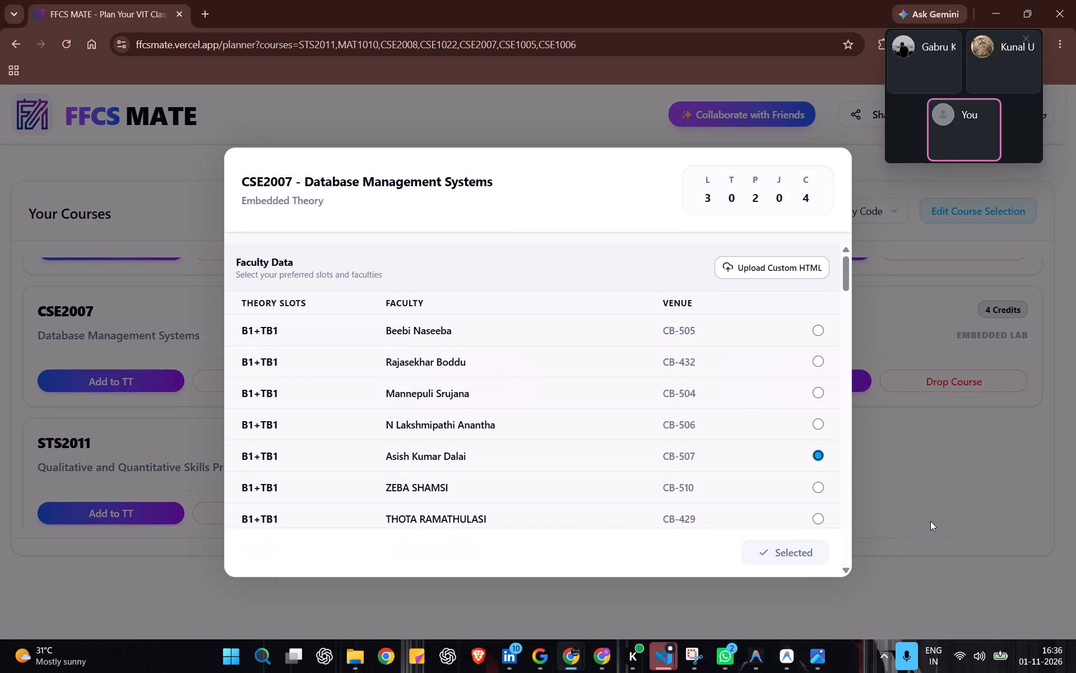
pyautogui.scroll(-20, 666, 510)
pyautogui.scroll(-5, 666, 510)
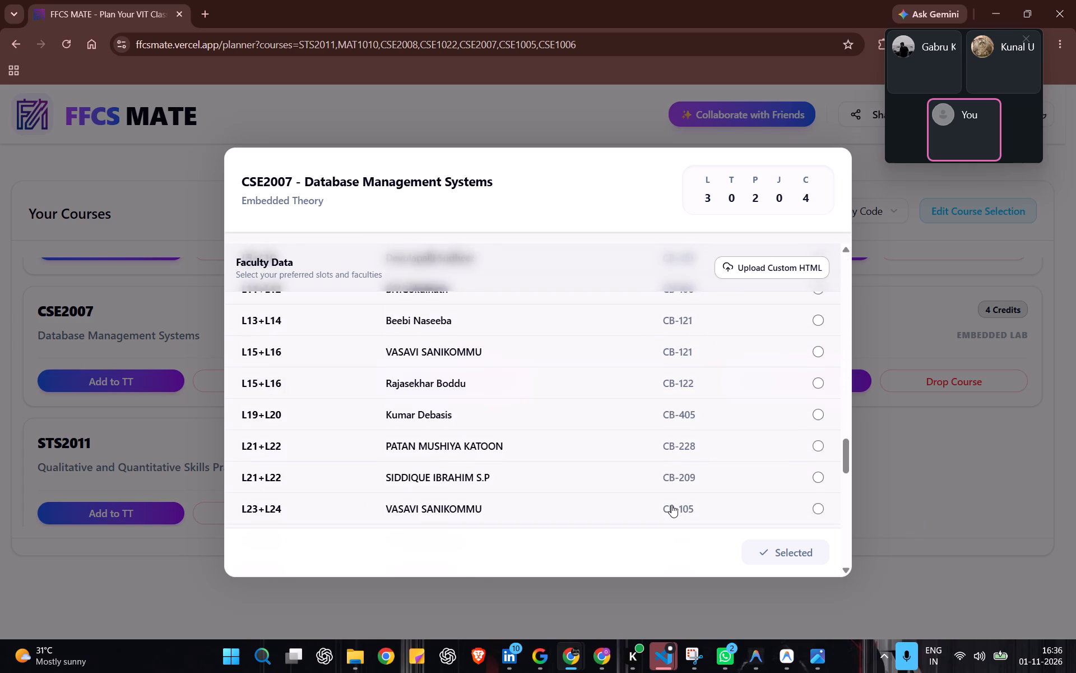
pyautogui.scroll(-13, 671, 505)
pyautogui.scroll(5, 671, 505)
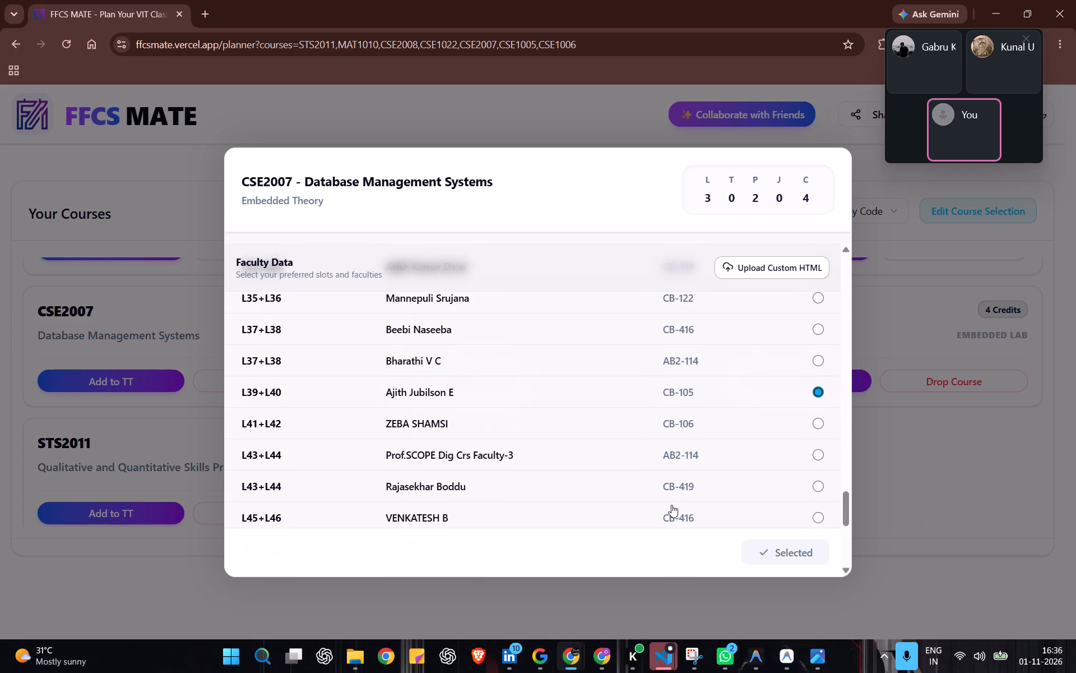
pyautogui.click(891, 477)
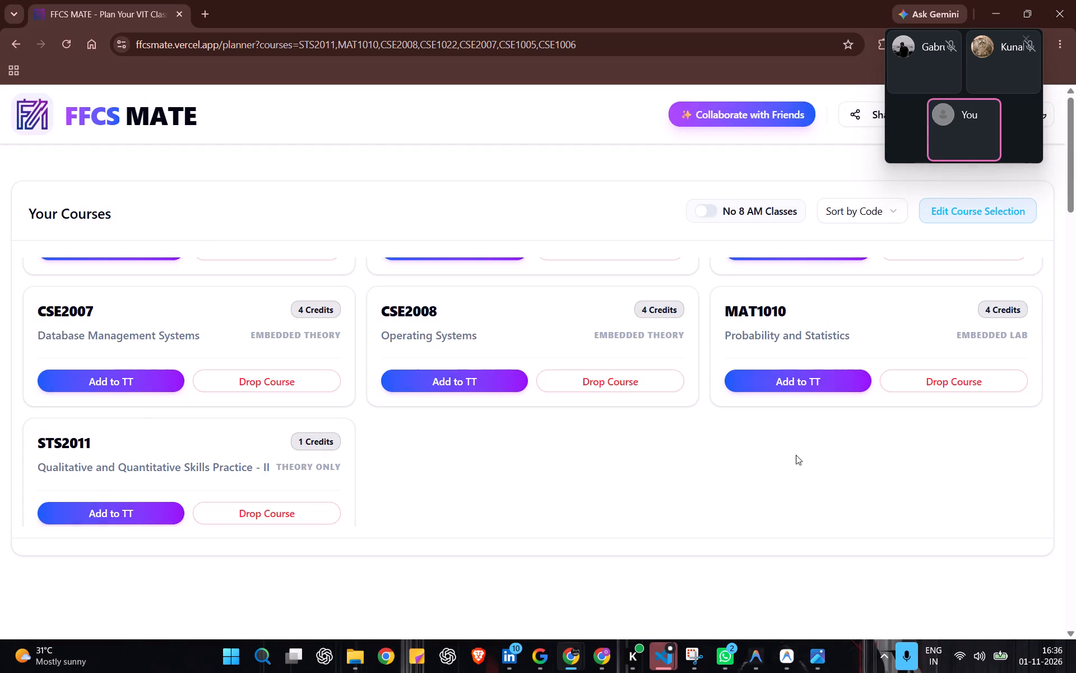
# Look over the slot options for CSE2008 Operating Systems and close them without choosing any.
pyautogui.scroll(5, 268, 375)
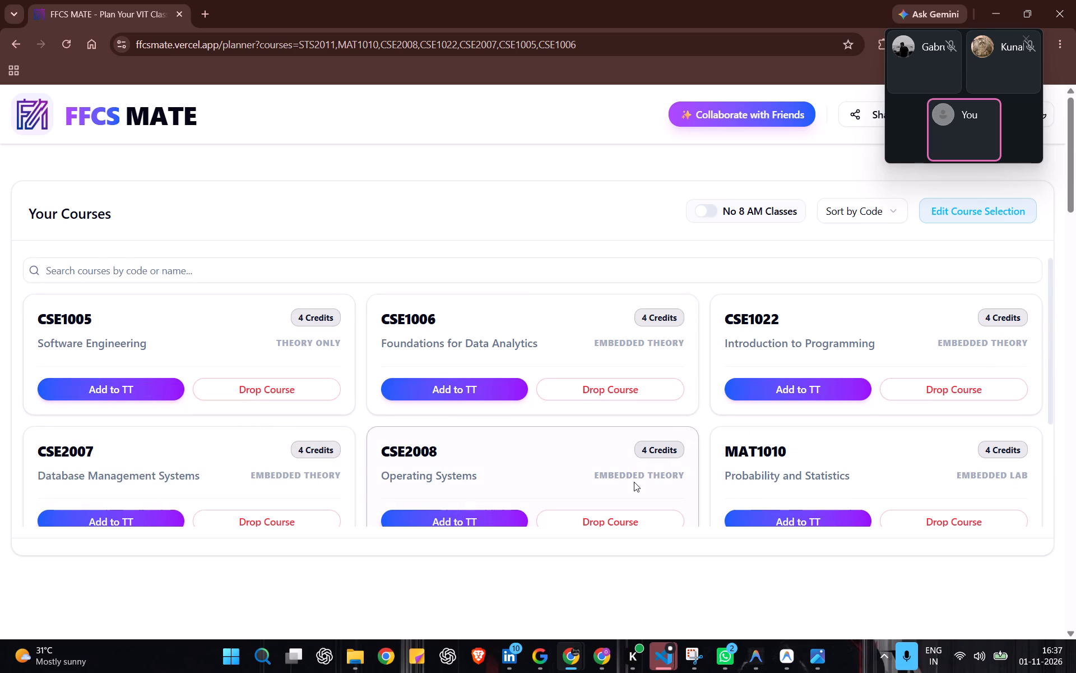
pyautogui.scroll(-2, 761, 438)
pyautogui.click(463, 381)
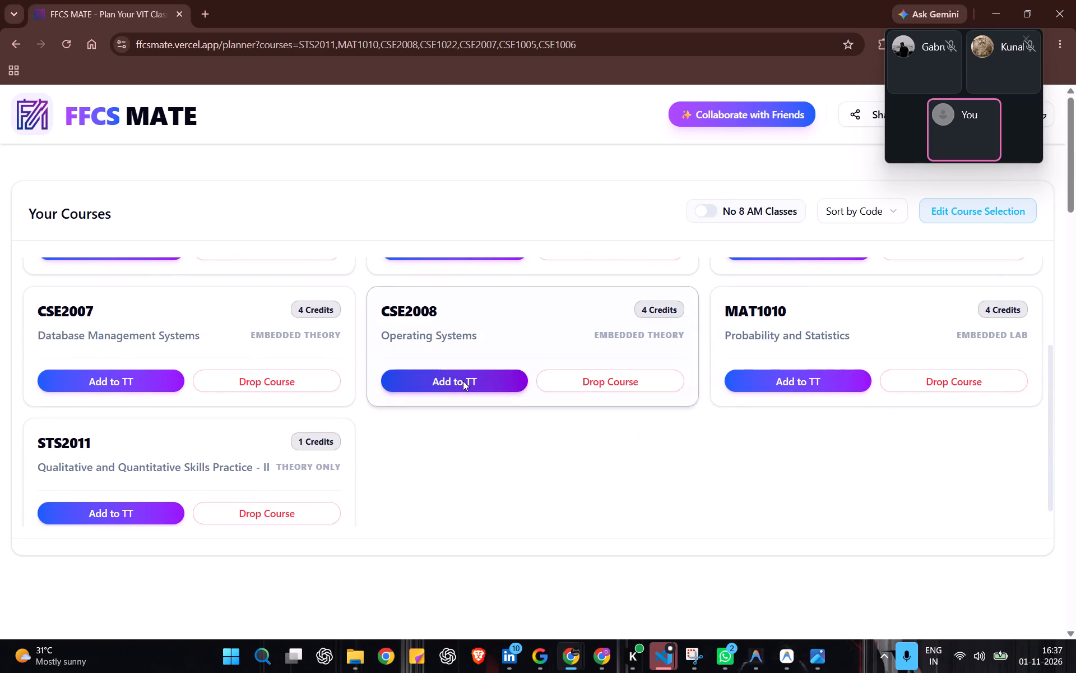
pyautogui.scroll(-20, 647, 413)
pyautogui.scroll(-6, 647, 413)
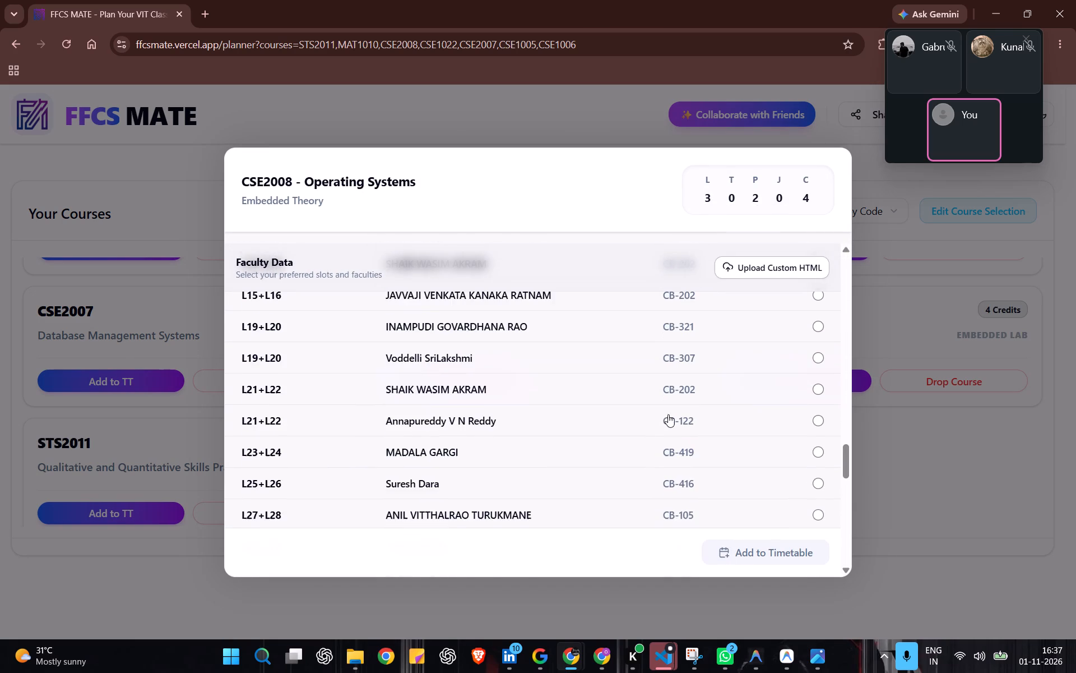
pyautogui.click(953, 478)
# Reopen the CSE1005 Software Engineering slot options and review the available theory slots and venues.
pyautogui.scroll(2, 408, 389)
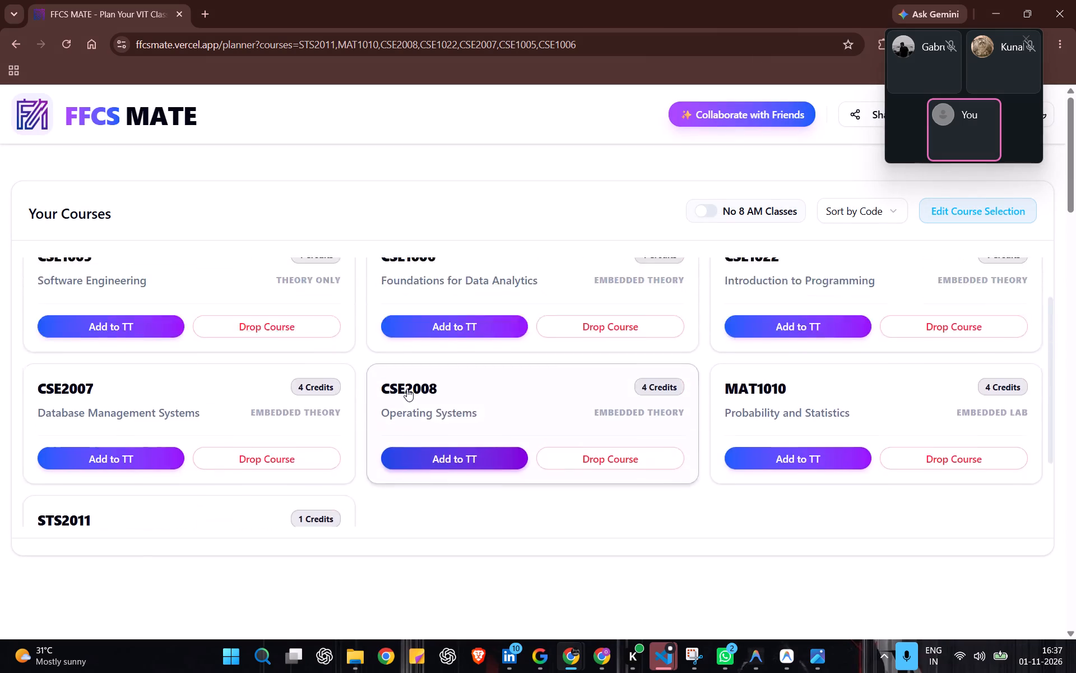
pyautogui.scroll(1, 407, 389)
pyautogui.click(86, 412)
pyautogui.click(116, 391)
pyautogui.scroll(-12, 786, 402)
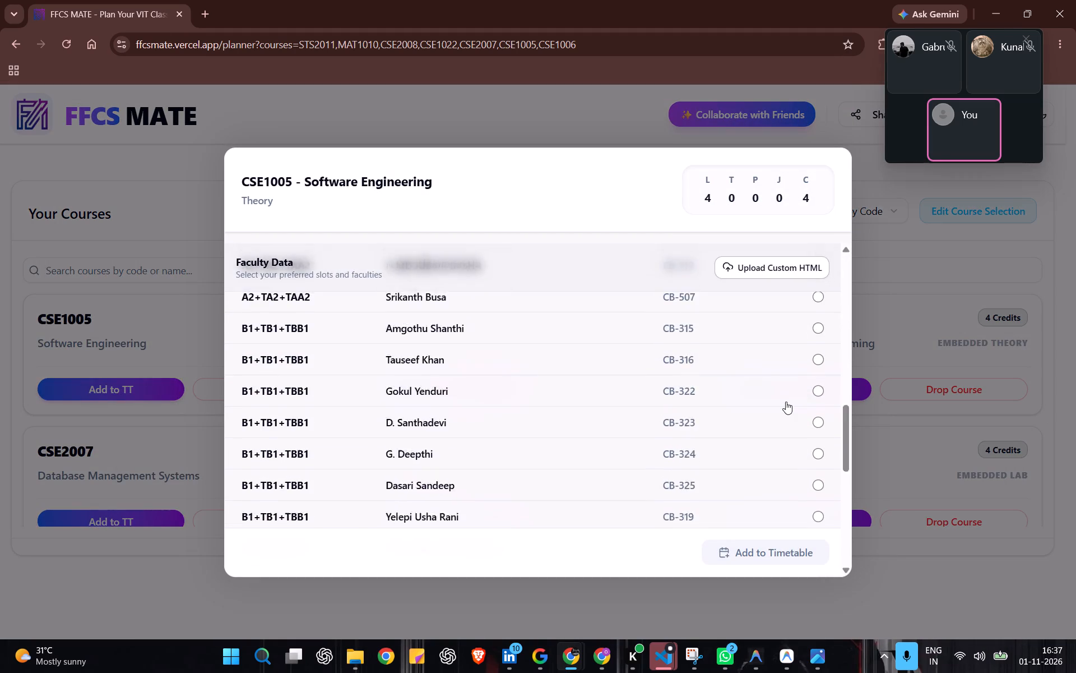
pyautogui.scroll(-16, 786, 402)
pyautogui.scroll(16, 786, 402)
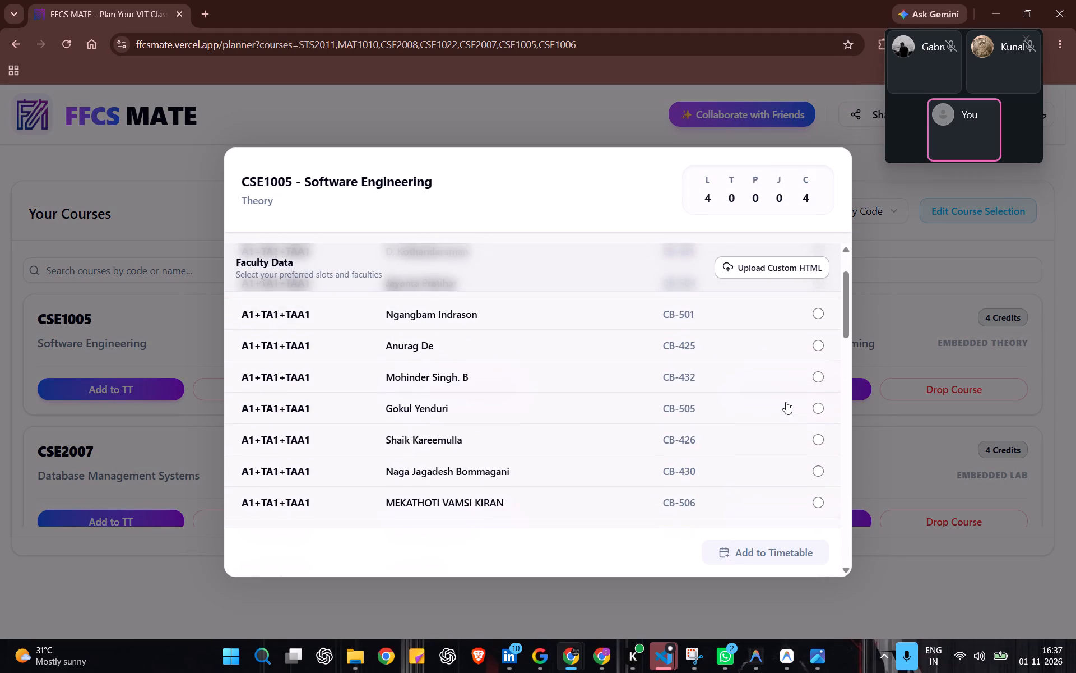
pyautogui.scroll(4, 786, 402)
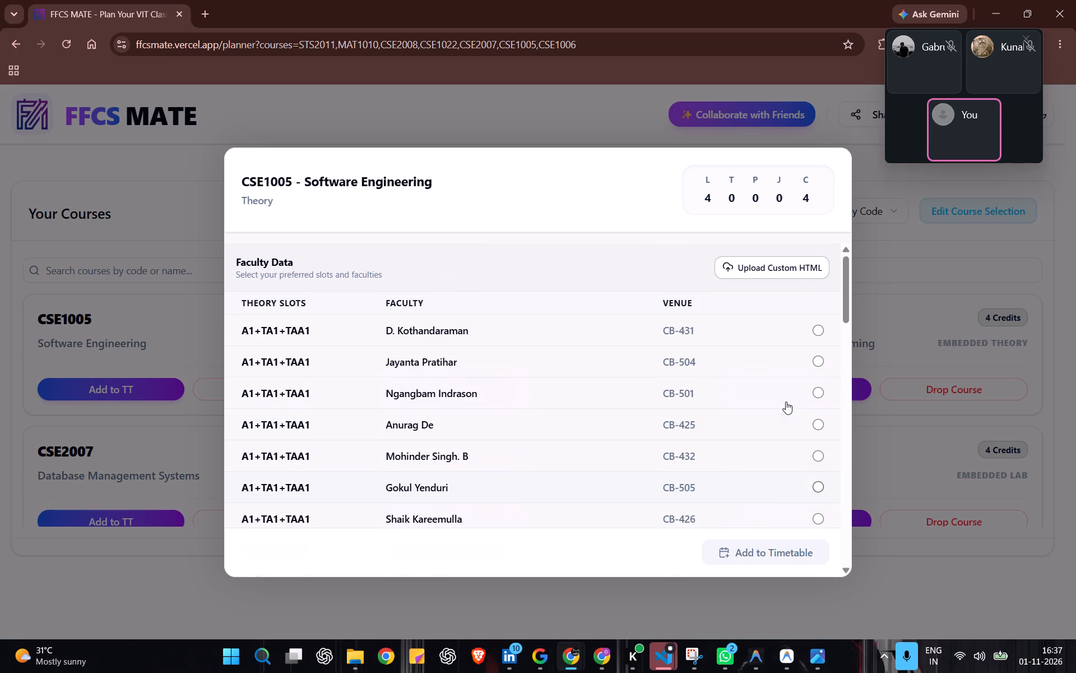
# Look through the remaining CSE1005 Software Engineering theory slots and venues, and close them without choosing any.
pyautogui.scroll(3, 736, 393)
pyautogui.scroll(-19, 736, 393)
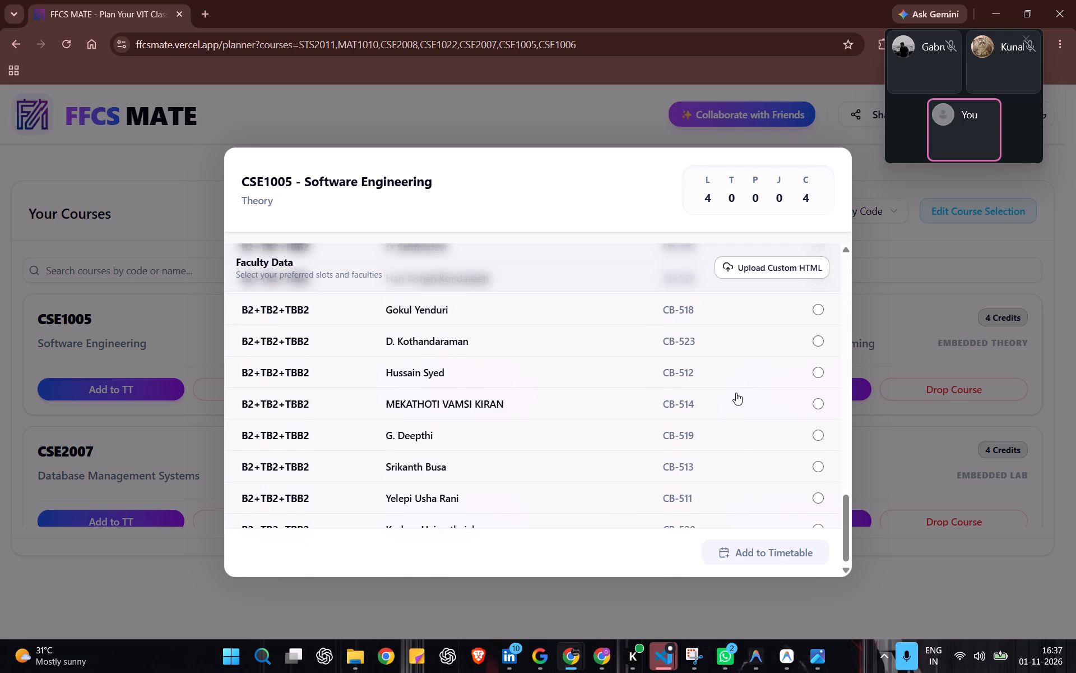
pyautogui.scroll(-8, 736, 393)
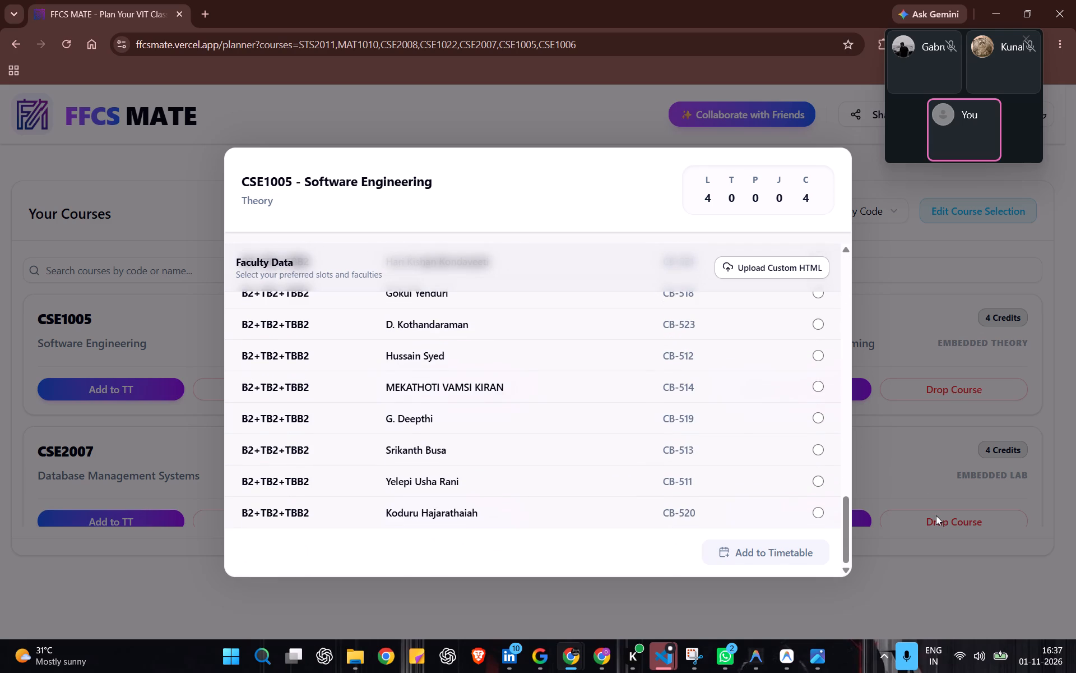
pyautogui.click(959, 571)
# Check which theory slot and venue are selected for CSE2007 Database Management Systems, and close its slot options.
pyautogui.scroll(-1, 184, 417)
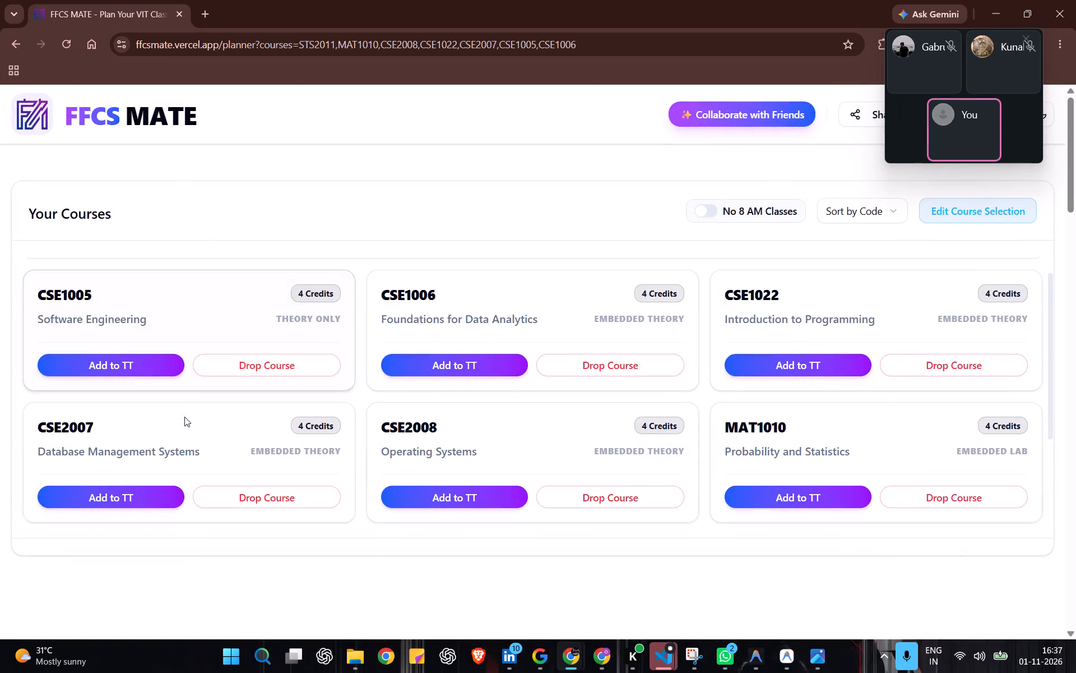
pyautogui.click(123, 462)
pyautogui.scroll(-6, 607, 347)
pyautogui.scroll(4, 607, 347)
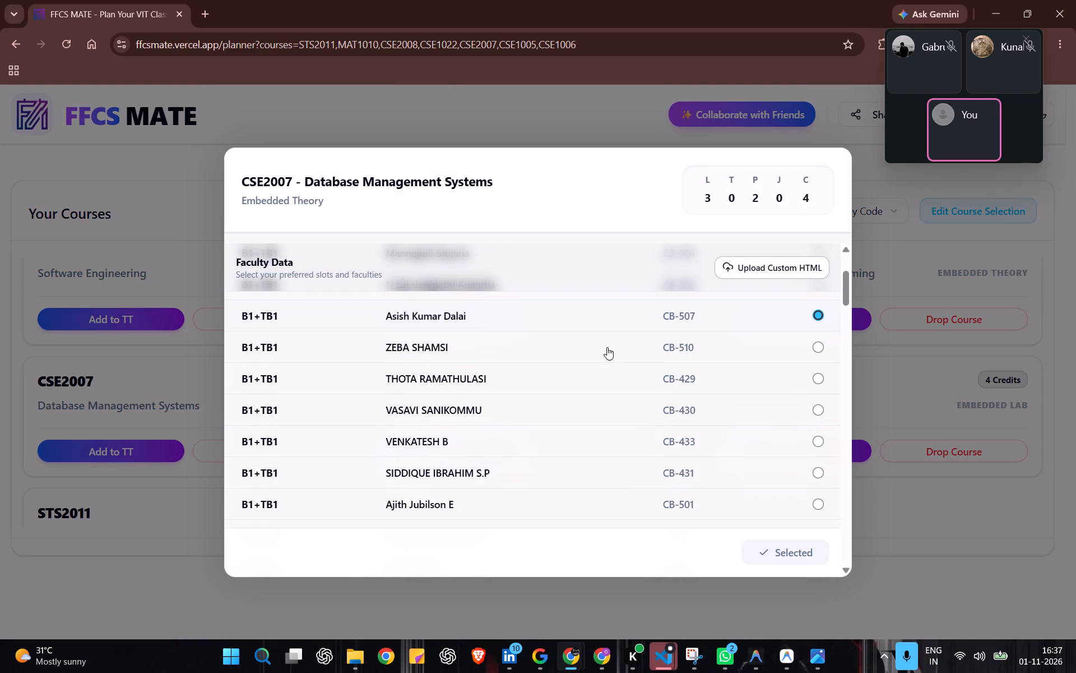
pyautogui.scroll(2, 607, 347)
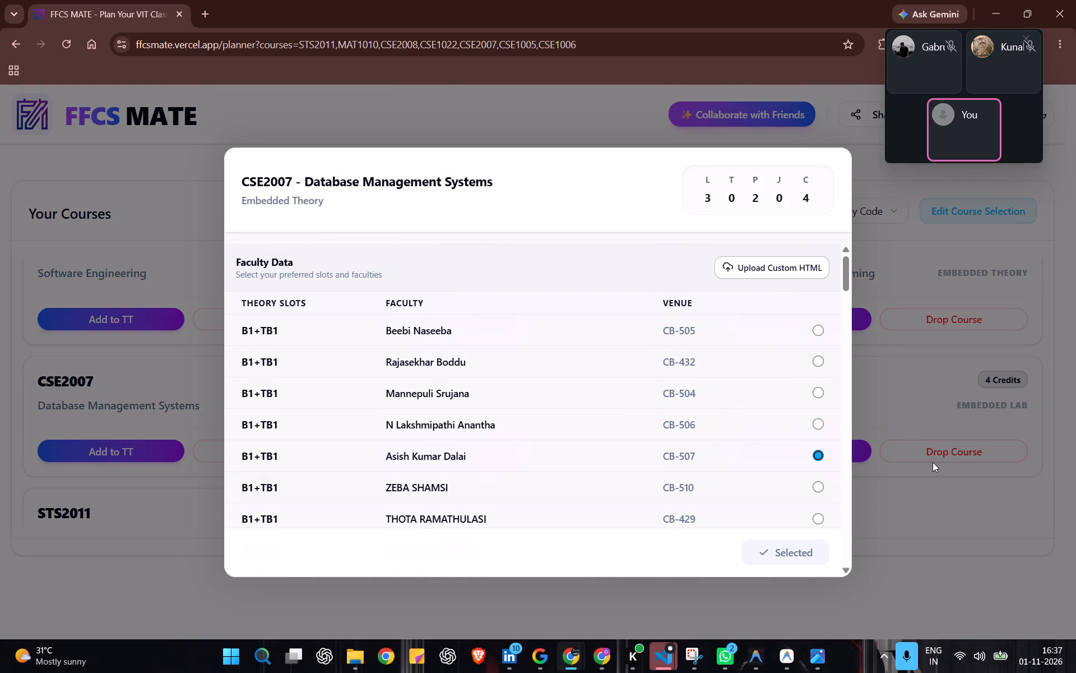
pyautogui.click(987, 542)
# Check which theory slot and venue are selected for CSE1006 Foundations for Data Analytics, and close its slot options.
pyautogui.scroll(4, 680, 465)
pyautogui.click(488, 390)
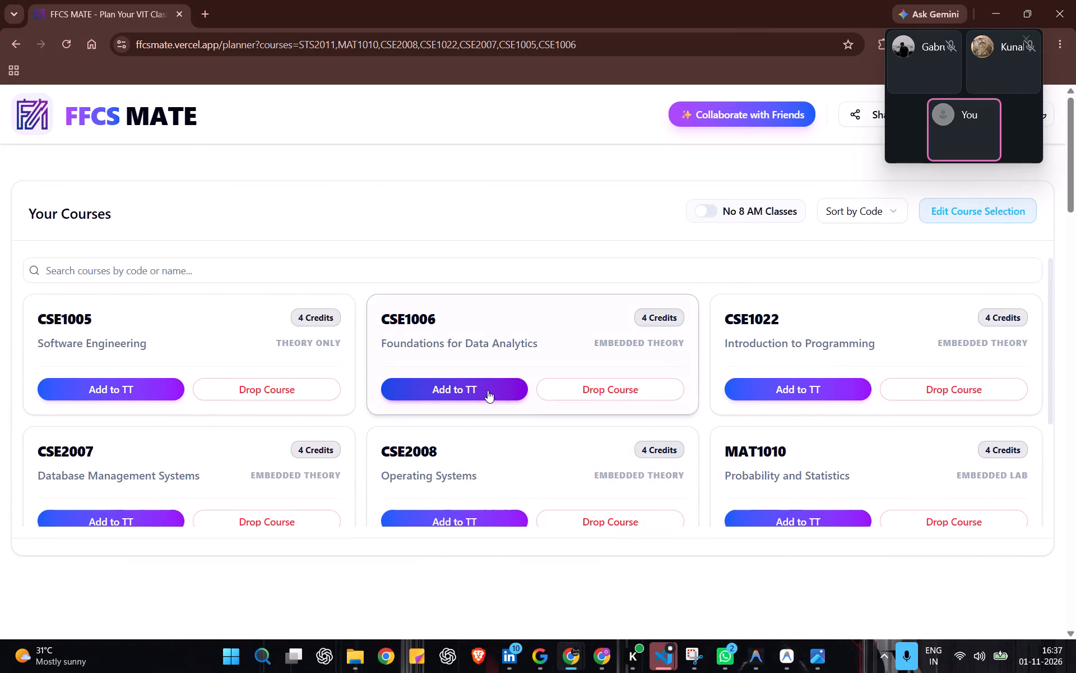
pyautogui.scroll(-4, 638, 363)
pyautogui.scroll(4, 638, 363)
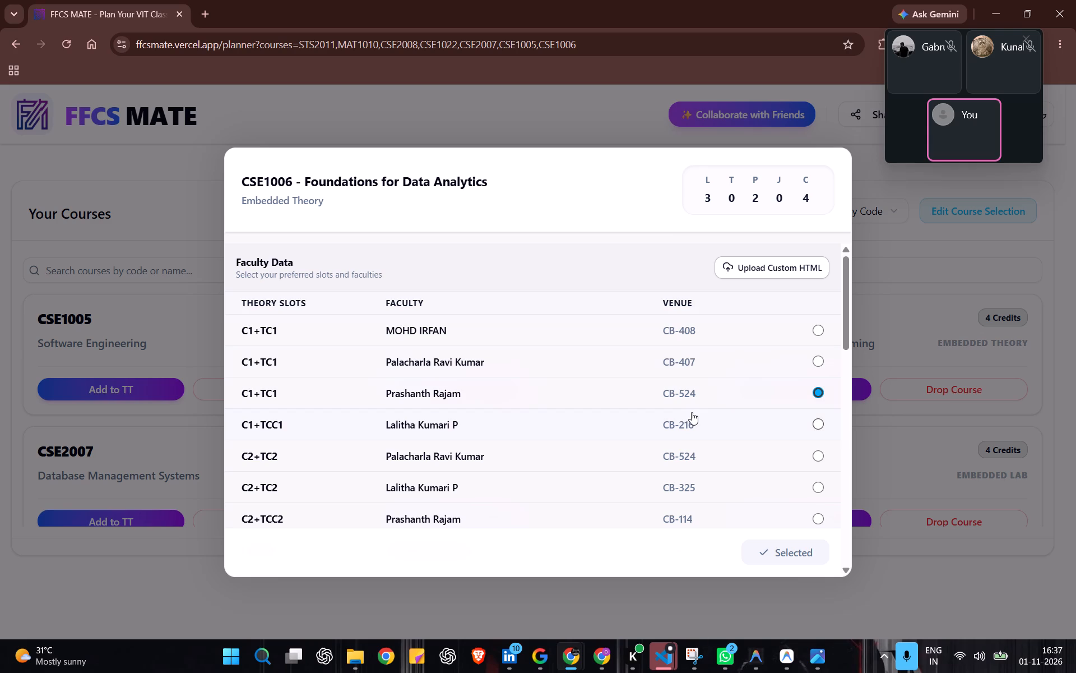
pyautogui.click(61, 342)
# Add CSE1005 Software Engineering to the timetable with the A1+TA1+TAA1 slot in venue CB-425.
pyautogui.click(89, 377)
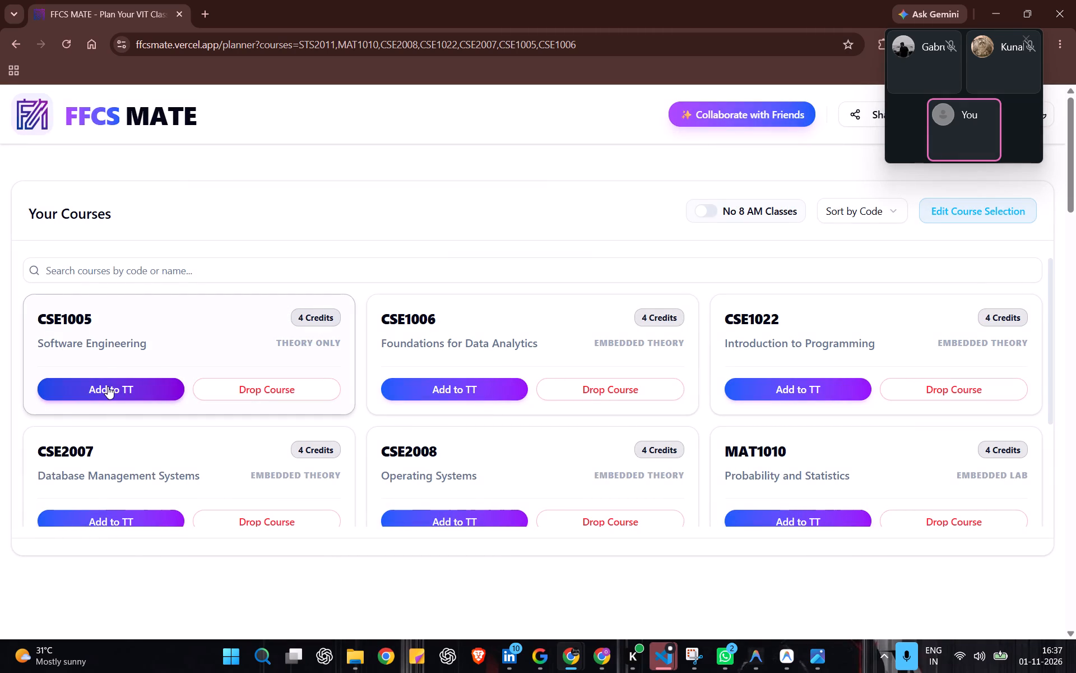
pyautogui.click(113, 391)
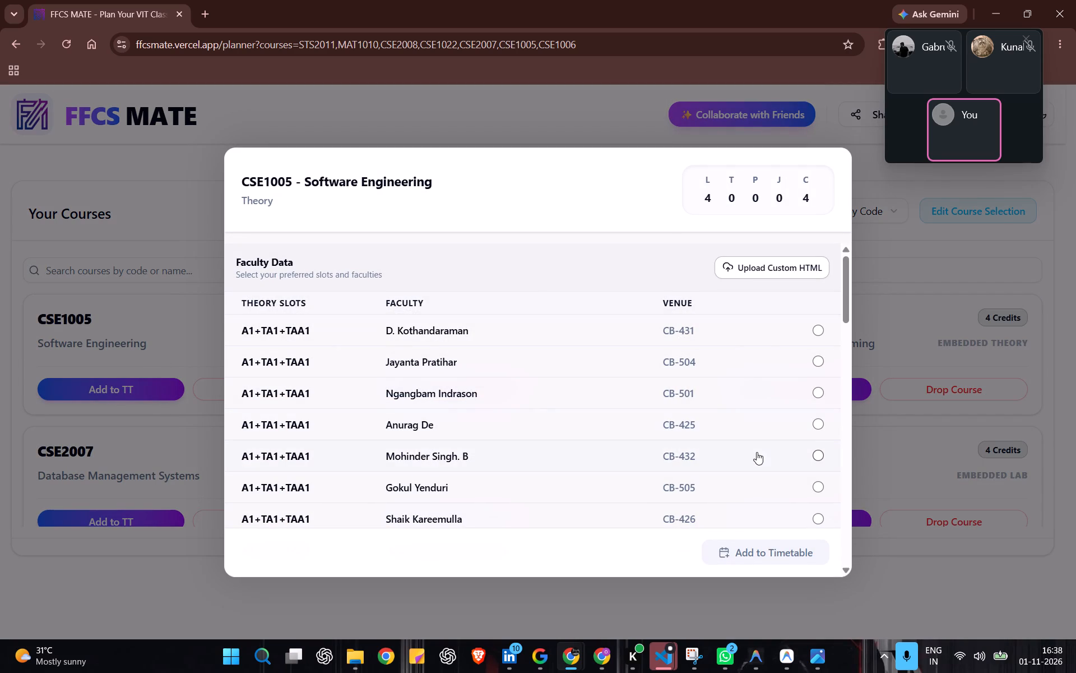
pyautogui.click(817, 426)
pyautogui.click(730, 546)
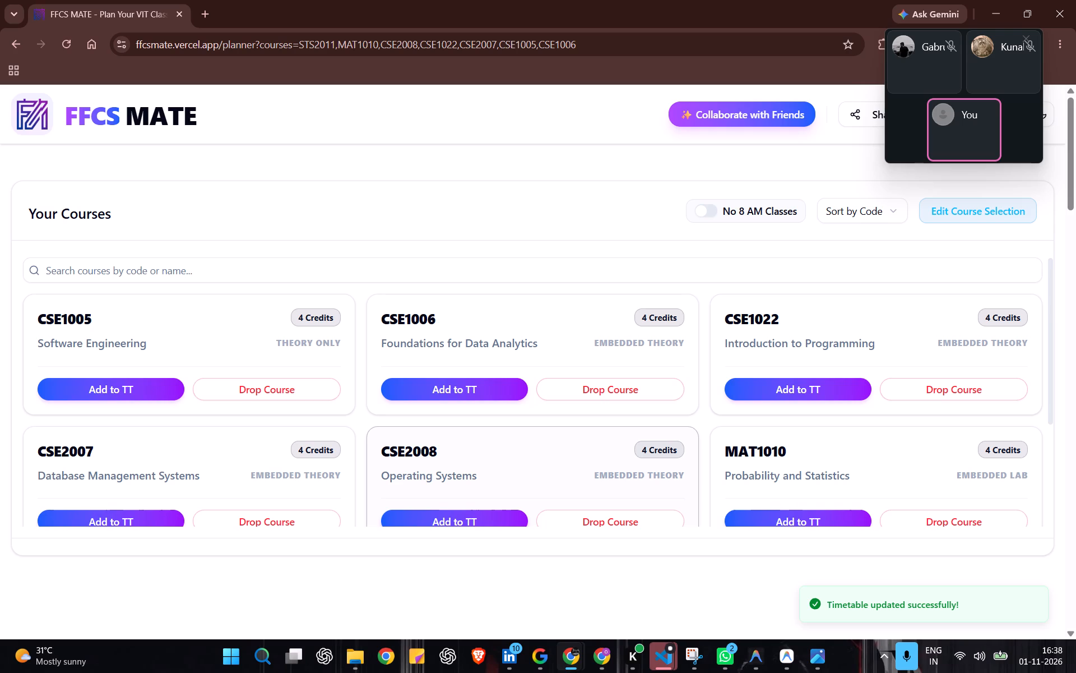
# Reopen the CSE1005 Software Engineering slot options to check the selected slot, and close them.
pyautogui.click(138, 394)
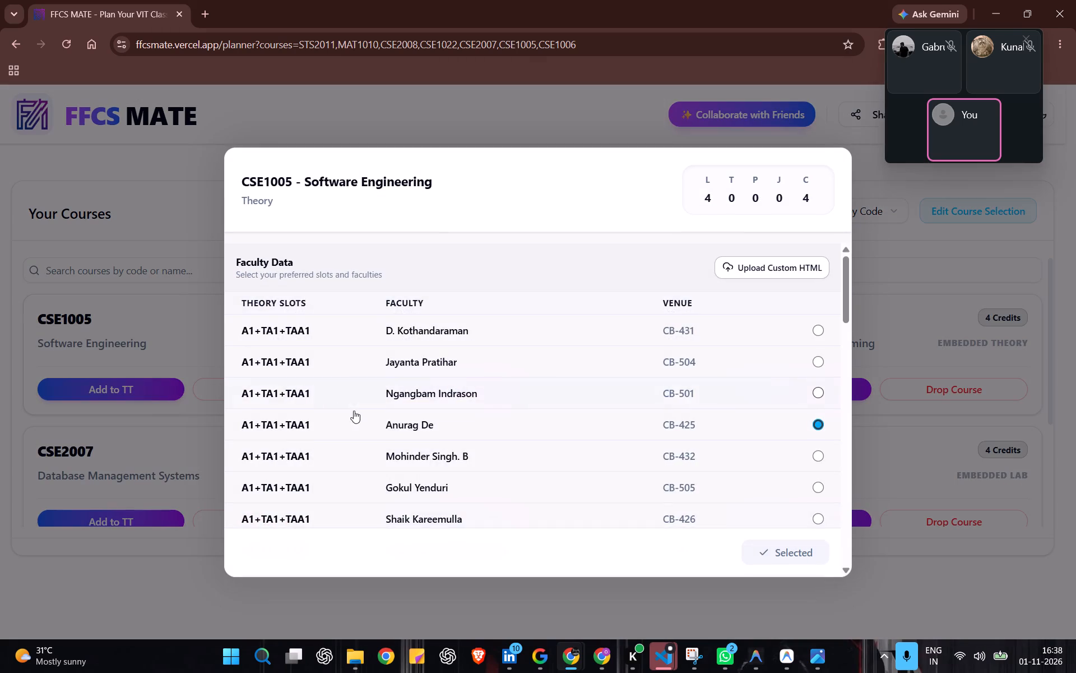
pyautogui.scroll(-20, 405, 424)
pyautogui.scroll(-11, 405, 424)
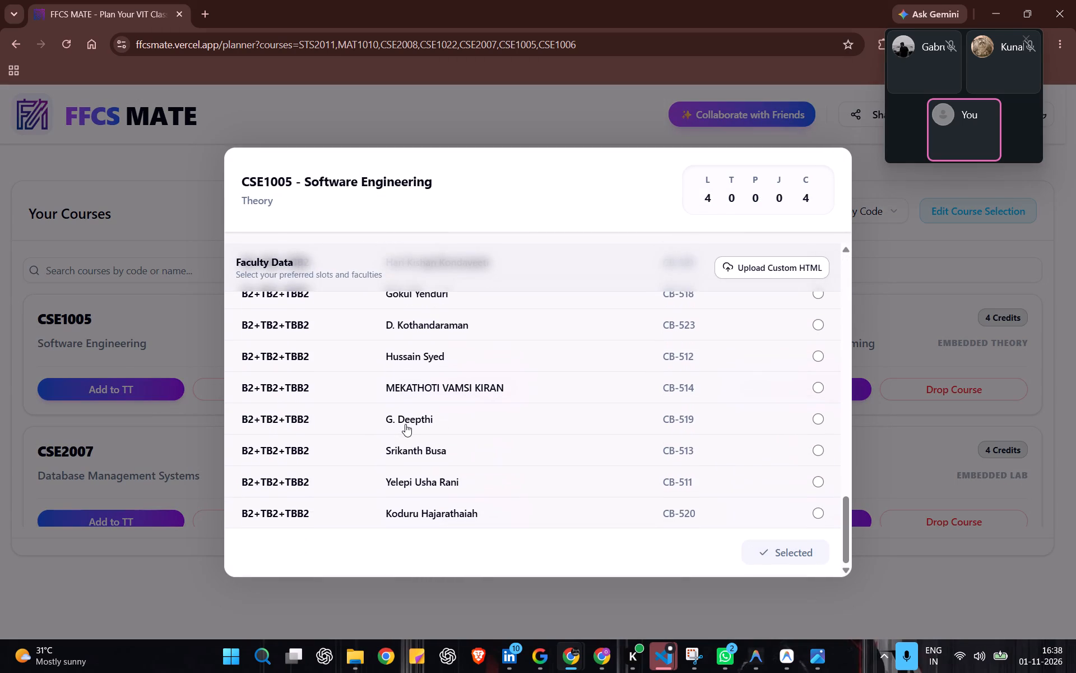
pyautogui.scroll(20, 405, 424)
pyautogui.scroll(4, 405, 424)
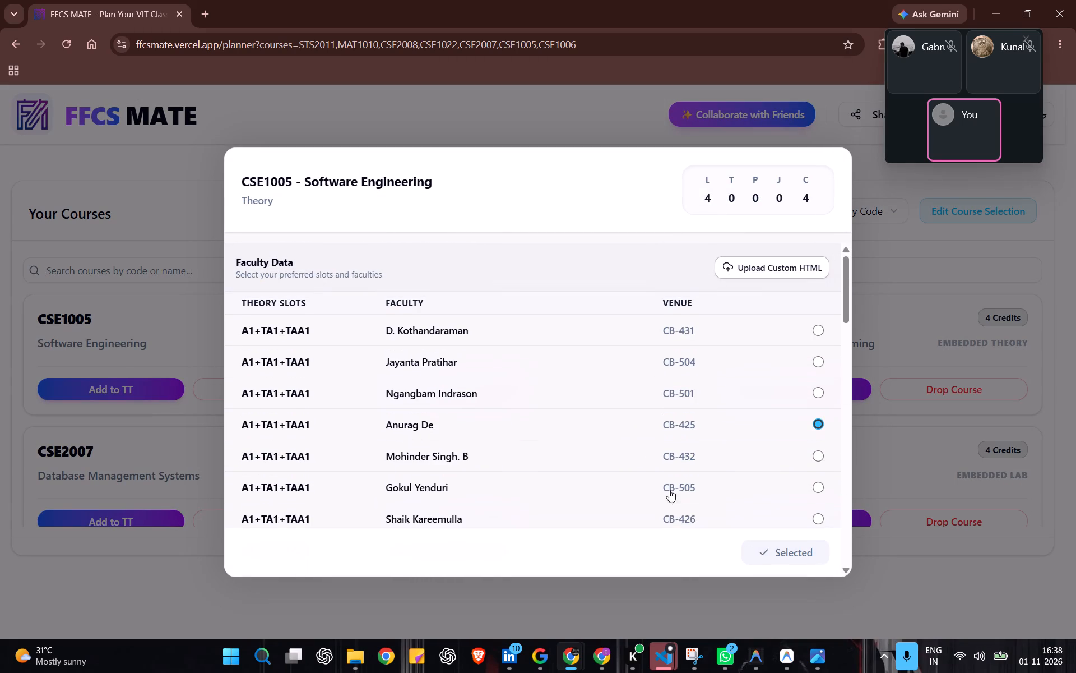
pyautogui.click(558, 607)
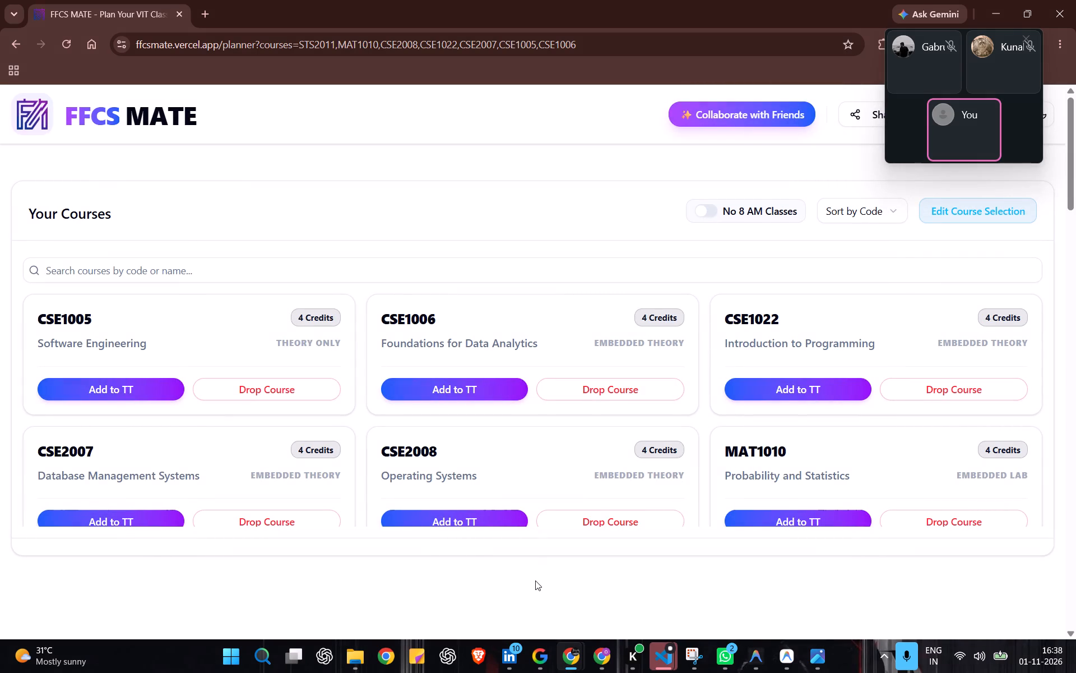
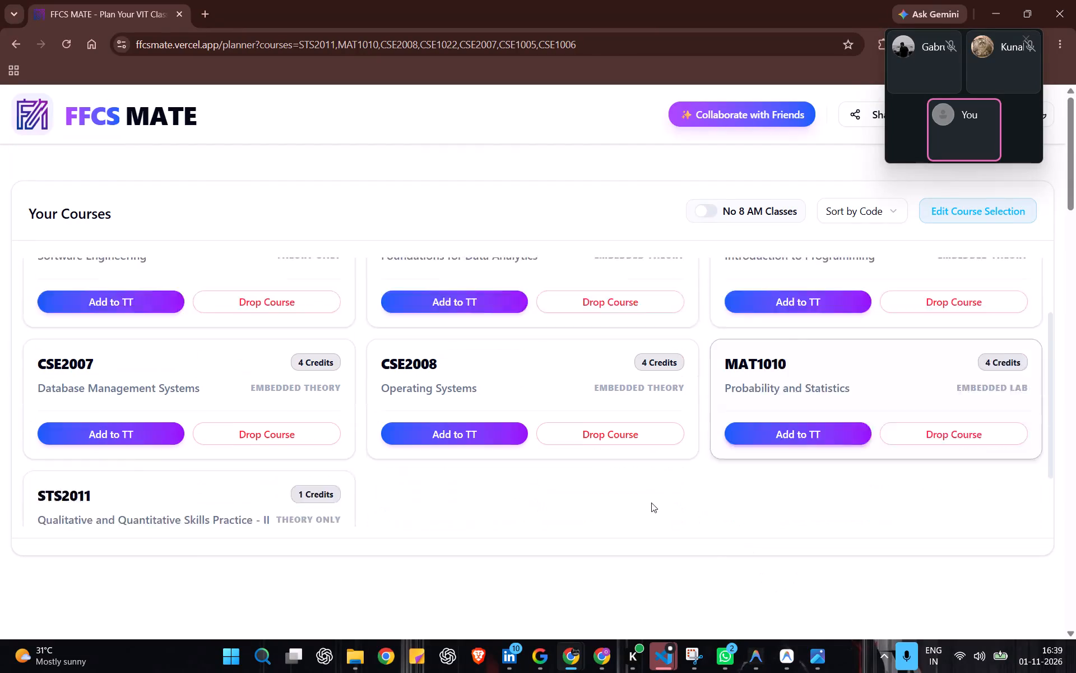
# Add STS2011 Qualitative and Quantitative Skills Practice - II to the timetable with the E1+TE1 slot in venue CB-213.
pyautogui.click(149, 499)
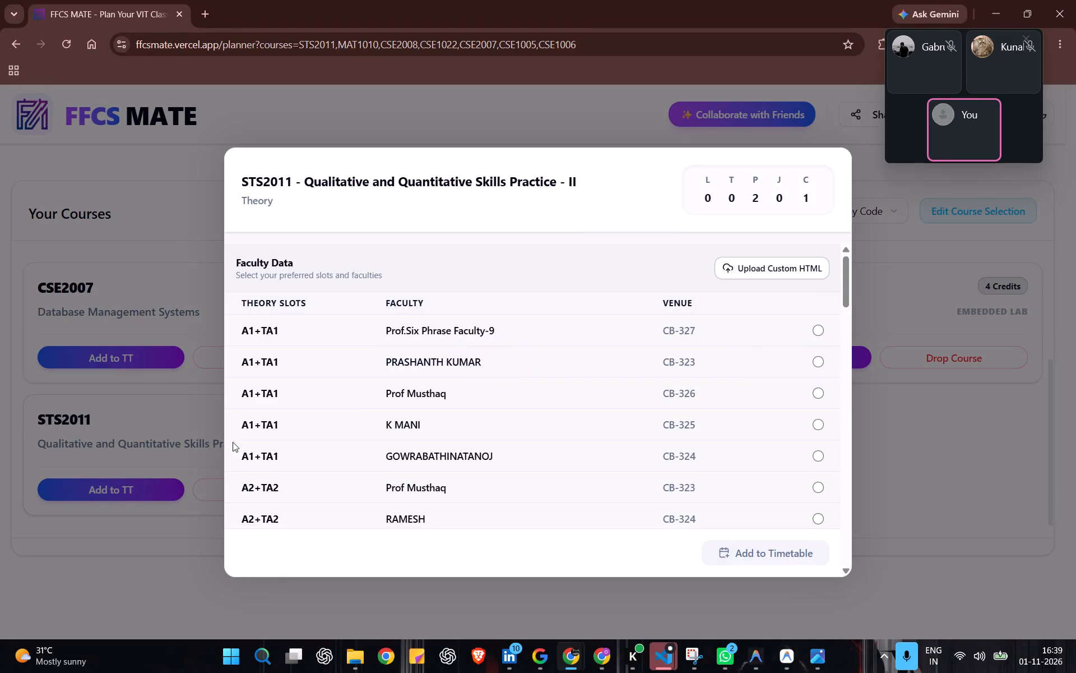
pyautogui.scroll(-20, 533, 418)
pyautogui.scroll(1, 533, 418)
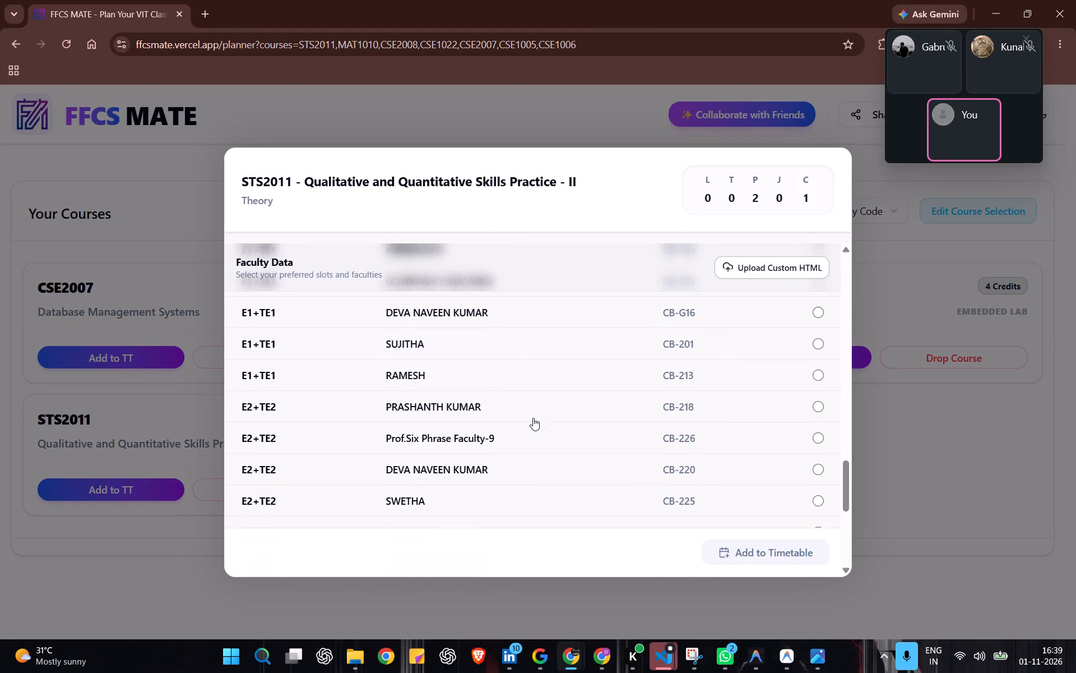
pyautogui.click(817, 351)
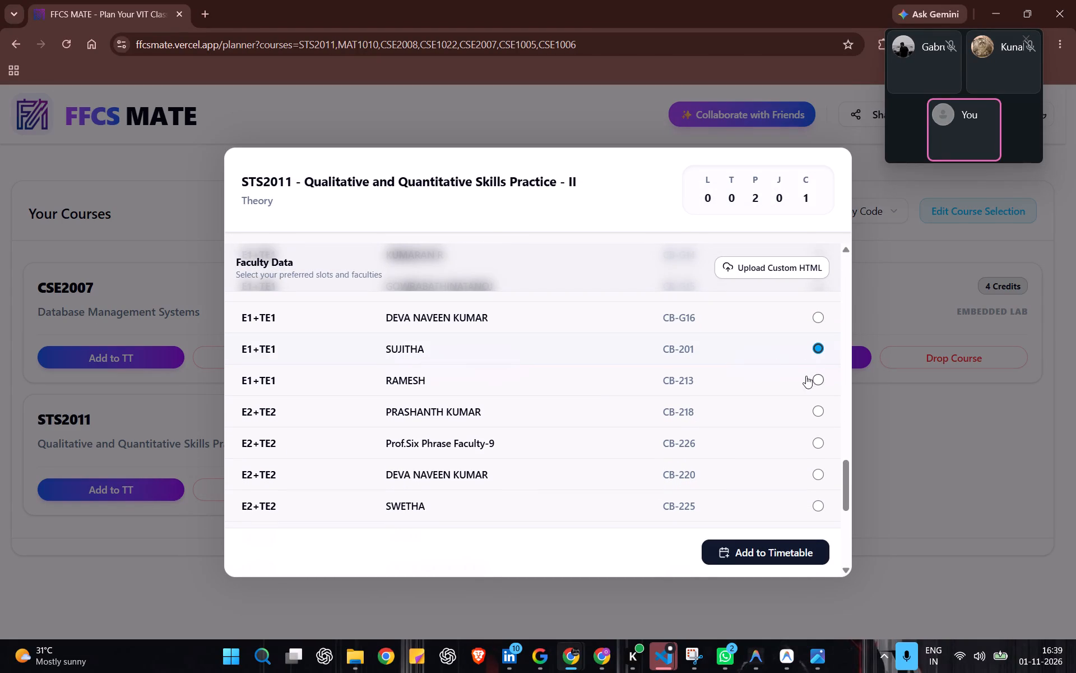
pyautogui.click(819, 383)
pyautogui.click(781, 551)
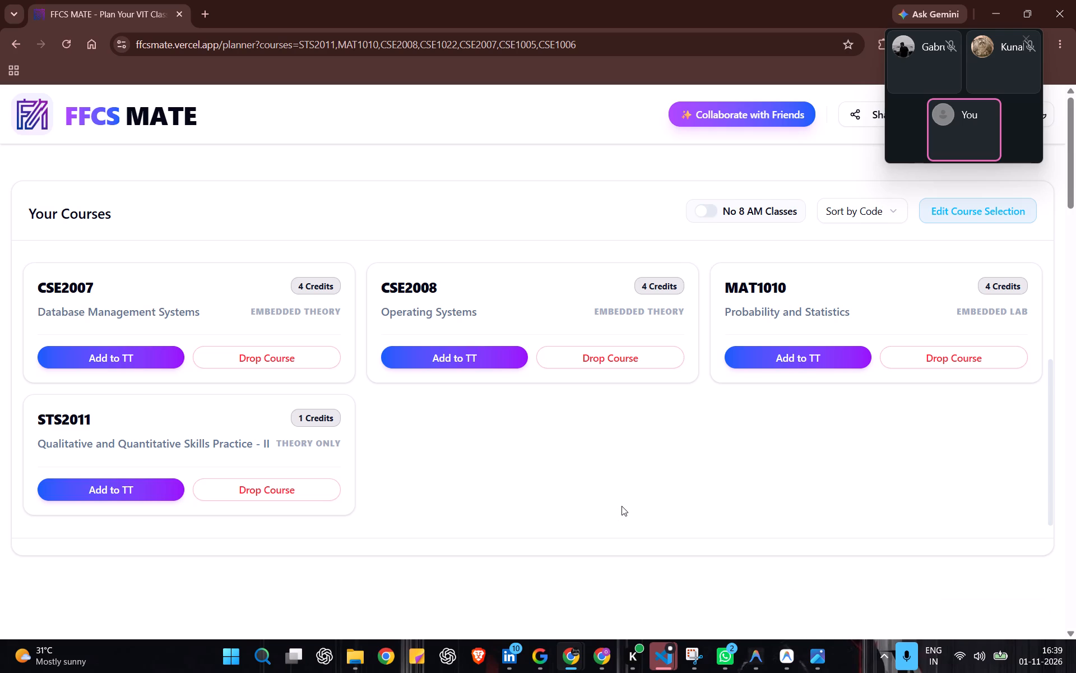
# Reopen the STS2011 slot options to check the selected slot, and close them.
pyautogui.click(125, 492)
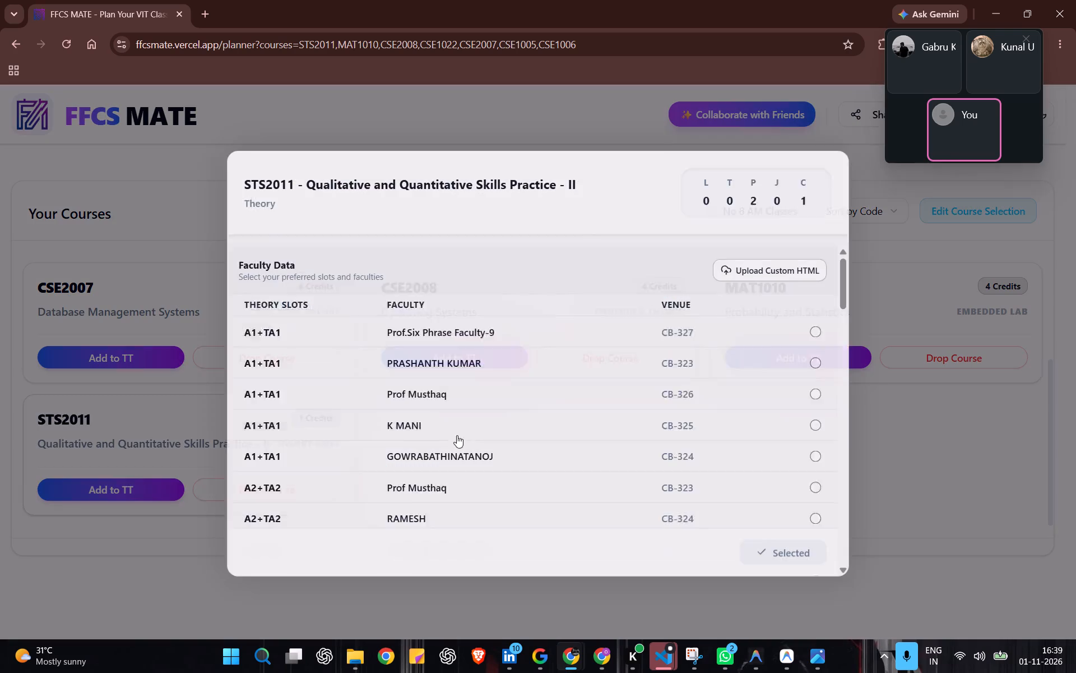
pyautogui.scroll(-20, 464, 435)
pyautogui.scroll(-12, 464, 435)
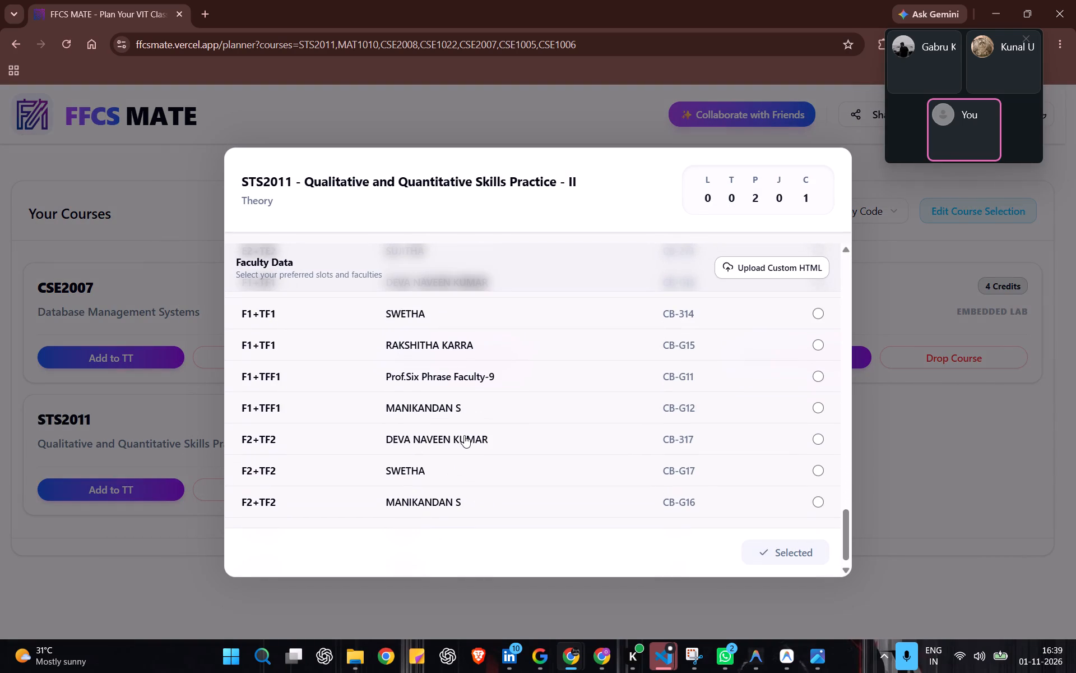
pyautogui.scroll(-3, 464, 435)
pyautogui.click(884, 434)
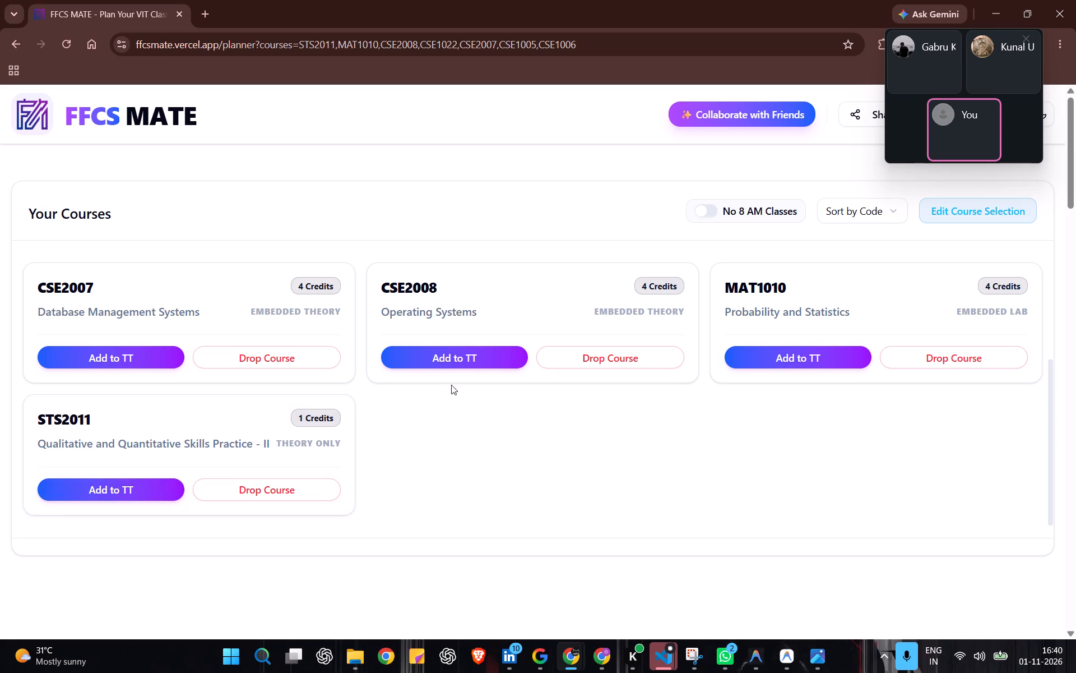
# Choose the D1+TD1 theory slot in venue CB-315 for CSE2008 Operating Systems and look through its lab slots for a suitable one.
pyautogui.click(474, 362)
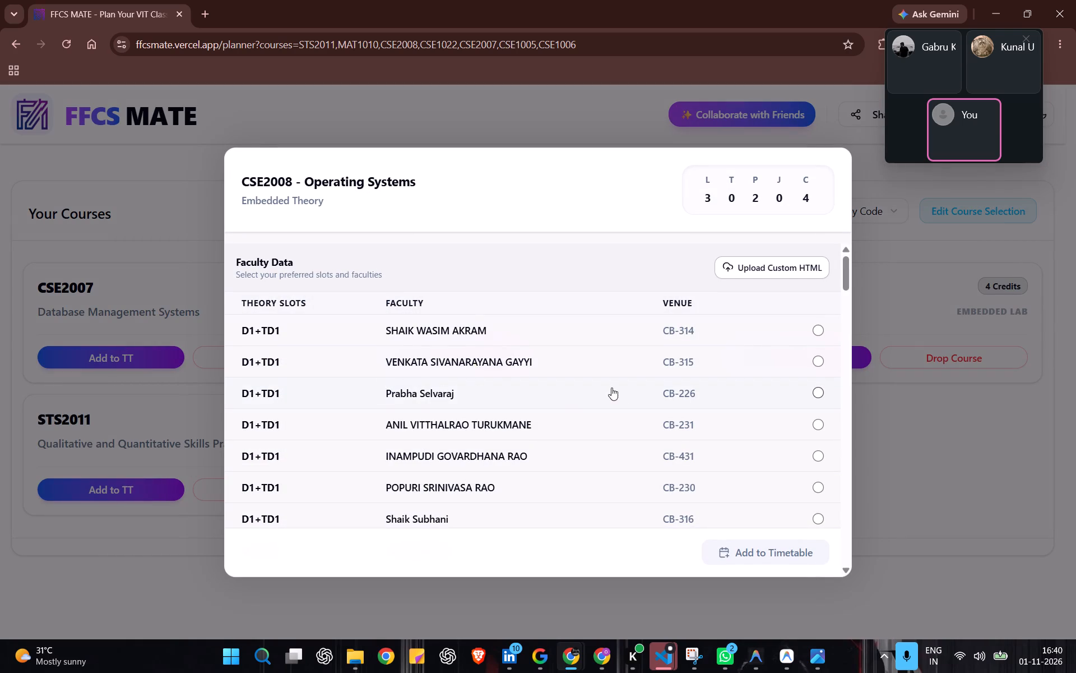
pyautogui.click(805, 361)
pyautogui.scroll(-20, 610, 425)
pyautogui.scroll(-5, 610, 425)
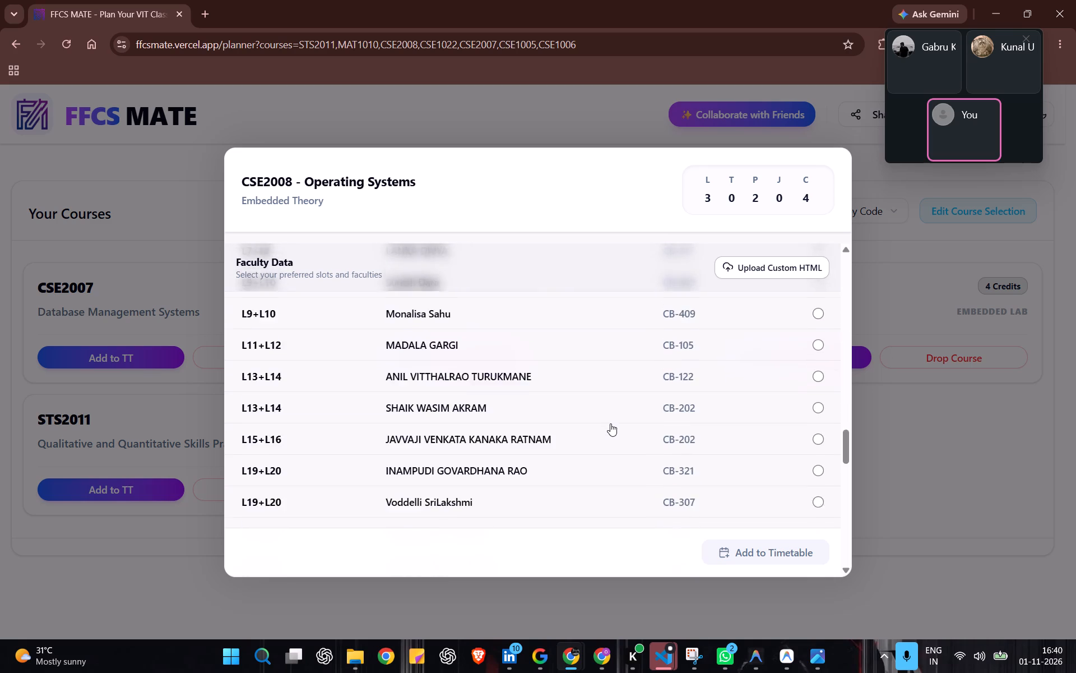
pyautogui.scroll(-19, 610, 423)
pyautogui.scroll(-4, 610, 423)
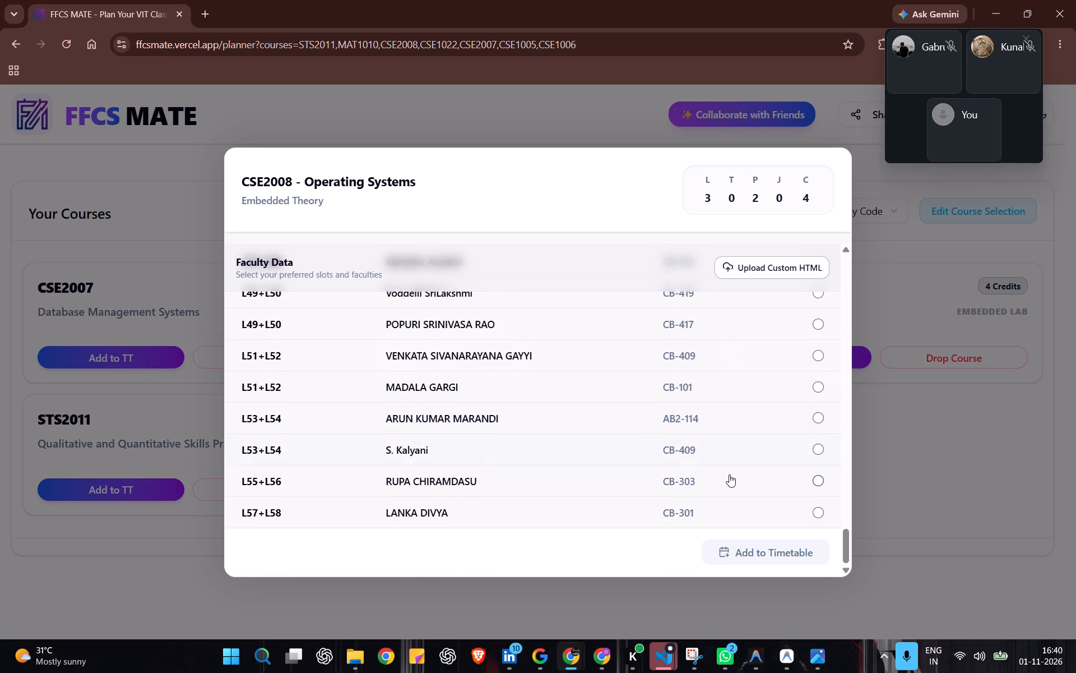
pyautogui.scroll(4, 725, 474)
pyautogui.scroll(-6, 725, 474)
pyautogui.scroll(5, 725, 474)
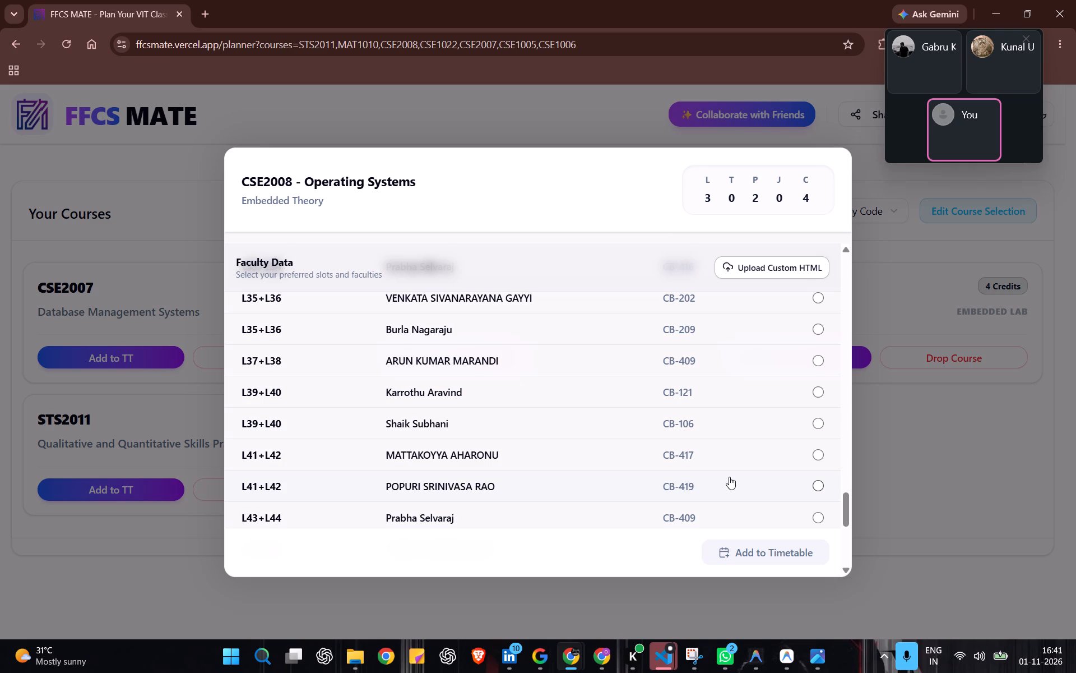
pyautogui.scroll(-1, 729, 477)
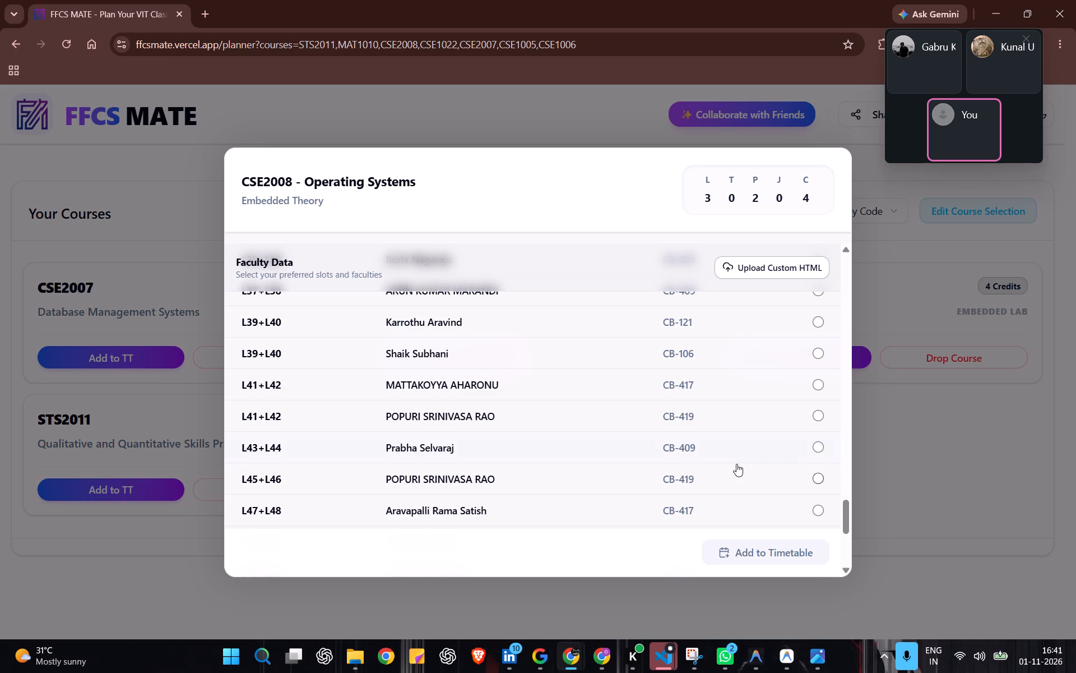
# Choose the L45+L46 lab slot in venue CB-419 for CSE2008 Operating Systems and add the course to the timetable.
pyautogui.scroll(-3, 736, 464)
pyautogui.scroll(2, 734, 467)
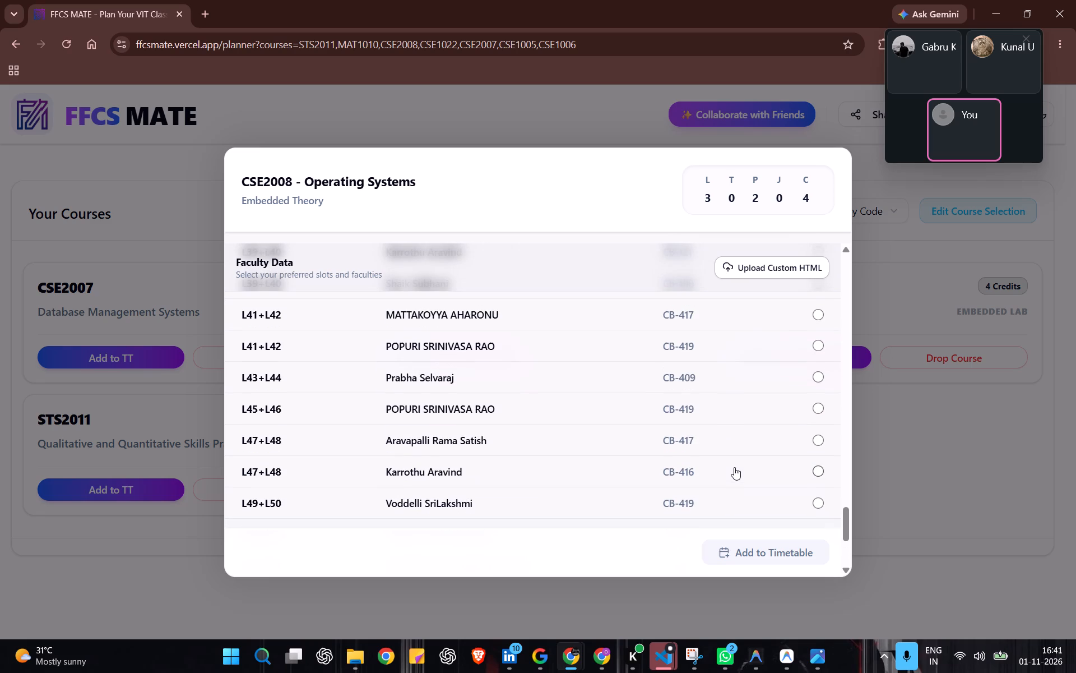
pyautogui.click(813, 414)
pyautogui.click(781, 550)
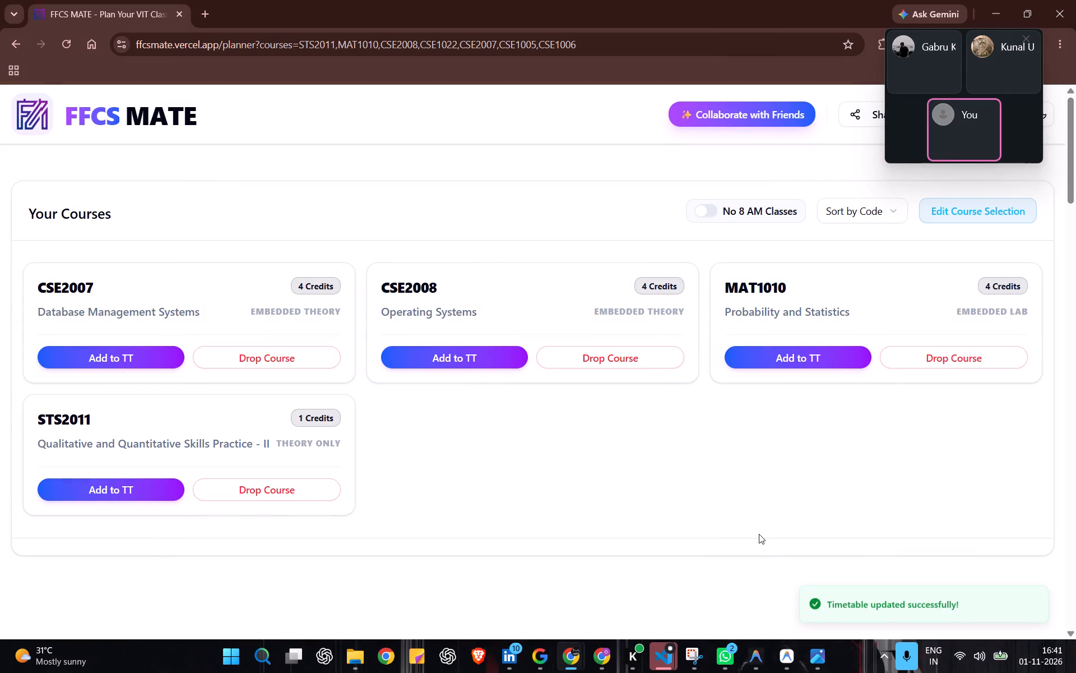
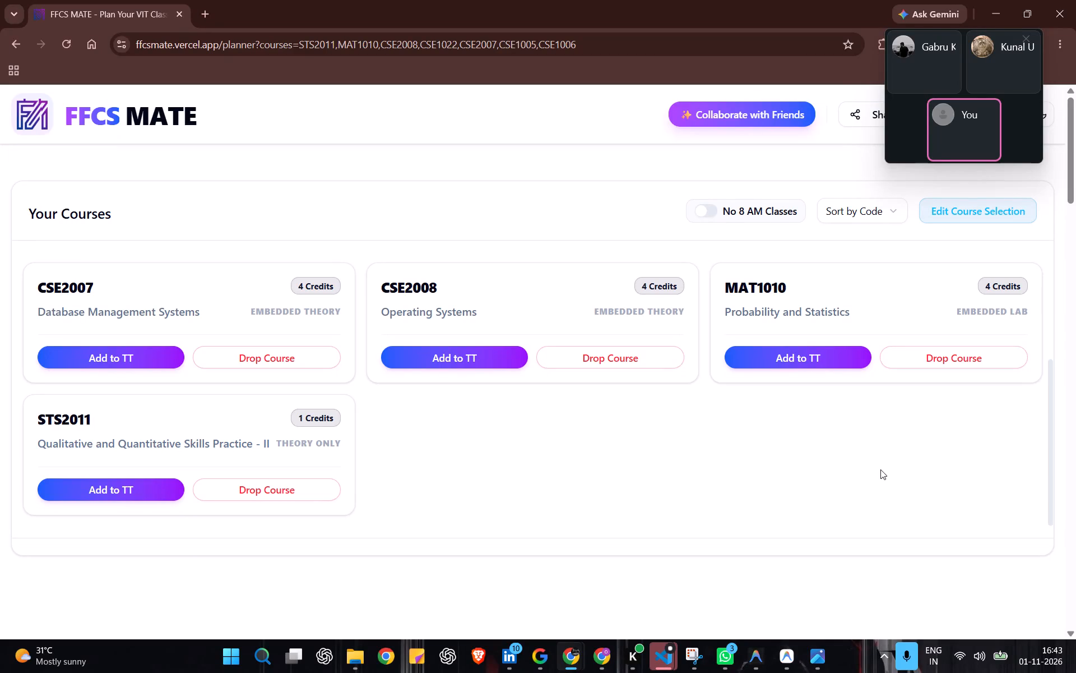
# Choose the F1+TF1 theory slot in venue AB1-415 for CSE1022 Introduction to Programming.
pyautogui.scroll(1, 544, 483)
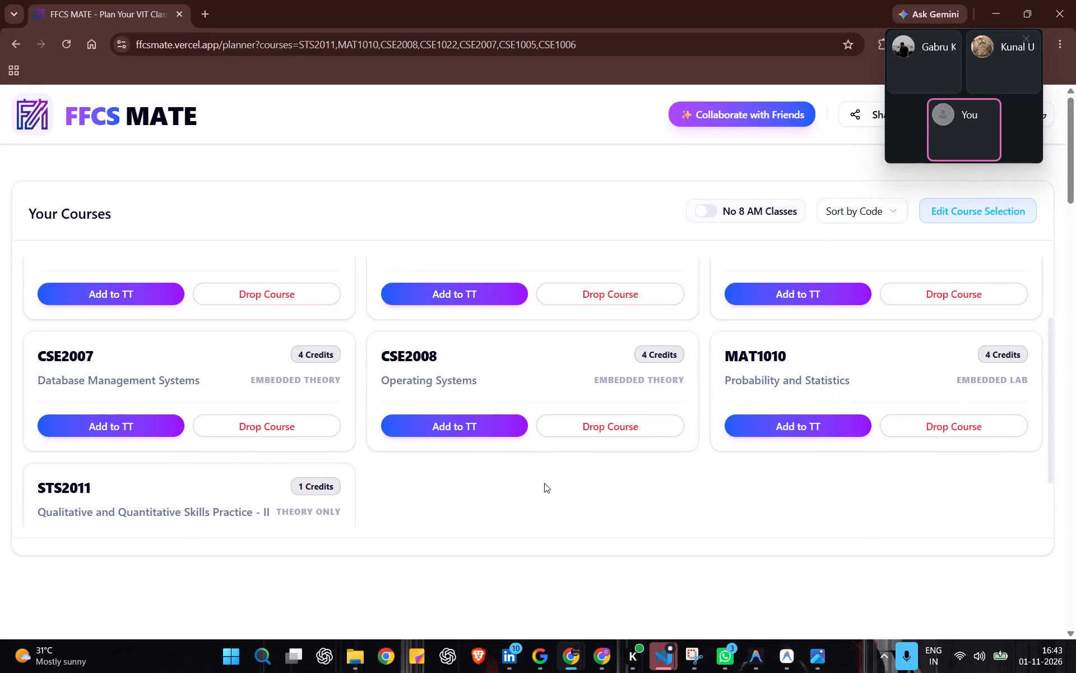
pyautogui.scroll(2, 545, 483)
pyautogui.click(822, 388)
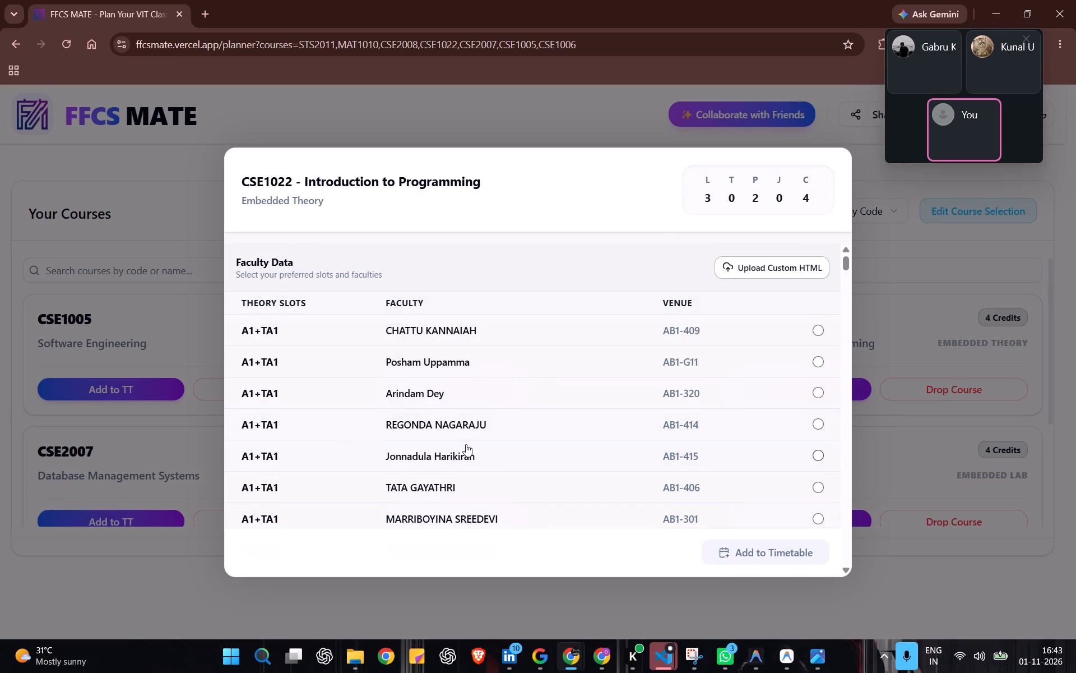
pyautogui.scroll(-18, 341, 427)
pyautogui.scroll(-6, 341, 427)
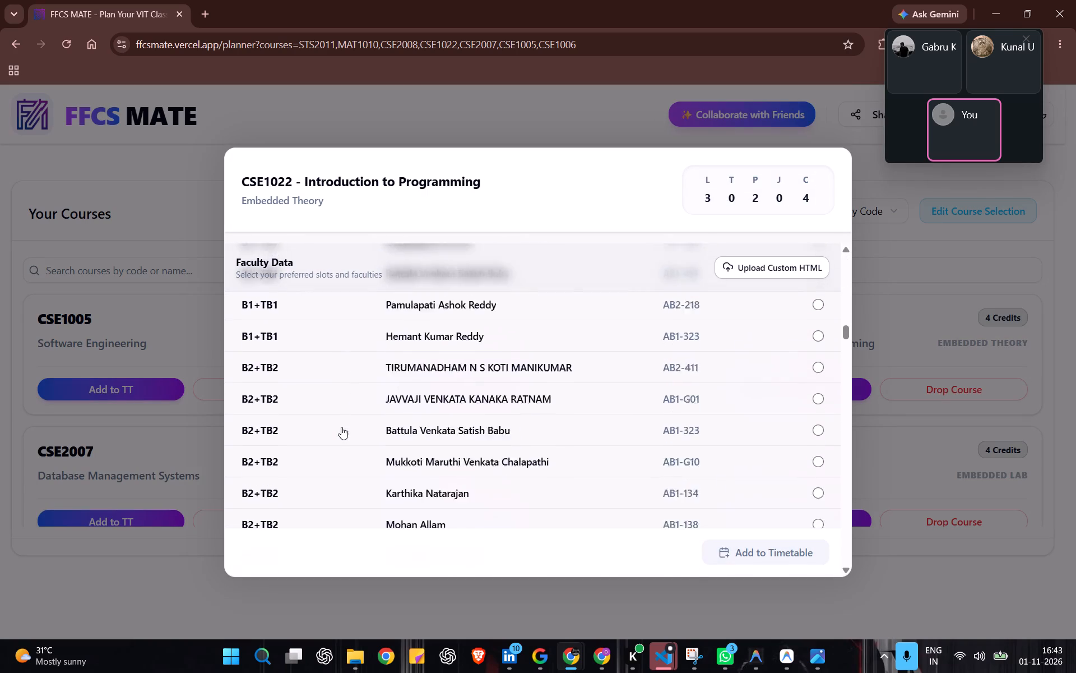
pyautogui.scroll(-16, 341, 427)
pyautogui.scroll(-5, 341, 427)
pyautogui.scroll(2, 341, 427)
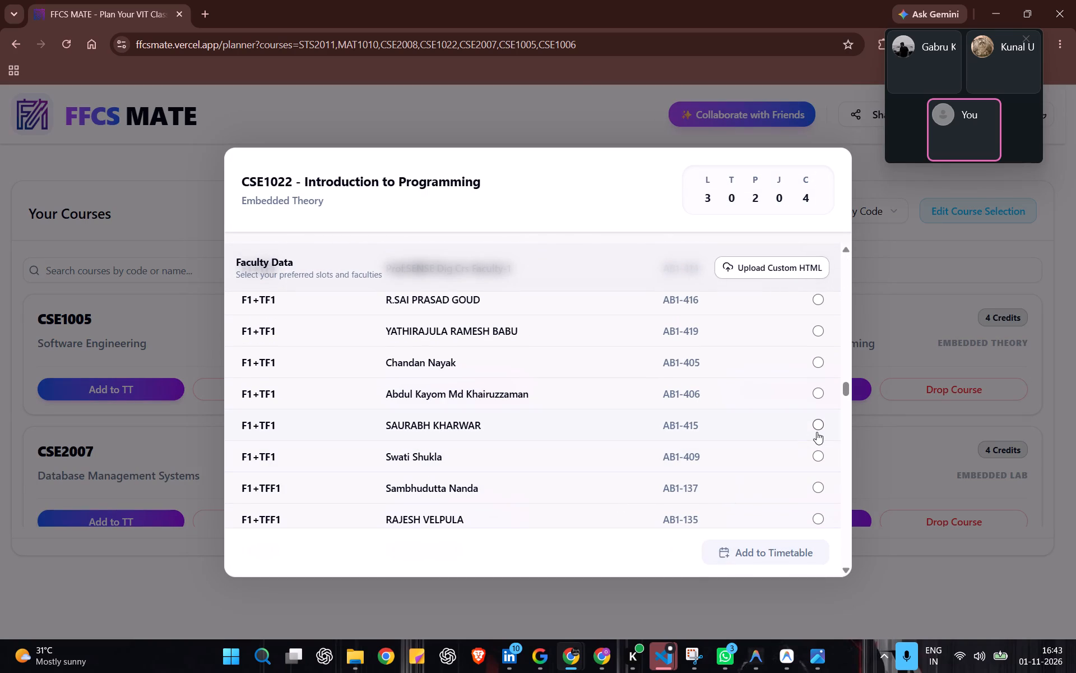
pyautogui.click(817, 432)
# Choose the L51+L52 lab slot in venue AB1-119 for CSE1022 and add the course to the timetable.
pyautogui.scroll(-14, 737, 427)
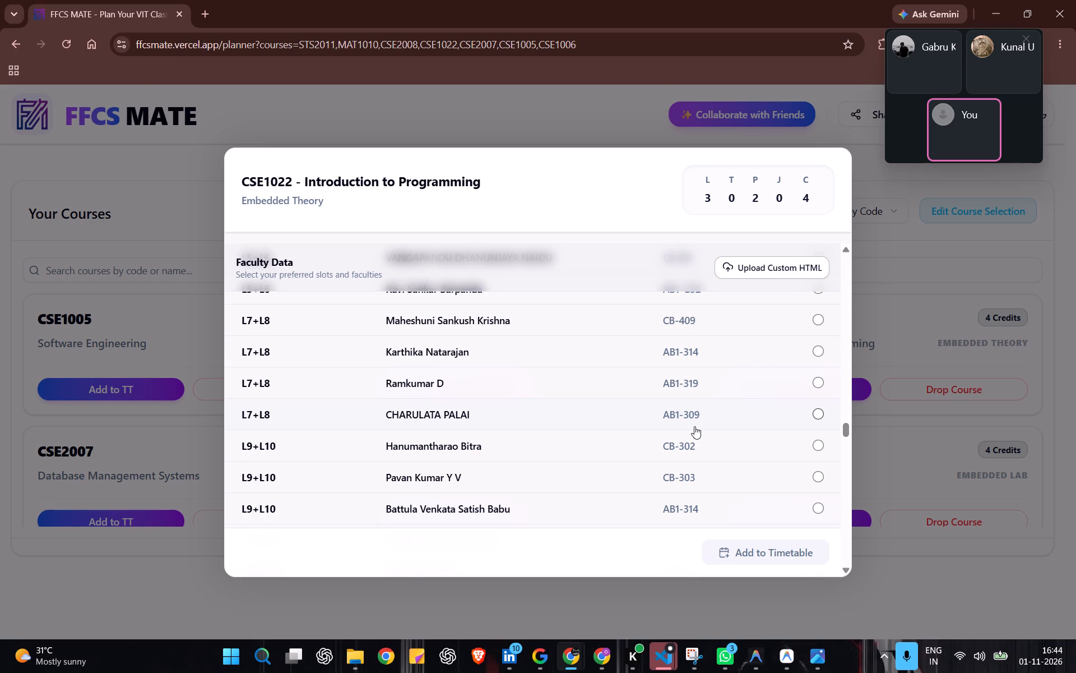
pyautogui.scroll(-7, 668, 445)
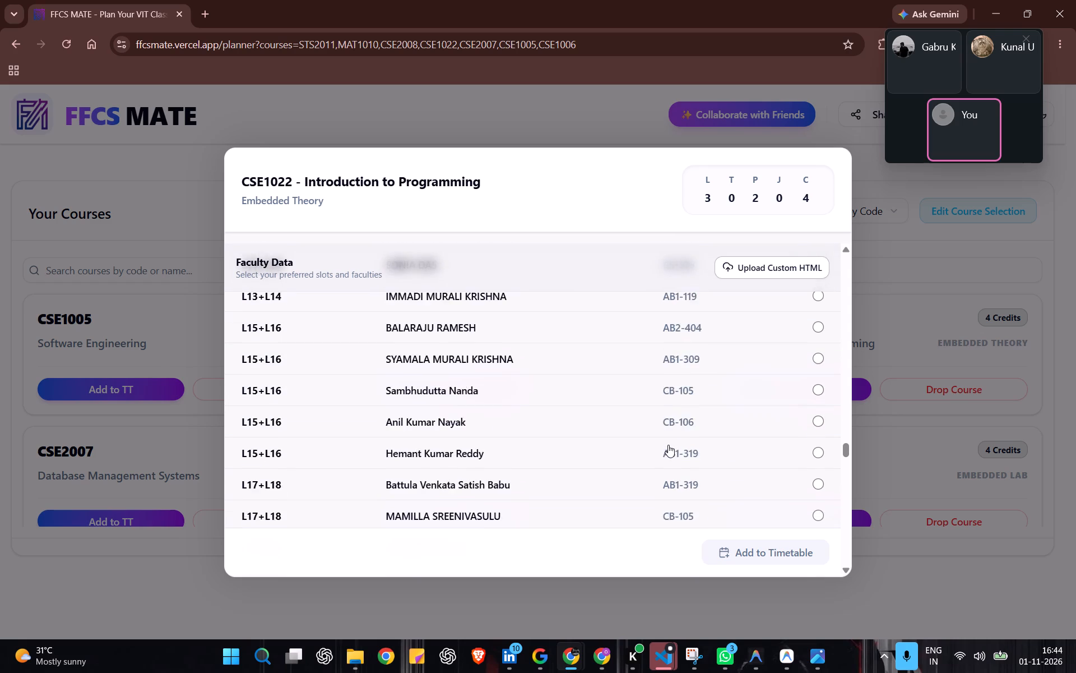
pyautogui.scroll(-9, 668, 445)
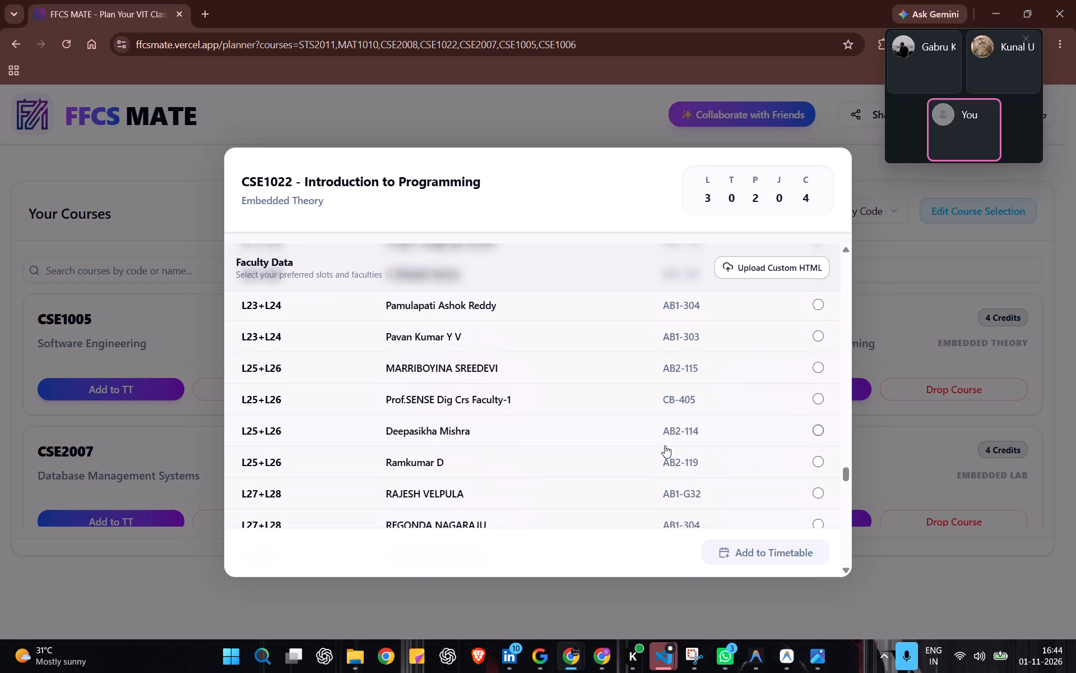
pyautogui.scroll(-4, 665, 445)
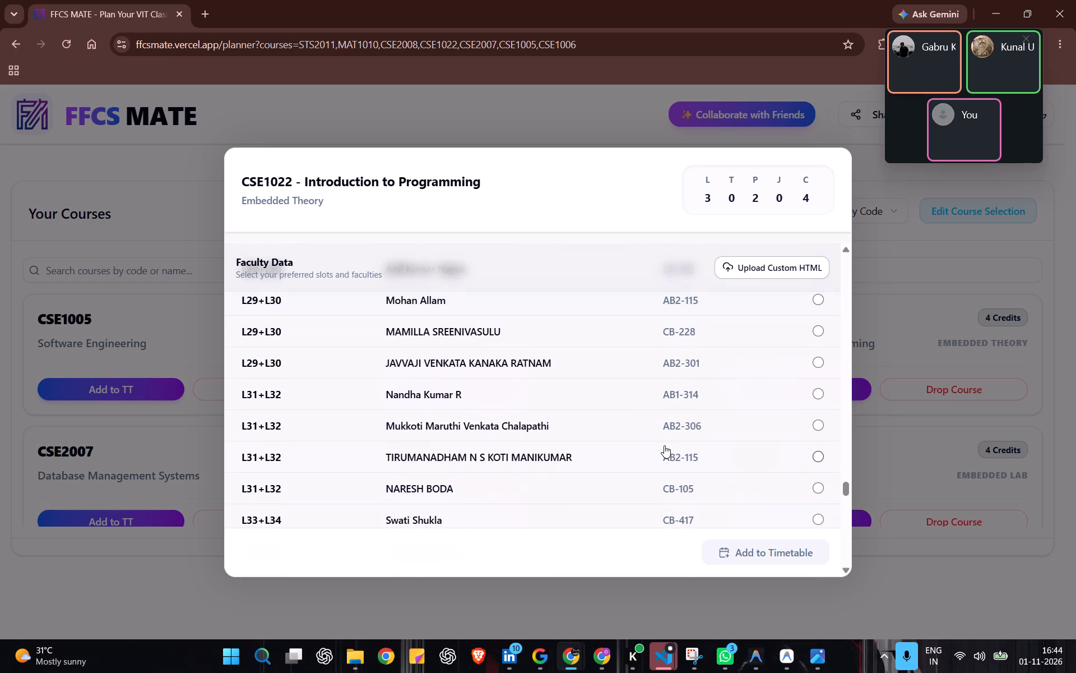
pyautogui.scroll(-3, 664, 445)
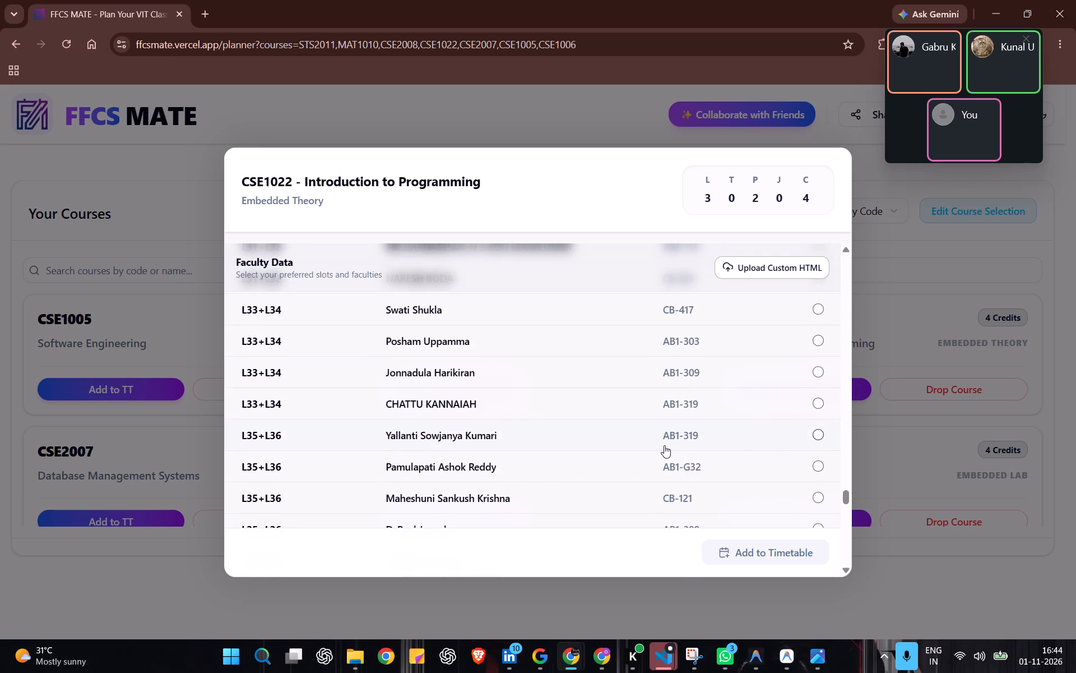
pyautogui.scroll(-4, 664, 445)
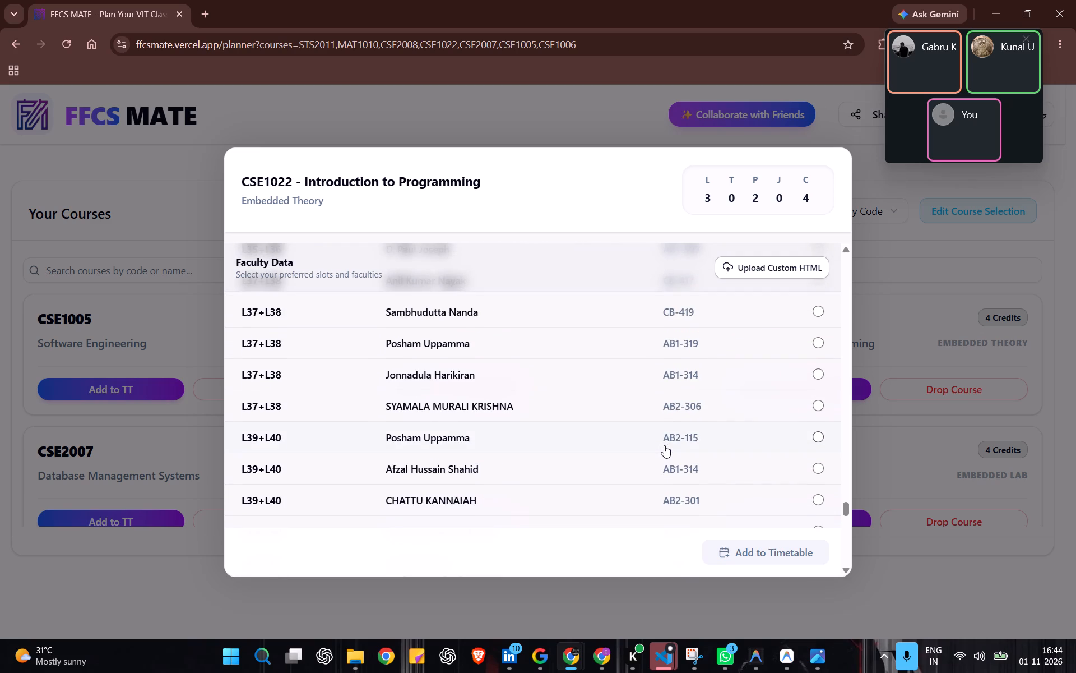
pyautogui.scroll(-2, 664, 445)
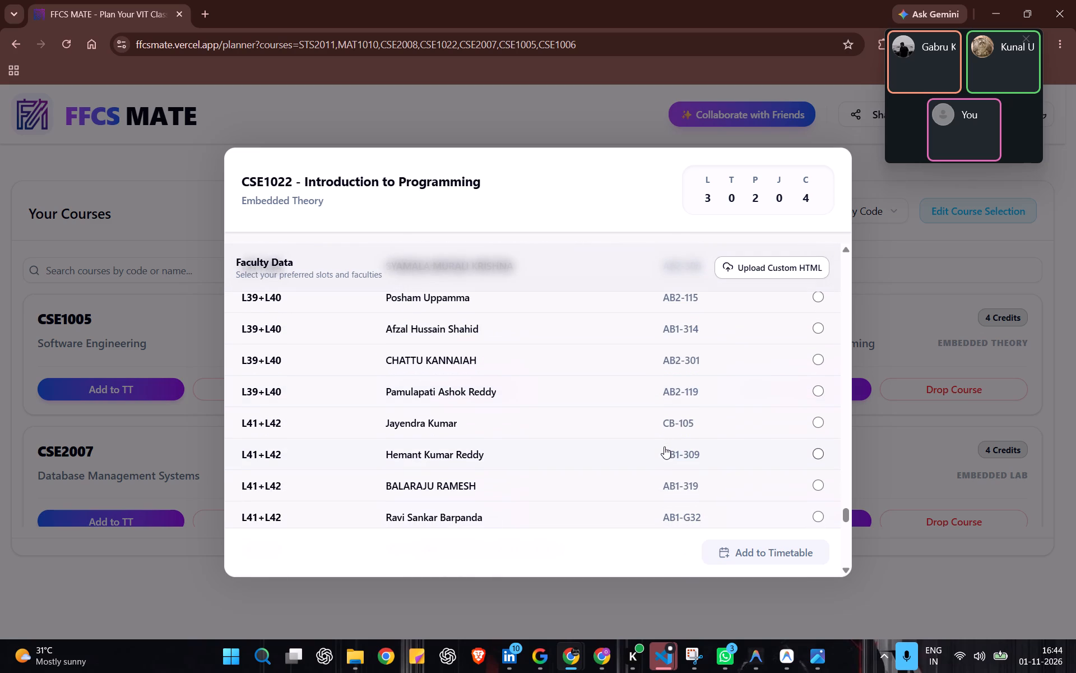
pyautogui.scroll(-9, 664, 446)
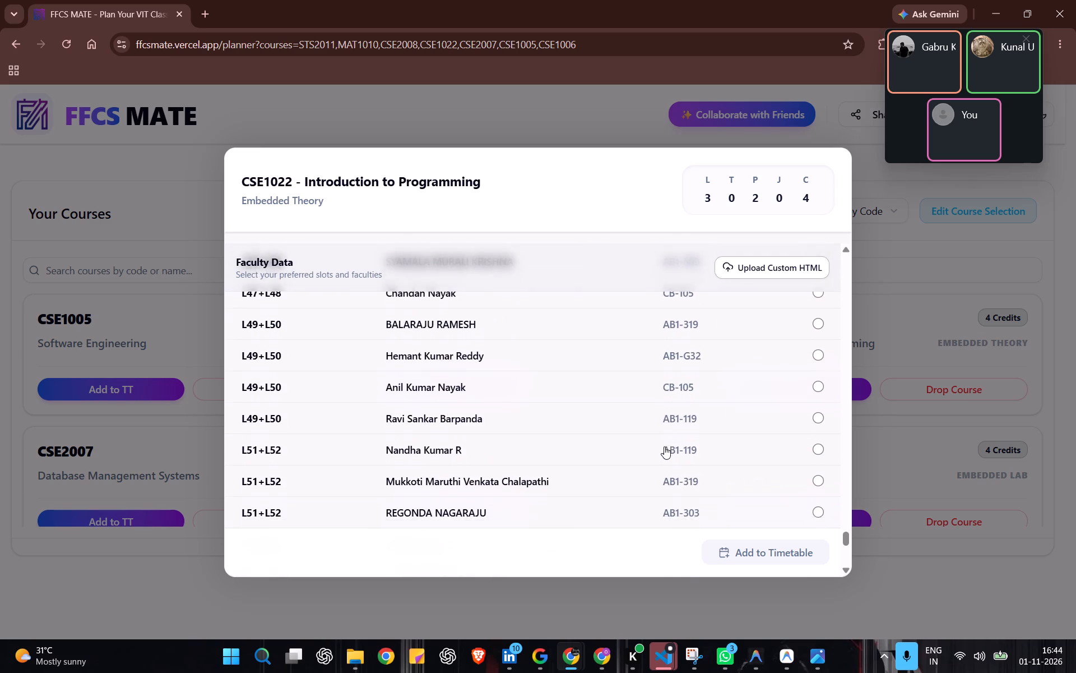
pyautogui.click(821, 388)
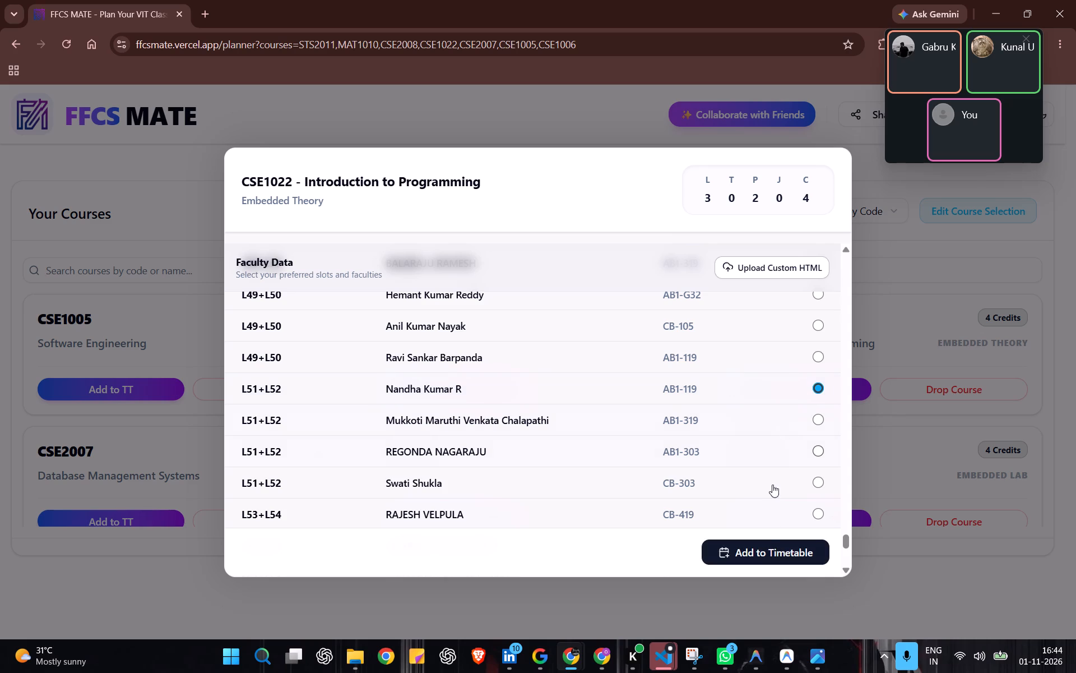
pyautogui.click(760, 549)
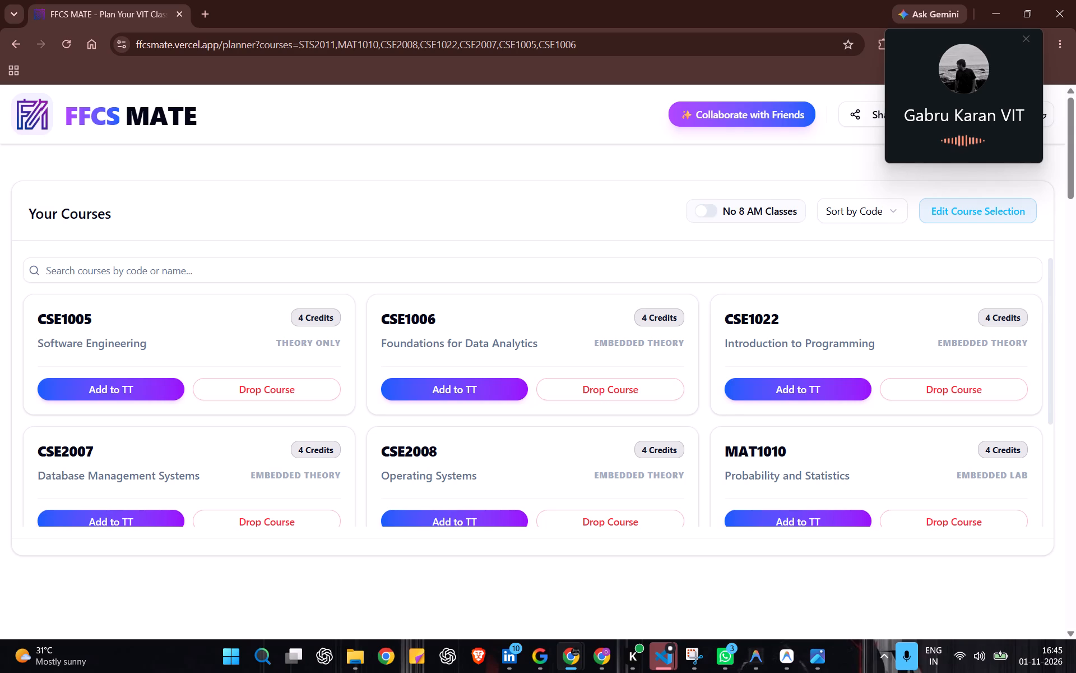
# Reopen the CSE2008 Operating Systems slot options to check the selected lab slot, and close them.
pyautogui.scroll(-2, 658, 365)
pyautogui.click(490, 379)
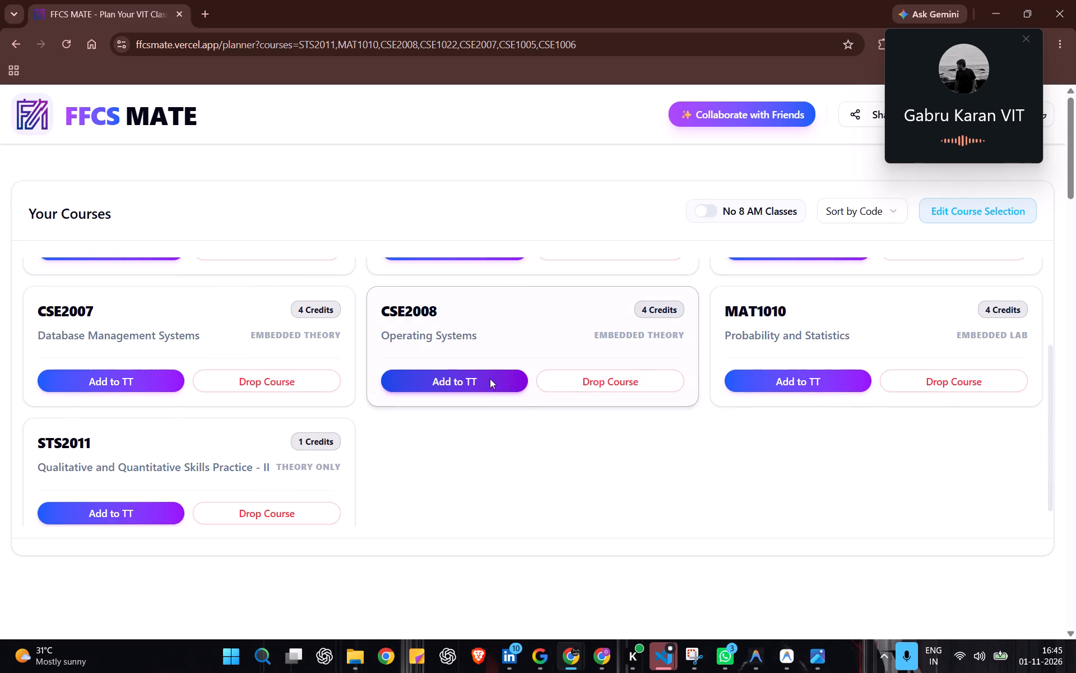
pyautogui.scroll(-20, 490, 379)
pyautogui.scroll(-15, 490, 379)
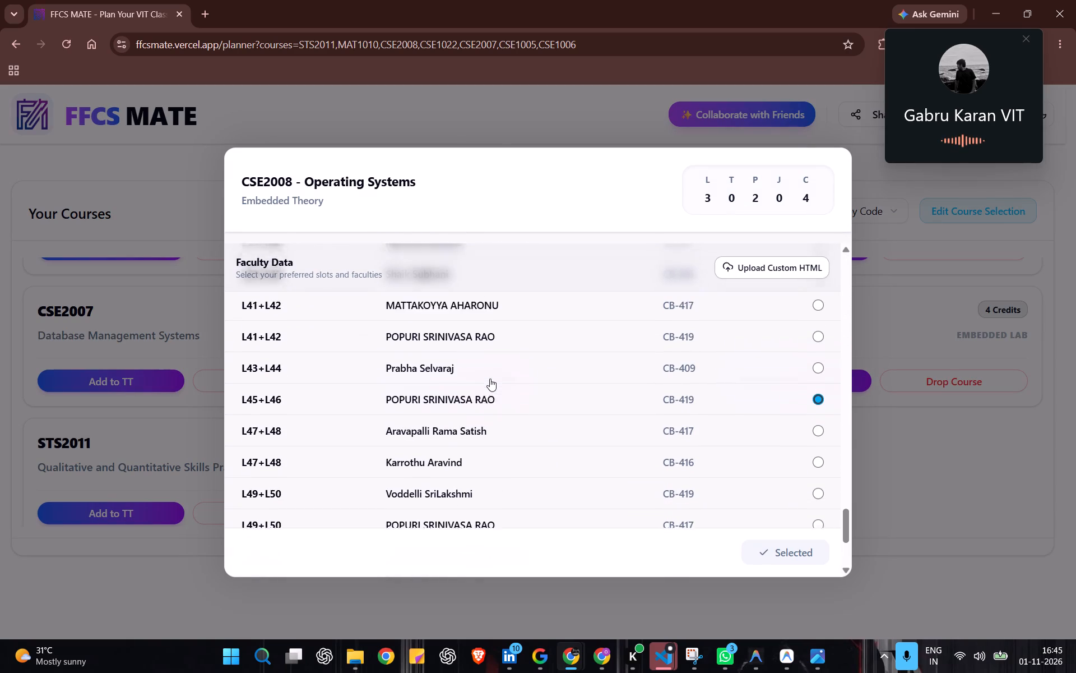
pyautogui.click(957, 499)
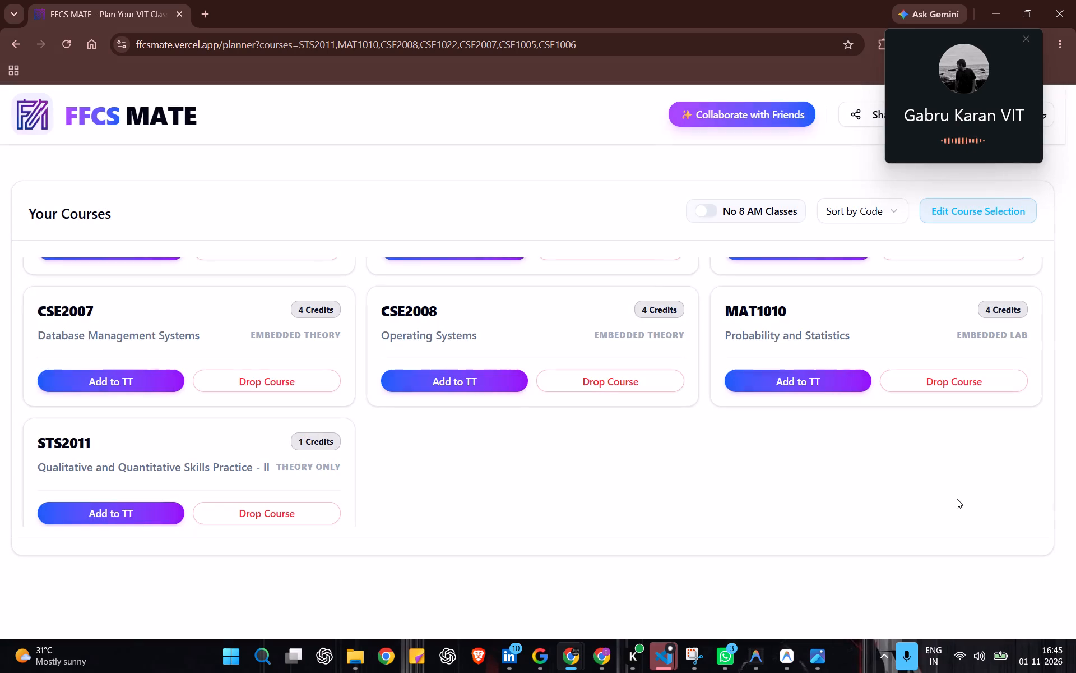
# Review the CSE1005 Software Engineering theory slots and the current selection, dismiss the WhatsApp notification, and close the slot options.
pyautogui.scroll(4, 647, 526)
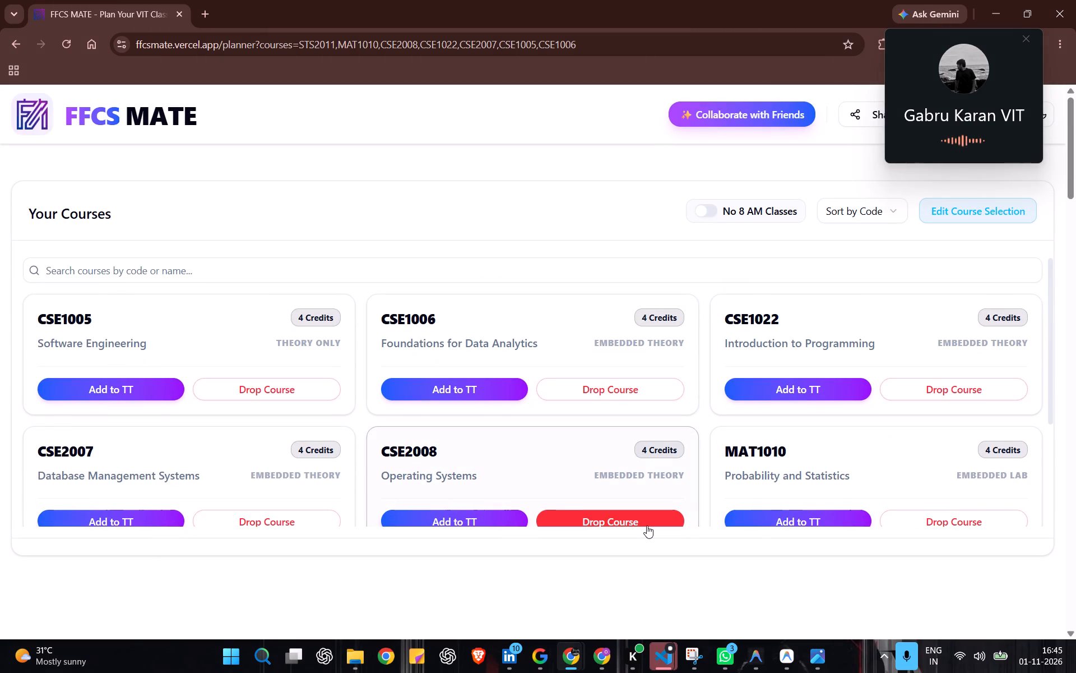
pyautogui.click(136, 386)
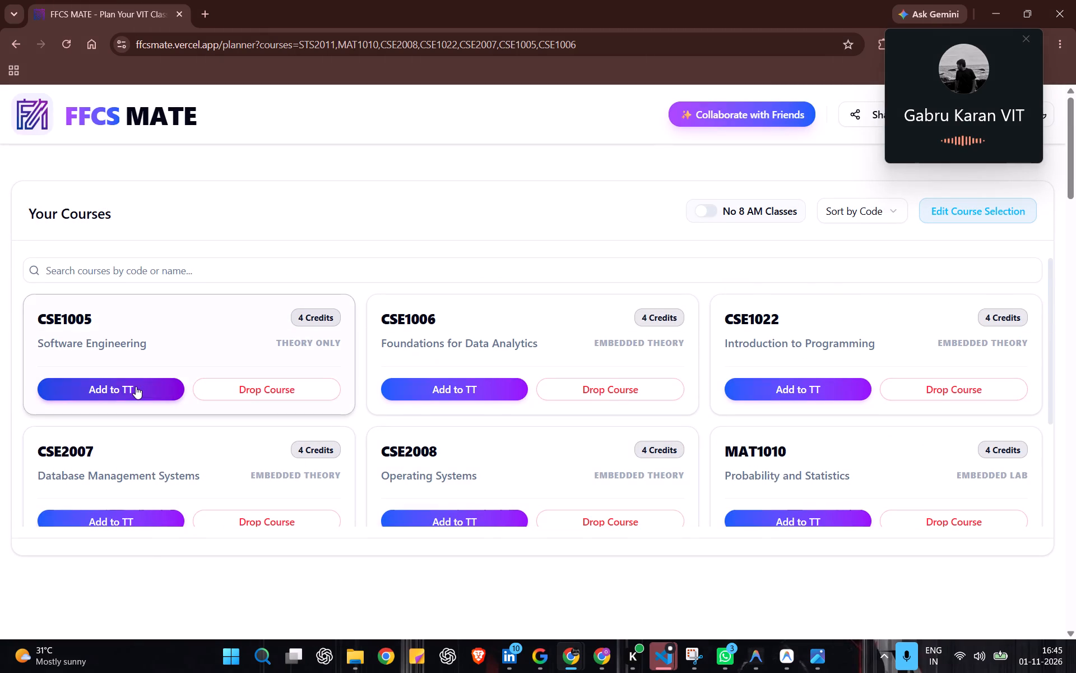
pyautogui.scroll(-20, 470, 373)
pyautogui.scroll(-6, 470, 373)
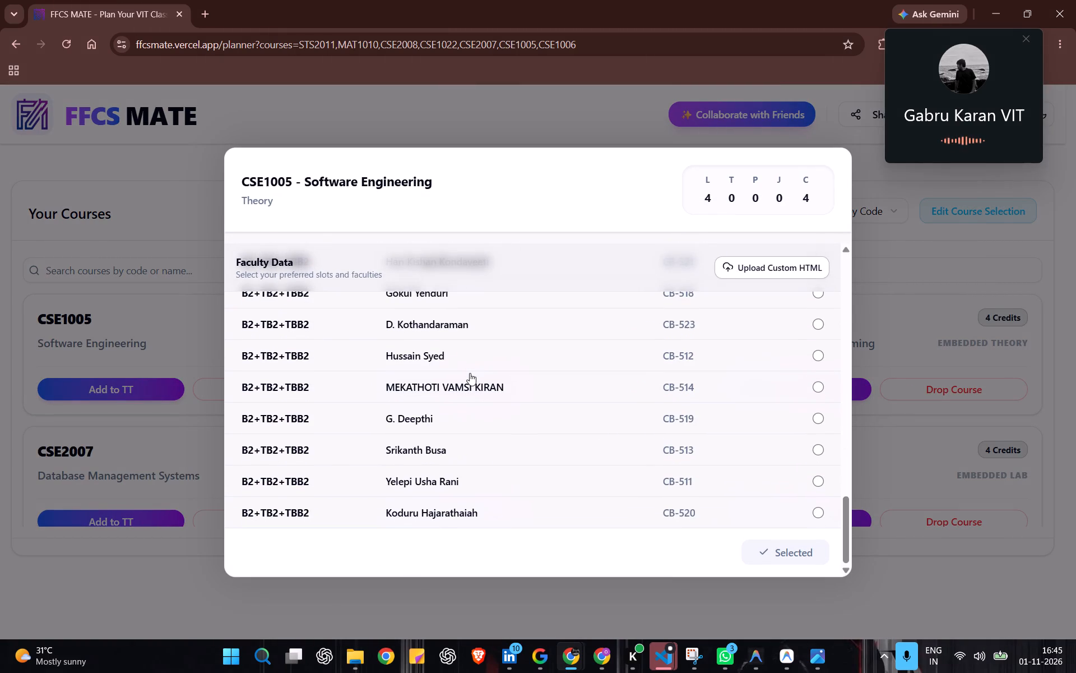
pyautogui.scroll(-4, 470, 373)
pyautogui.scroll(19, 466, 399)
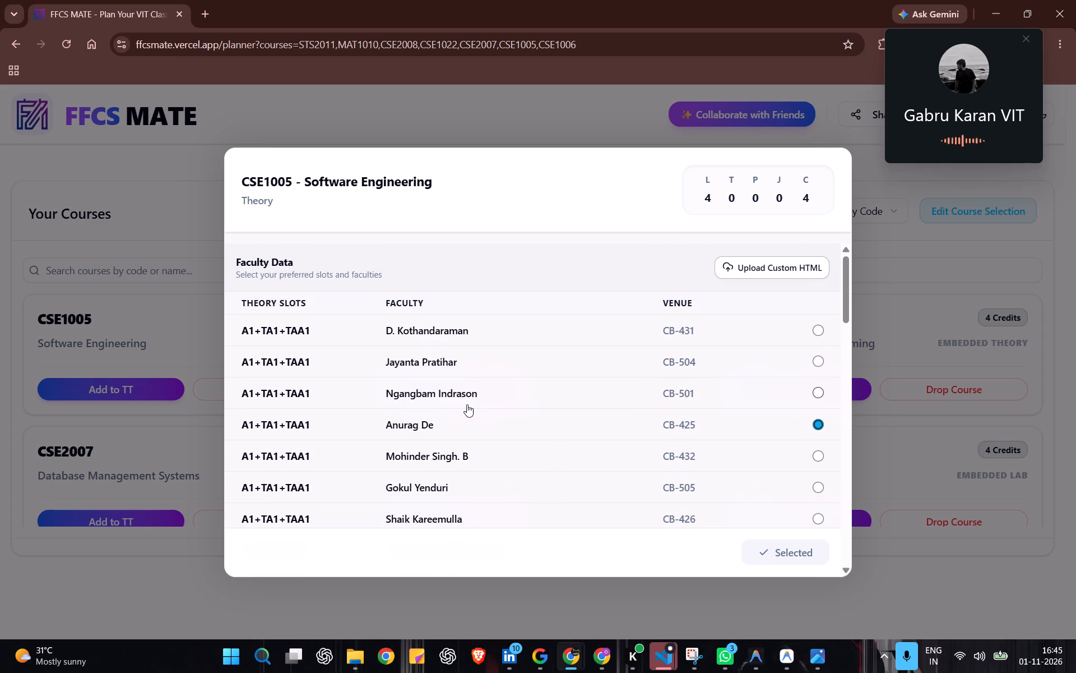
pyautogui.scroll(3, 467, 404)
pyautogui.scroll(-17, 467, 404)
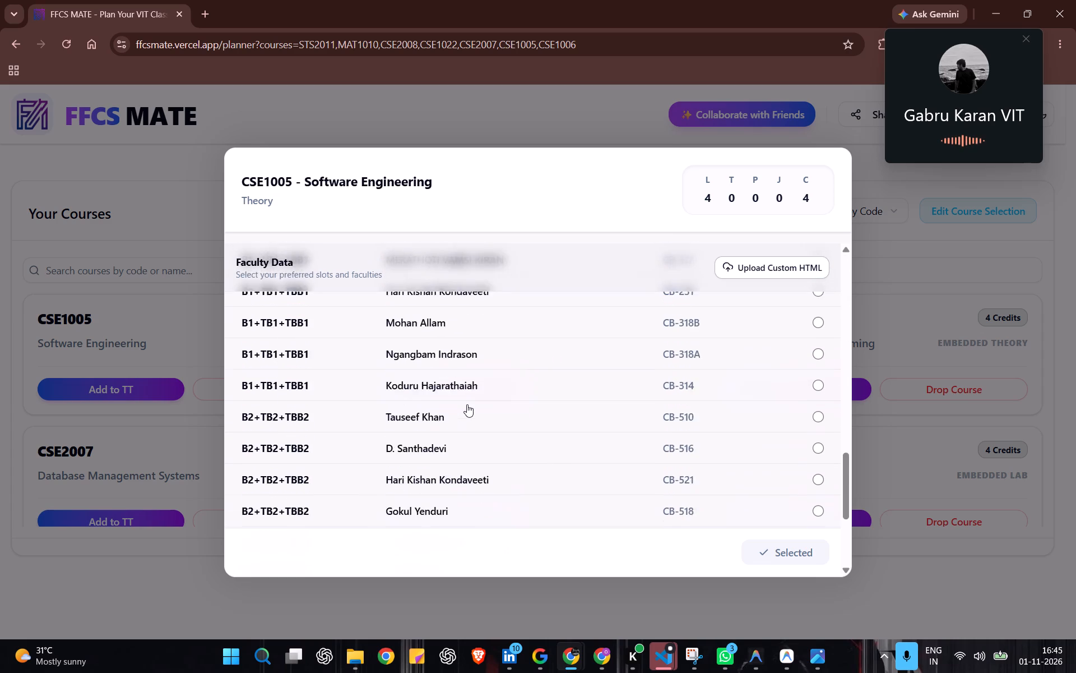
pyautogui.scroll(-20, 467, 404)
pyautogui.scroll(15, 468, 403)
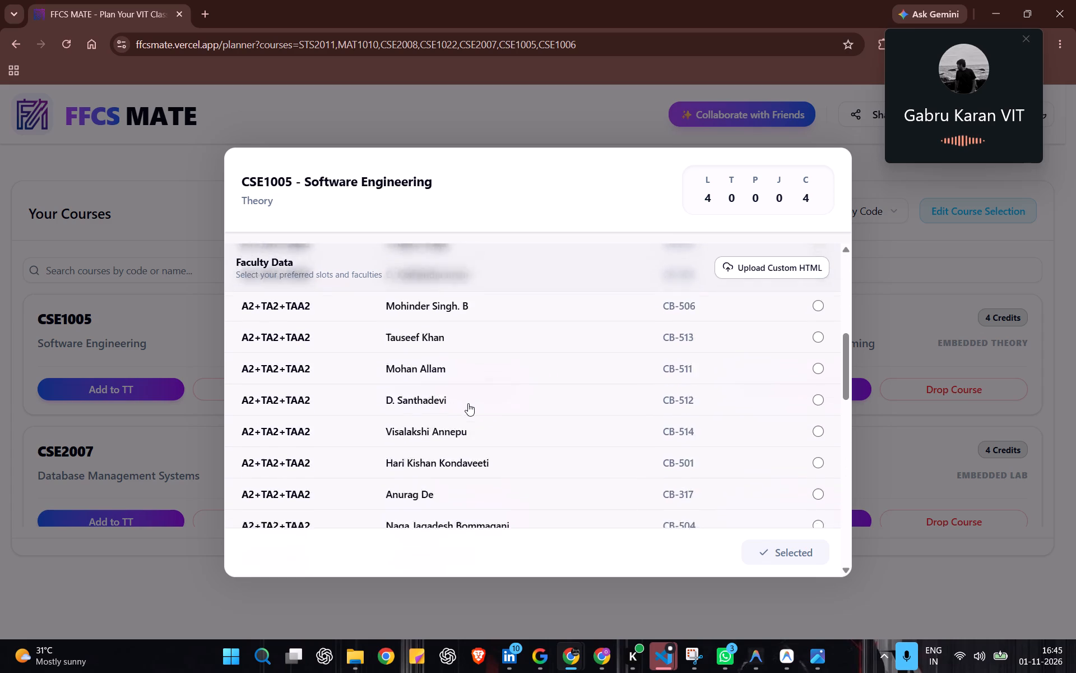
pyautogui.scroll(6, 468, 403)
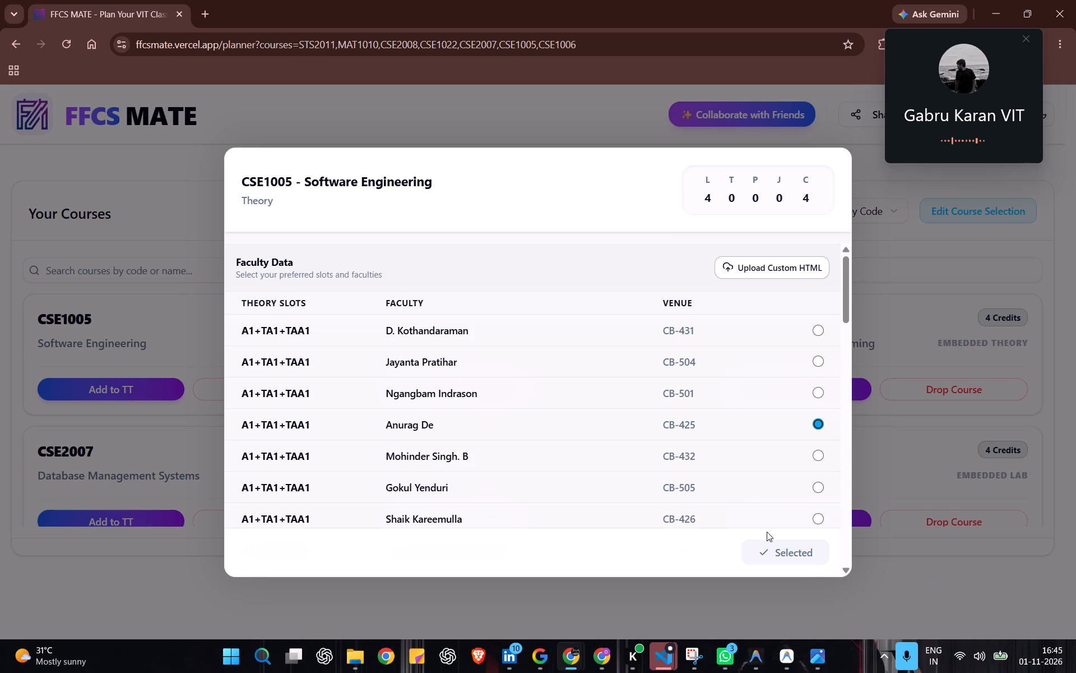
pyautogui.click(916, 581)
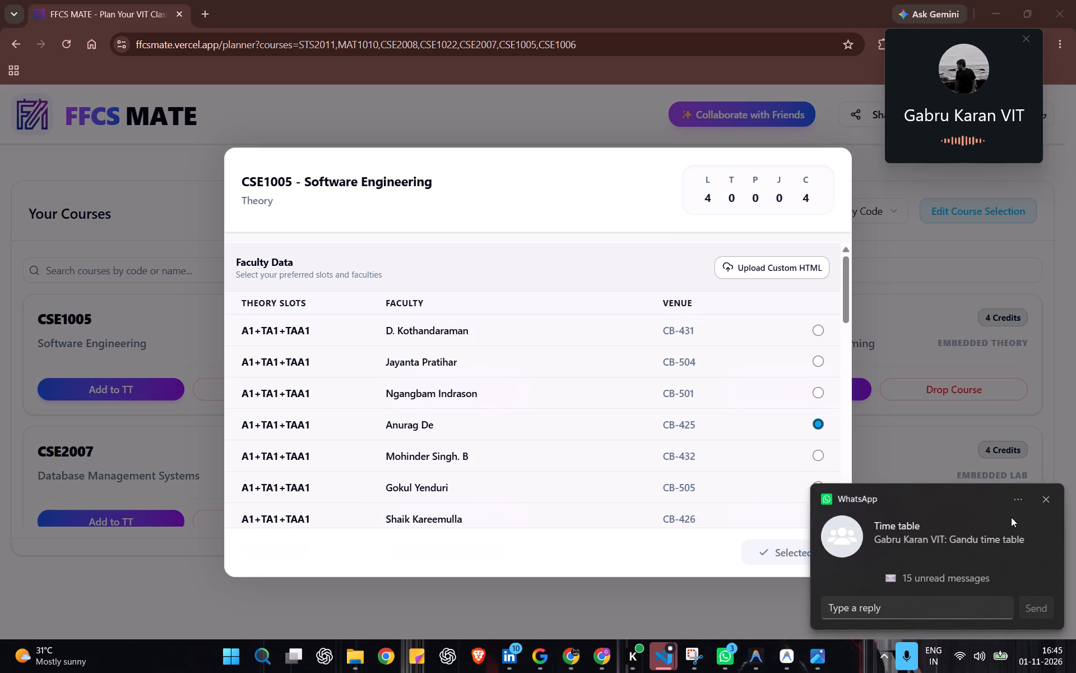
pyautogui.click(1043, 496)
pyautogui.click(925, 596)
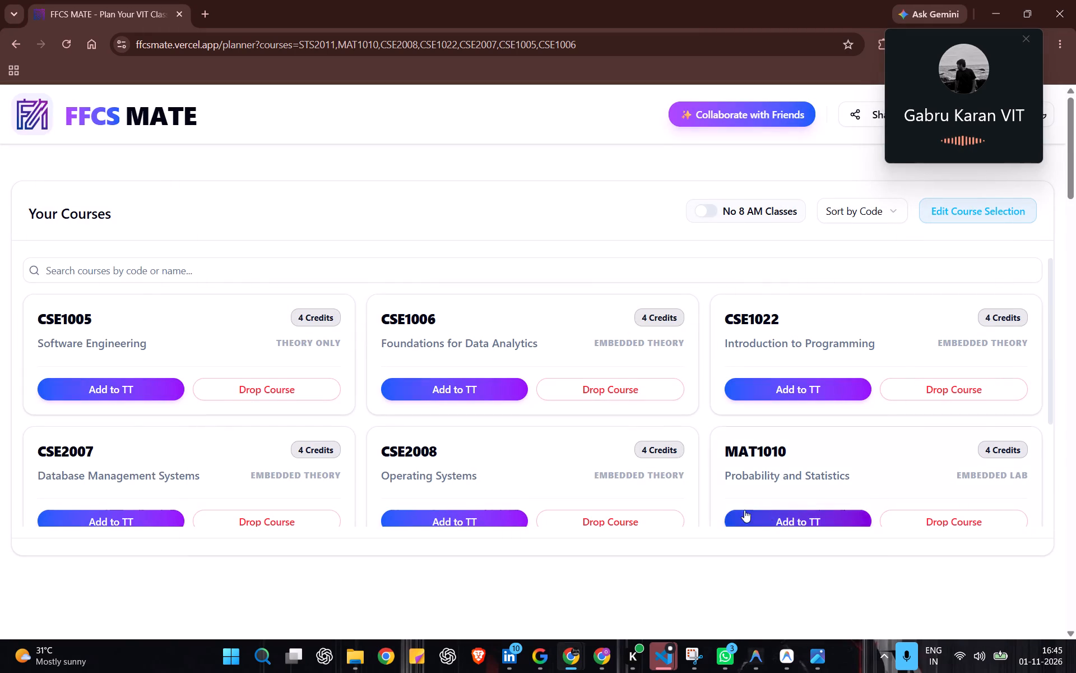
# Open the slot options for MAT1010 Probability and Statistics and choose the A2+TA2 theory slot in venue CB-218.
pyautogui.scroll(-3, 766, 494)
pyautogui.click(796, 368)
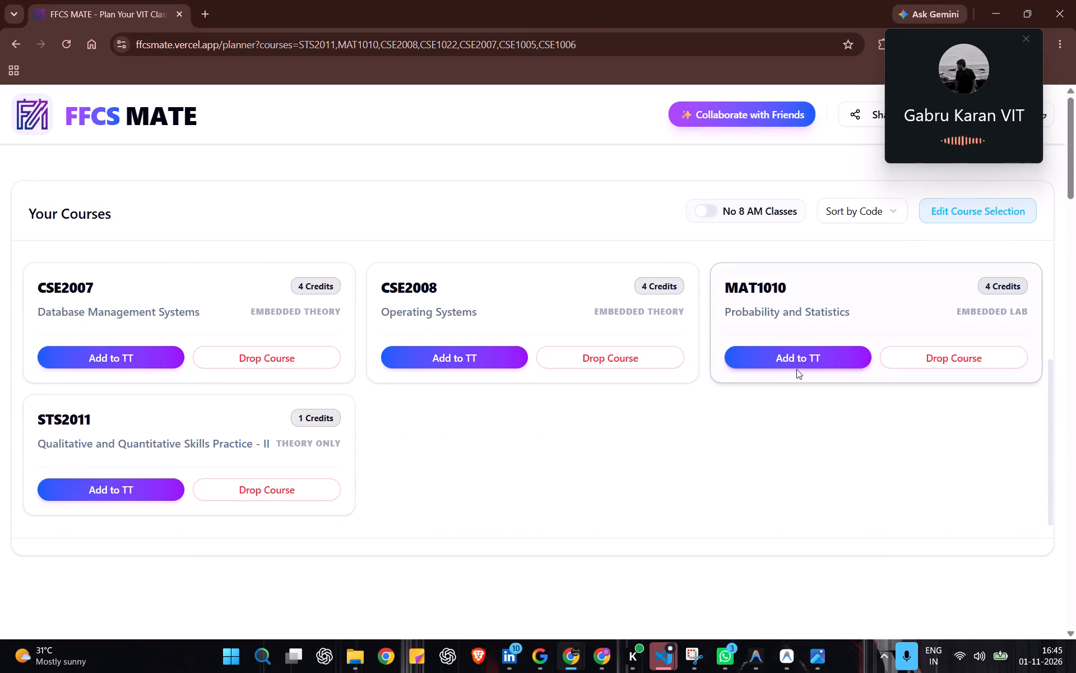
pyautogui.click(795, 362)
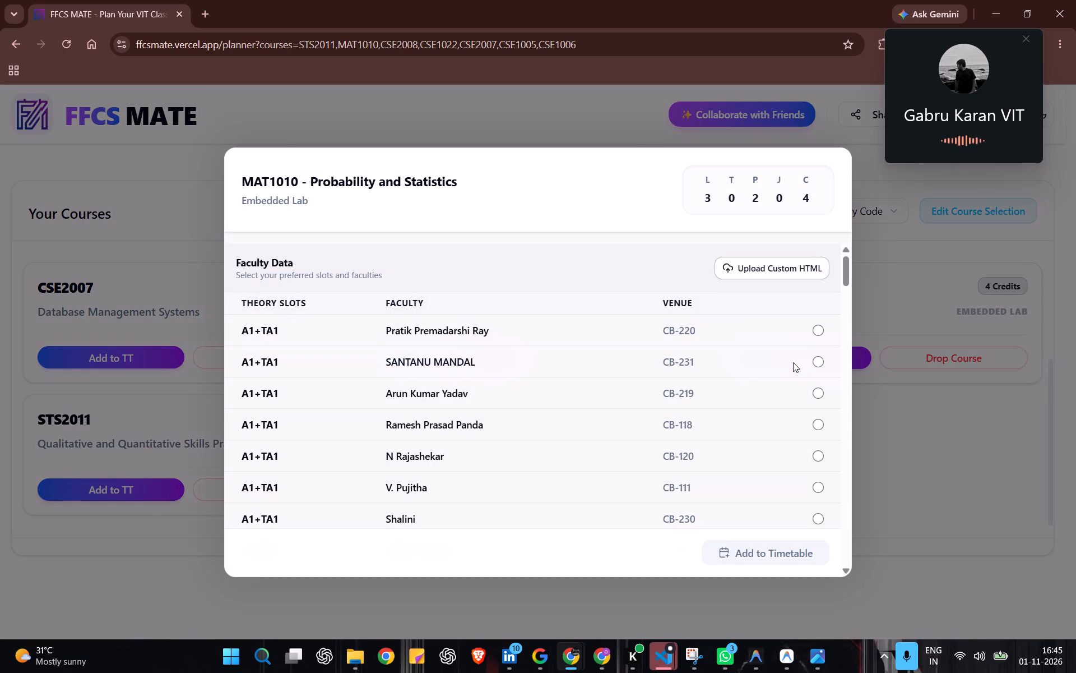
pyautogui.scroll(-9, 716, 400)
pyautogui.scroll(2, 716, 401)
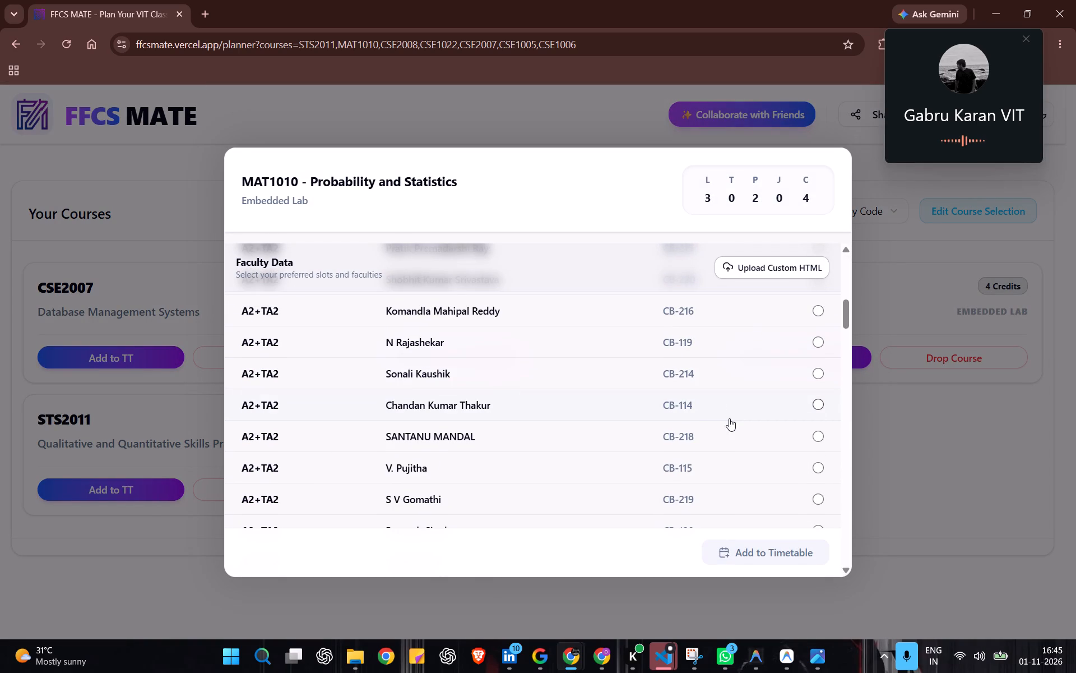
pyautogui.click(824, 434)
# Choose the L57+L58 lab slot in venue CB-409 for MAT1010 and try to add the course to the timetable.
pyautogui.scroll(-10, 614, 400)
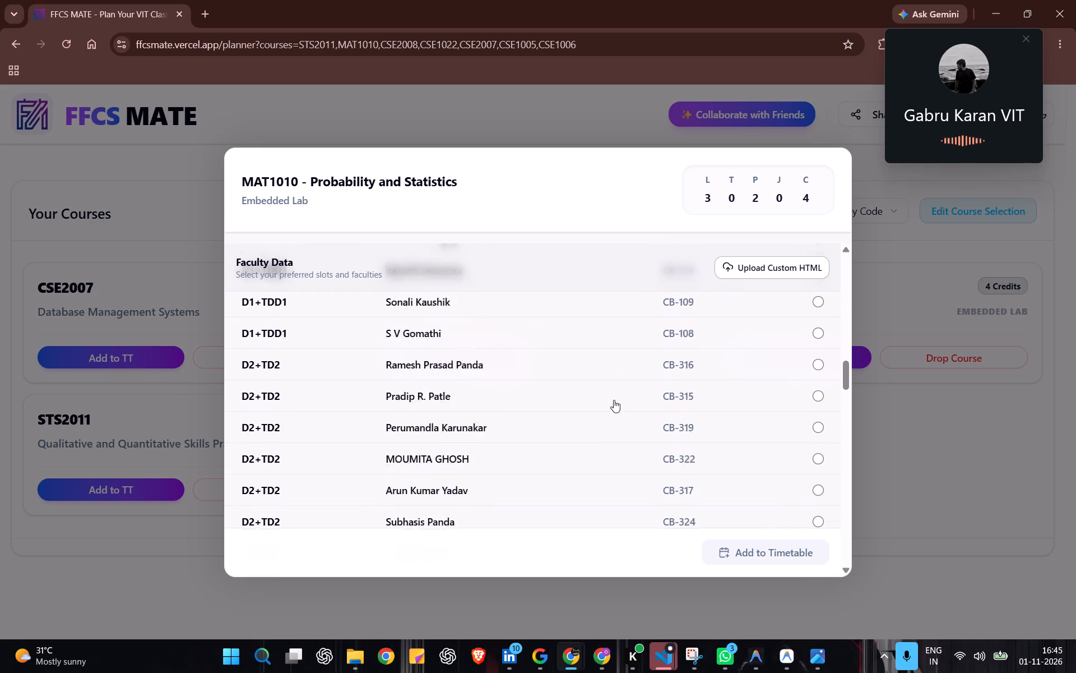
pyautogui.scroll(-12, 614, 400)
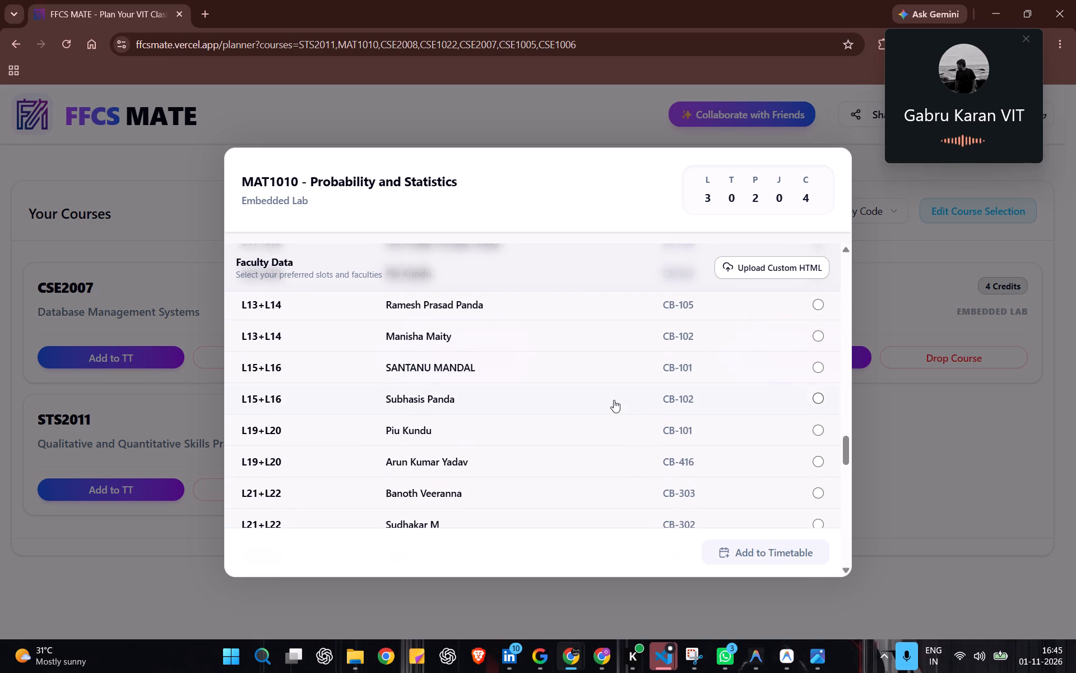
pyautogui.scroll(-10, 614, 400)
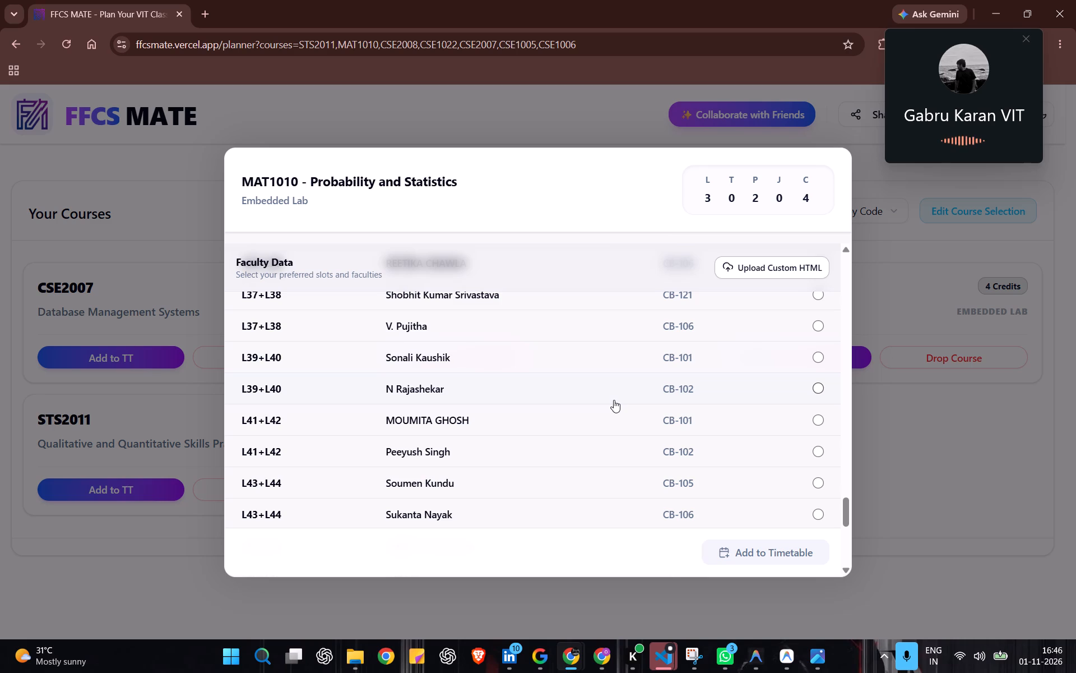
pyautogui.scroll(-8, 606, 426)
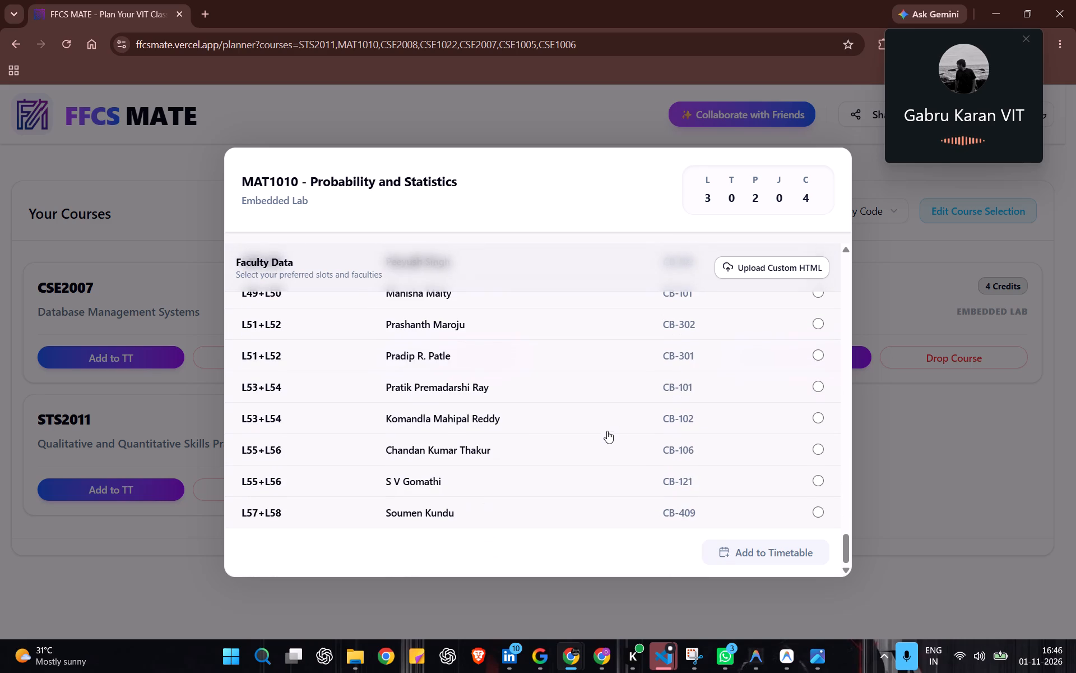
pyautogui.click(808, 515)
pyautogui.click(808, 553)
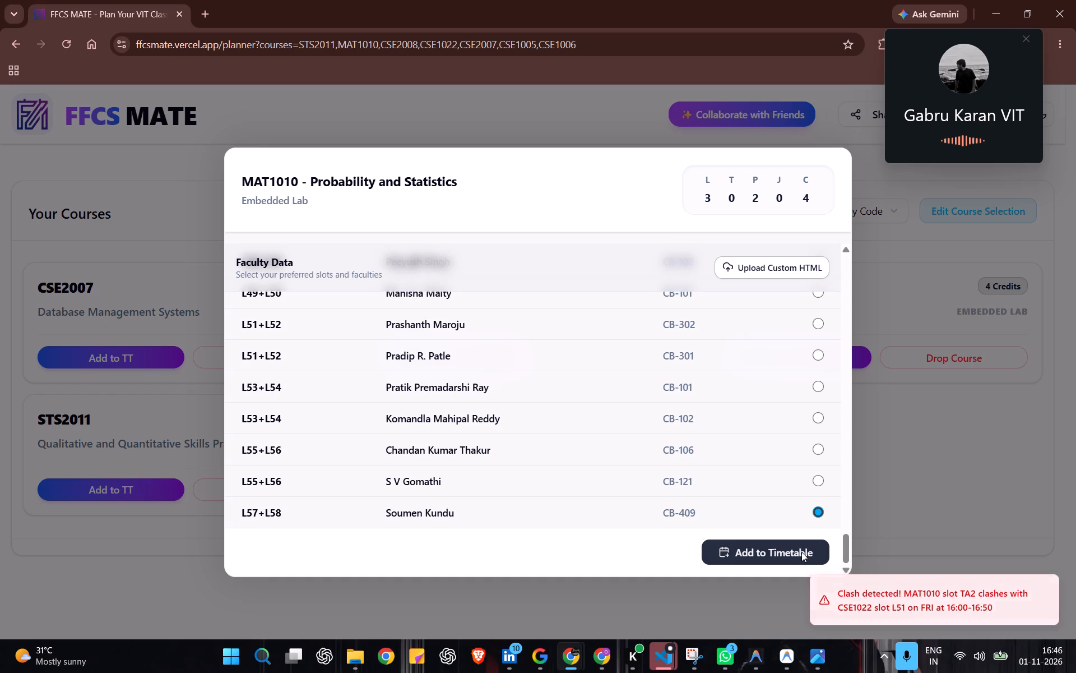
pyautogui.click(801, 552)
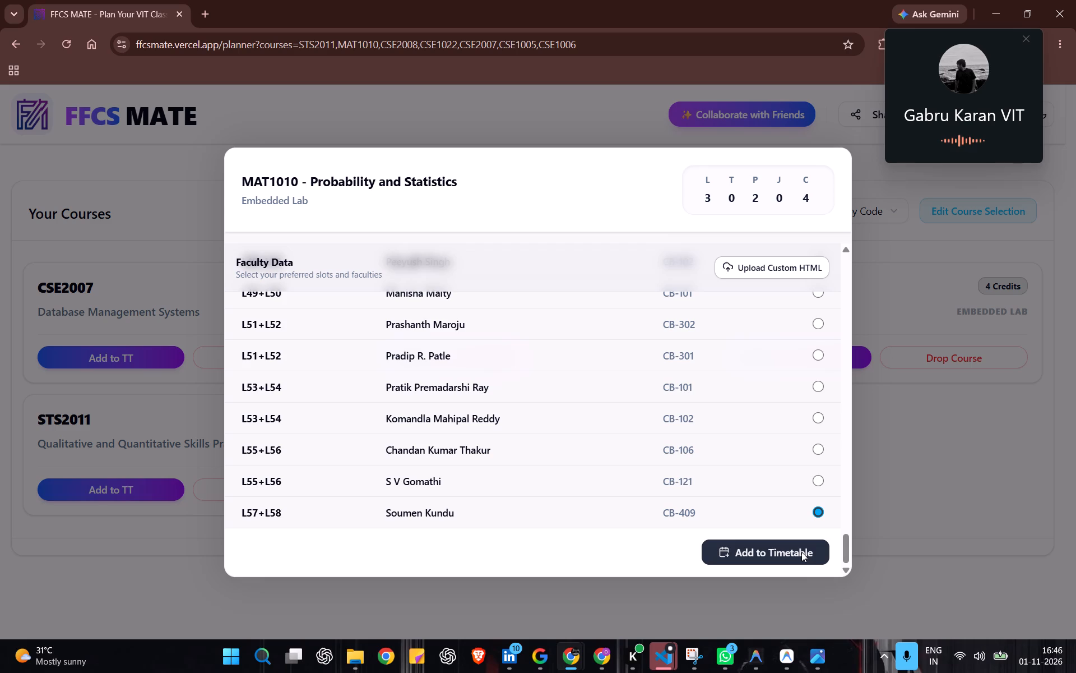
pyautogui.click(801, 552)
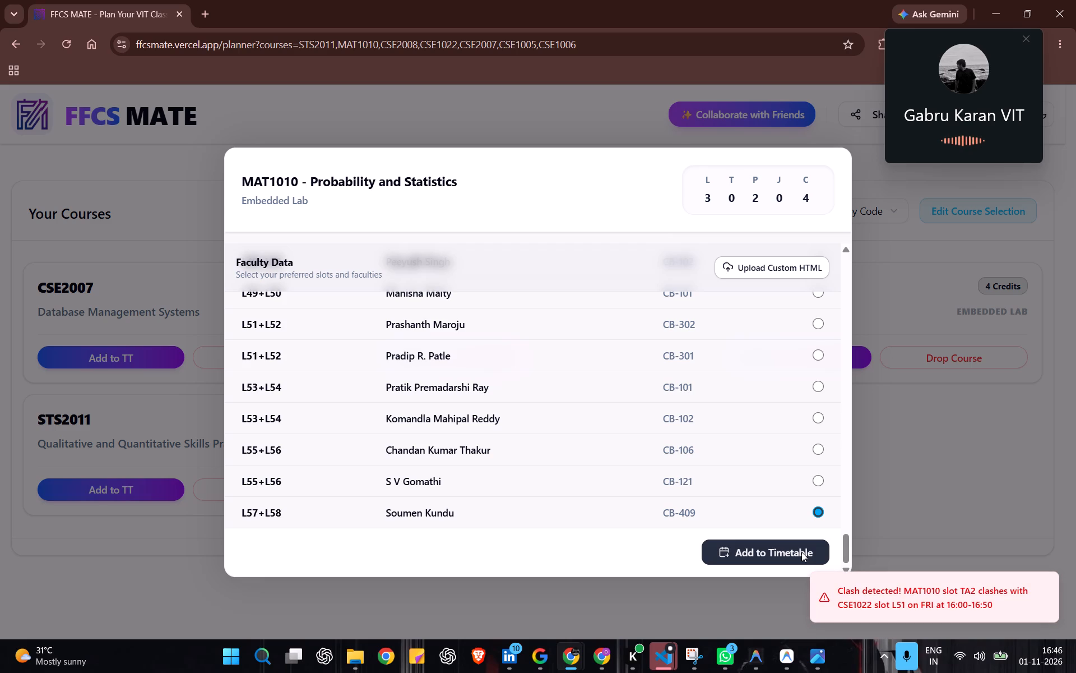
pyautogui.click(801, 552)
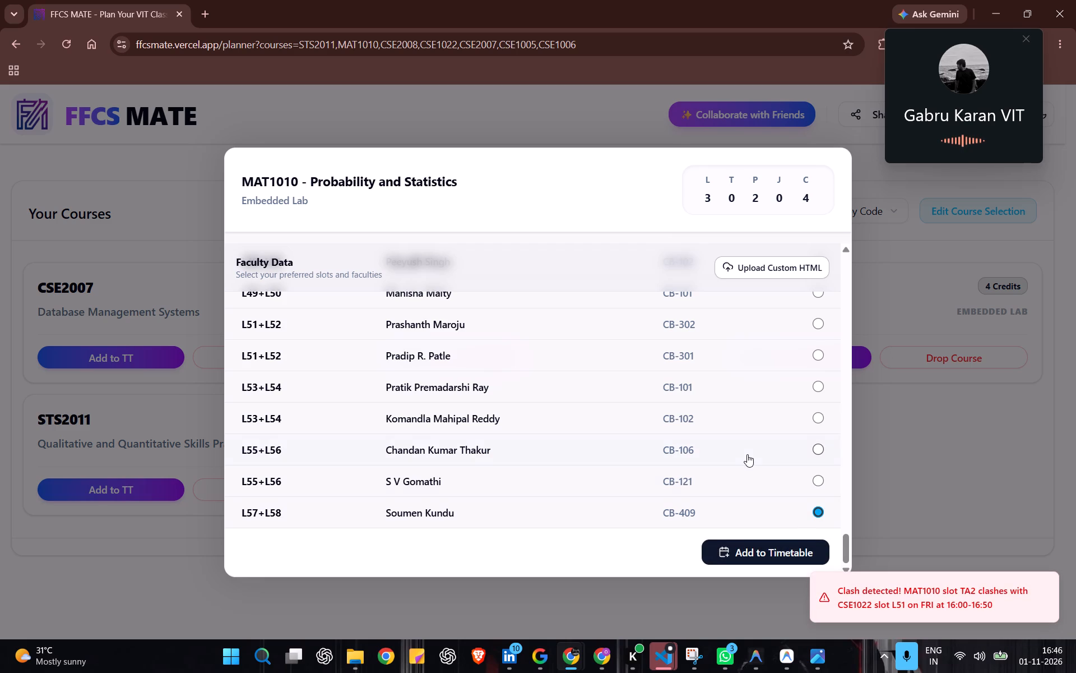
# Review the MAT1010 lab and theory slots around the current selection for an alternative to the A2+TA2 theory slot.
pyautogui.scroll(3, 747, 454)
pyautogui.scroll(-2, 747, 454)
pyautogui.scroll(1, 747, 454)
pyautogui.scroll(-2, 747, 454)
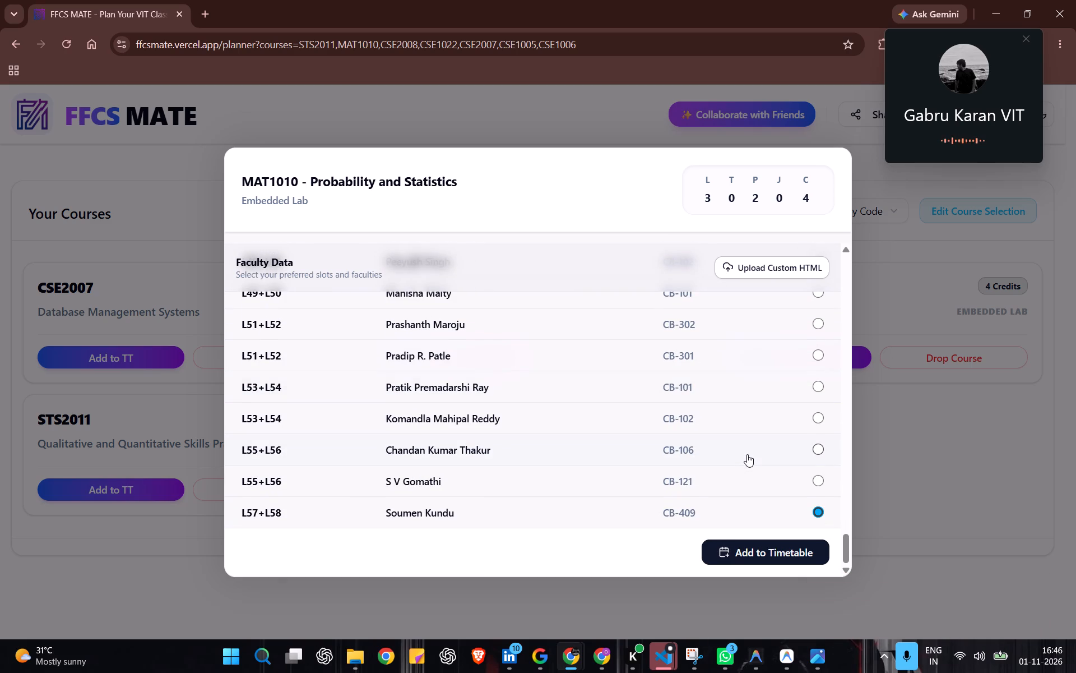
pyautogui.scroll(20, 747, 454)
pyautogui.scroll(6, 747, 454)
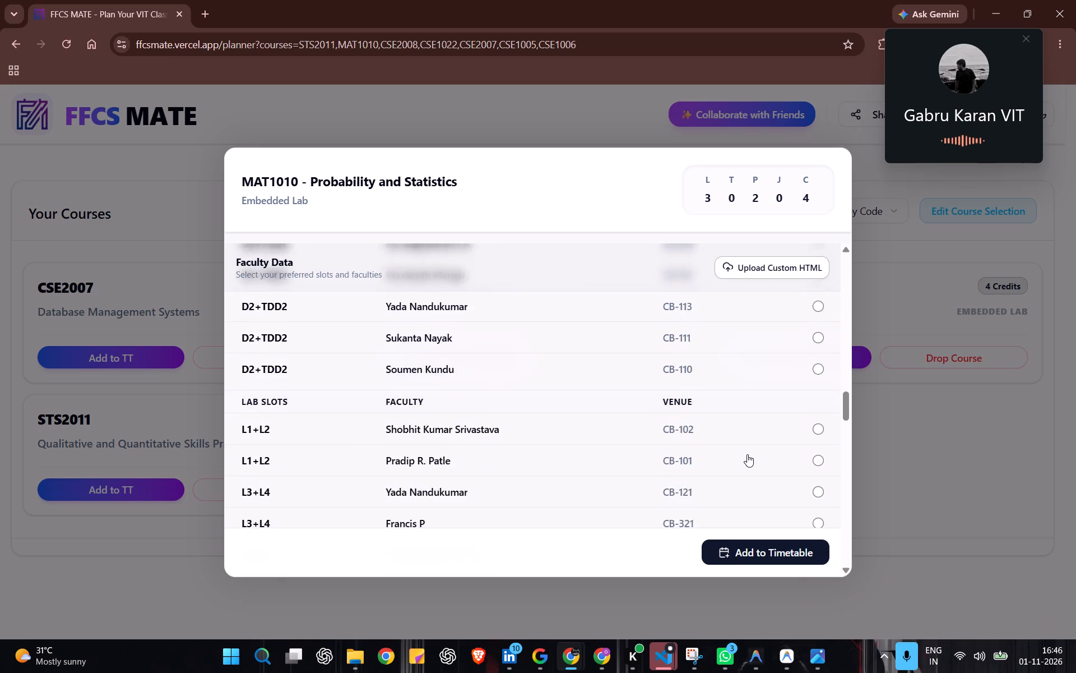
pyautogui.scroll(15, 747, 454)
pyautogui.scroll(-3, 747, 454)
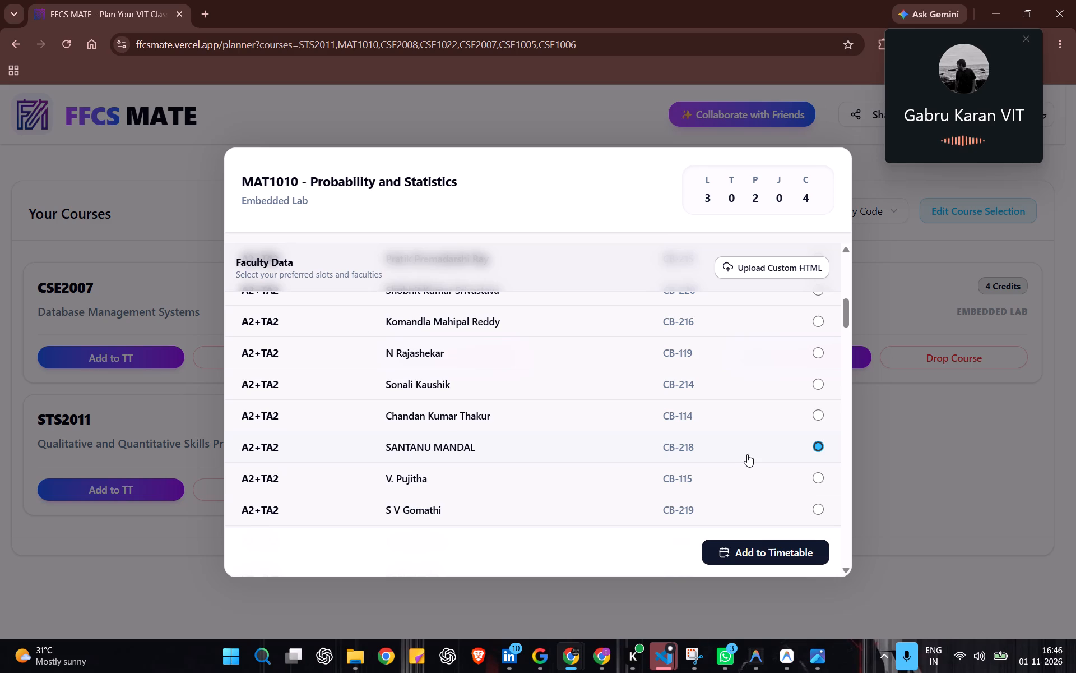
pyautogui.scroll(2, 747, 454)
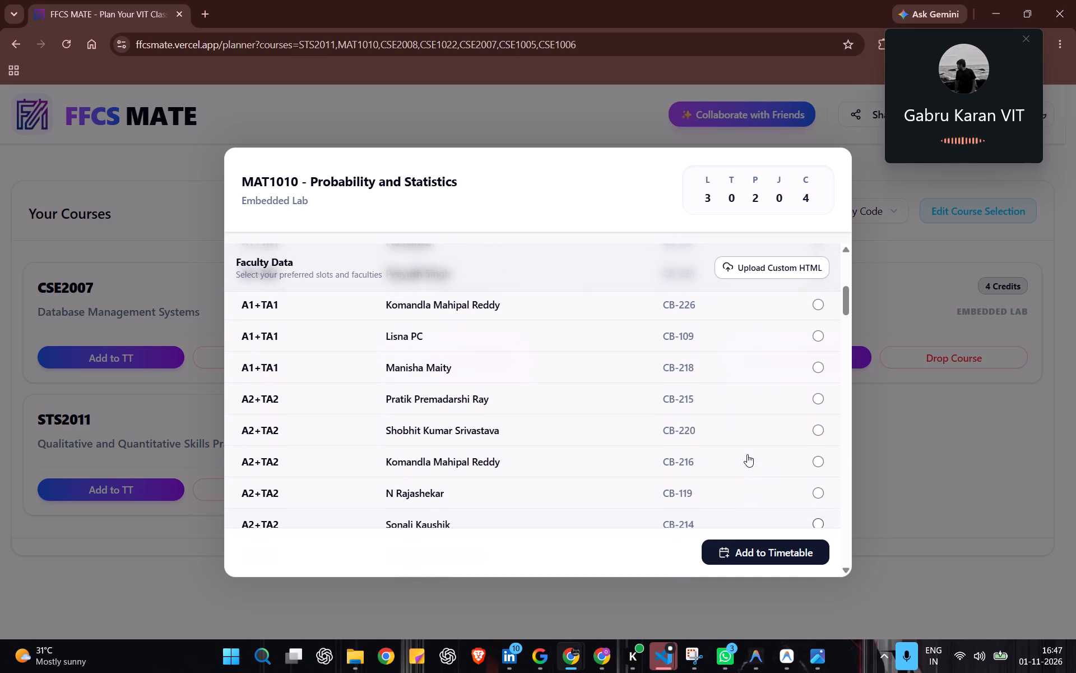
pyautogui.scroll(-4, 747, 454)
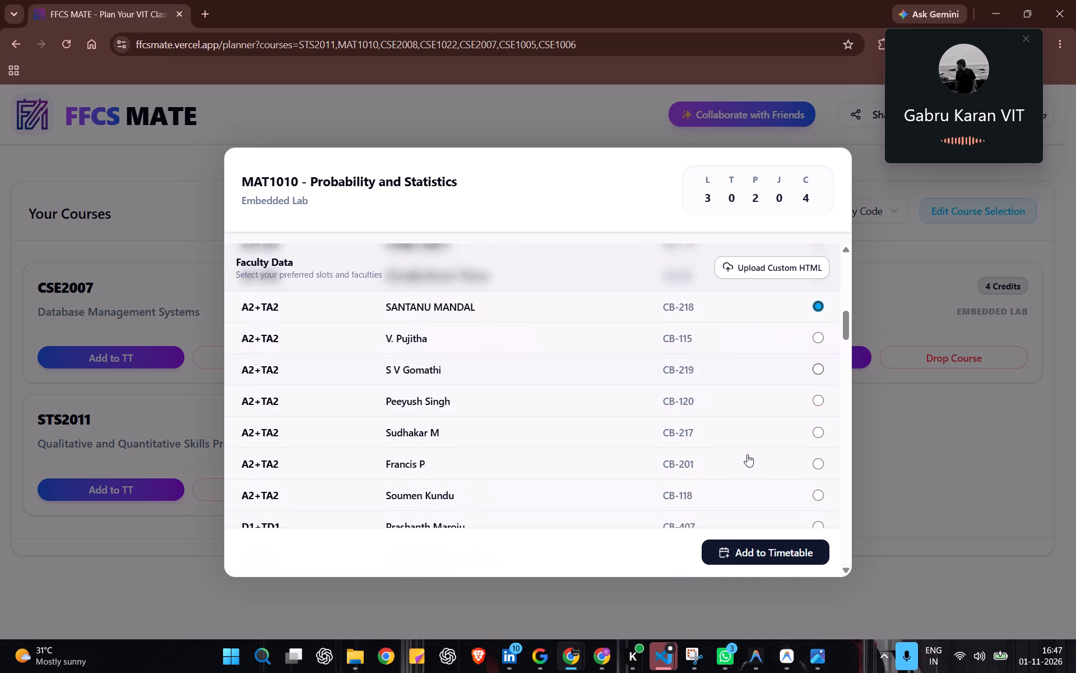
pyautogui.scroll(-2, 747, 454)
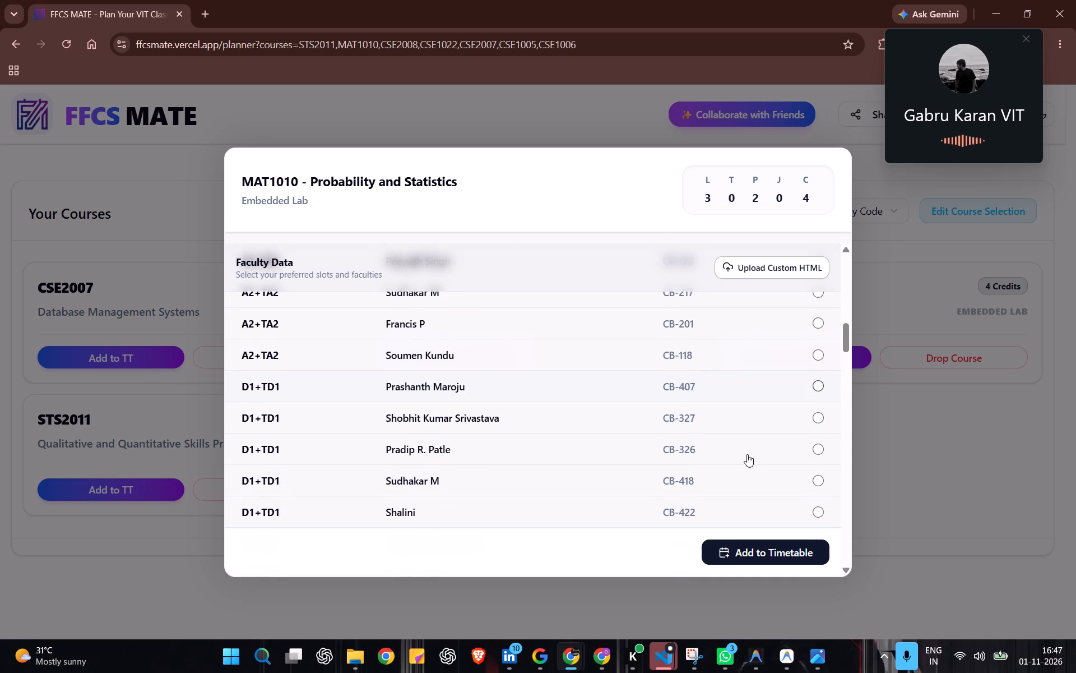
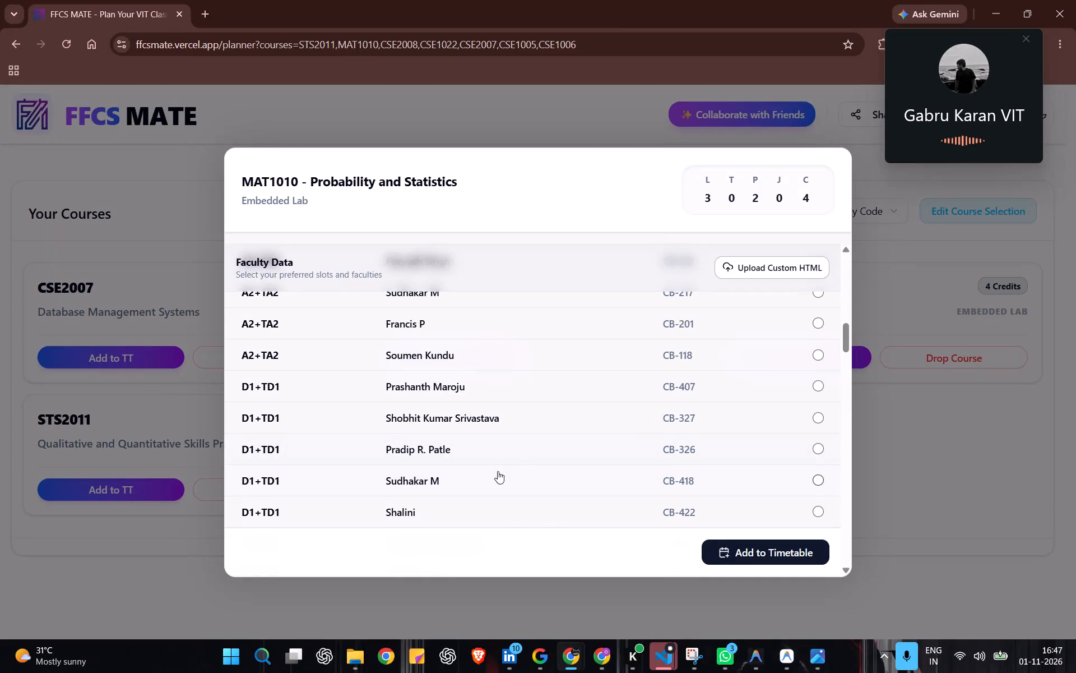
# Review the MAT1010 theory slots from A1+TA1 through D2+TD2 for an alternative to the selected A2+TA2 slot.
pyautogui.scroll(2, 562, 471)
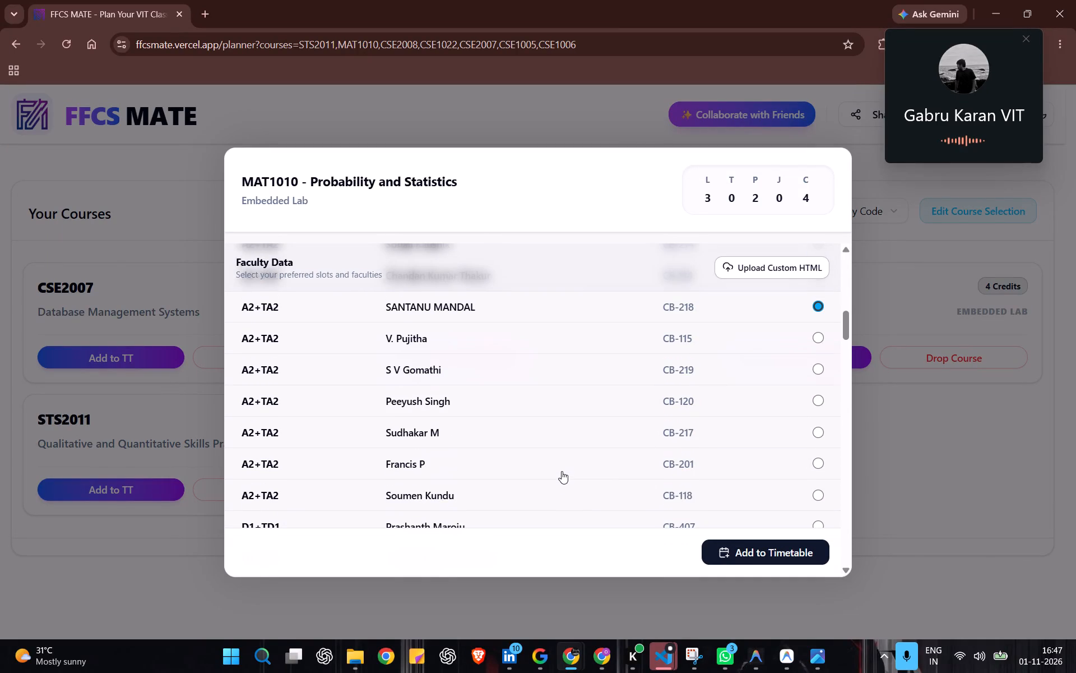
pyautogui.scroll(1, 562, 471)
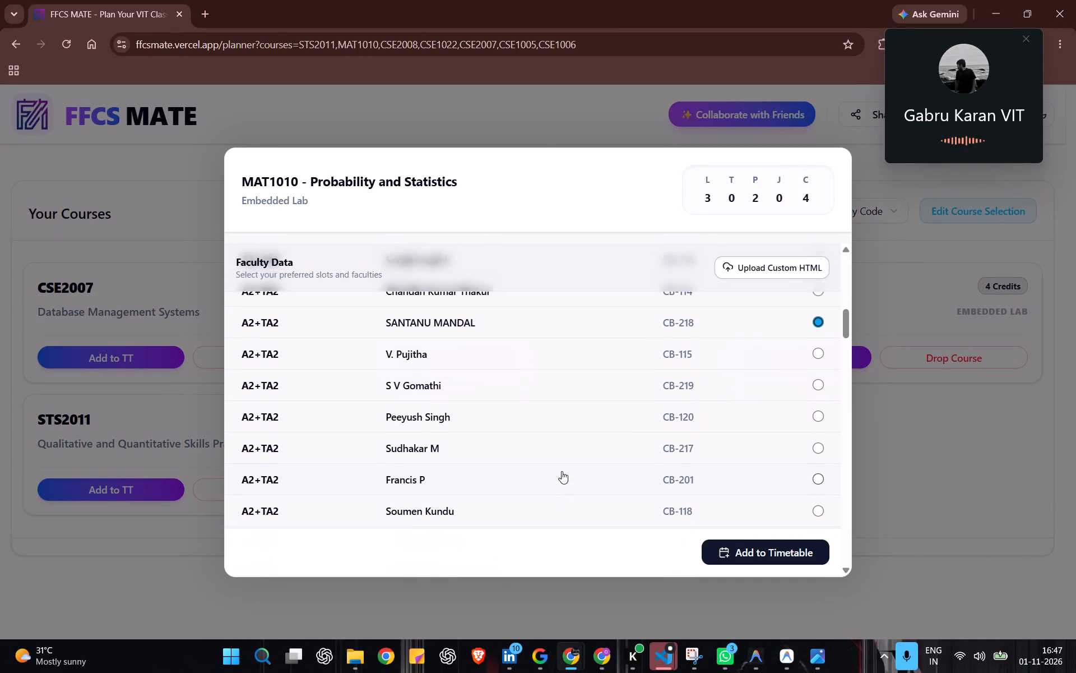
pyautogui.scroll(8, 562, 471)
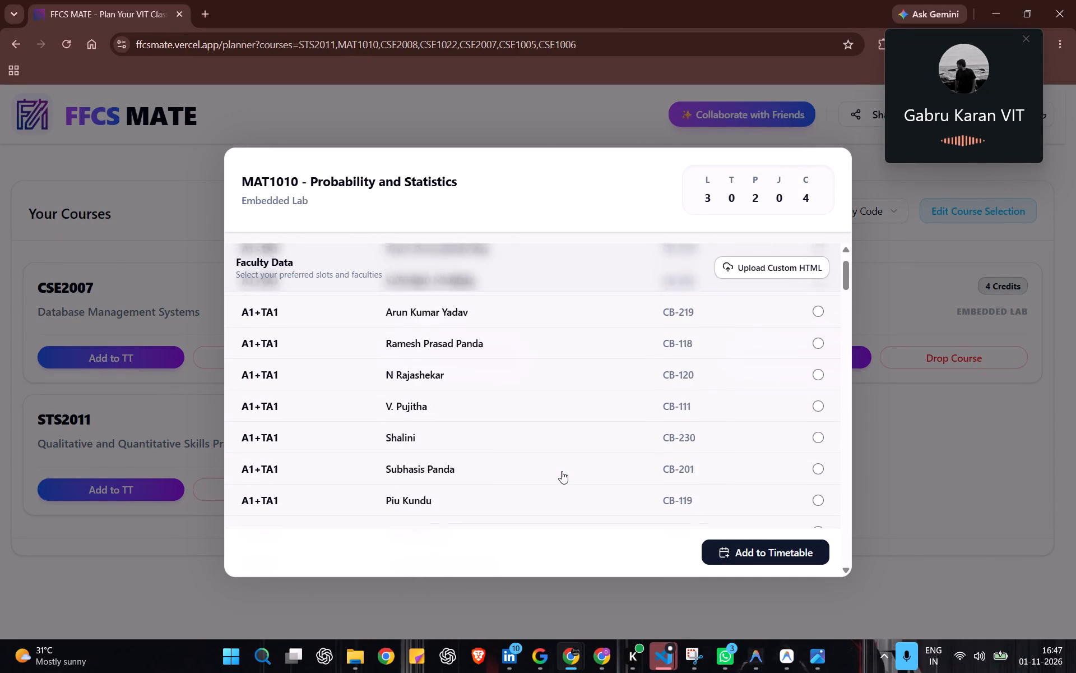
pyautogui.scroll(8, 562, 471)
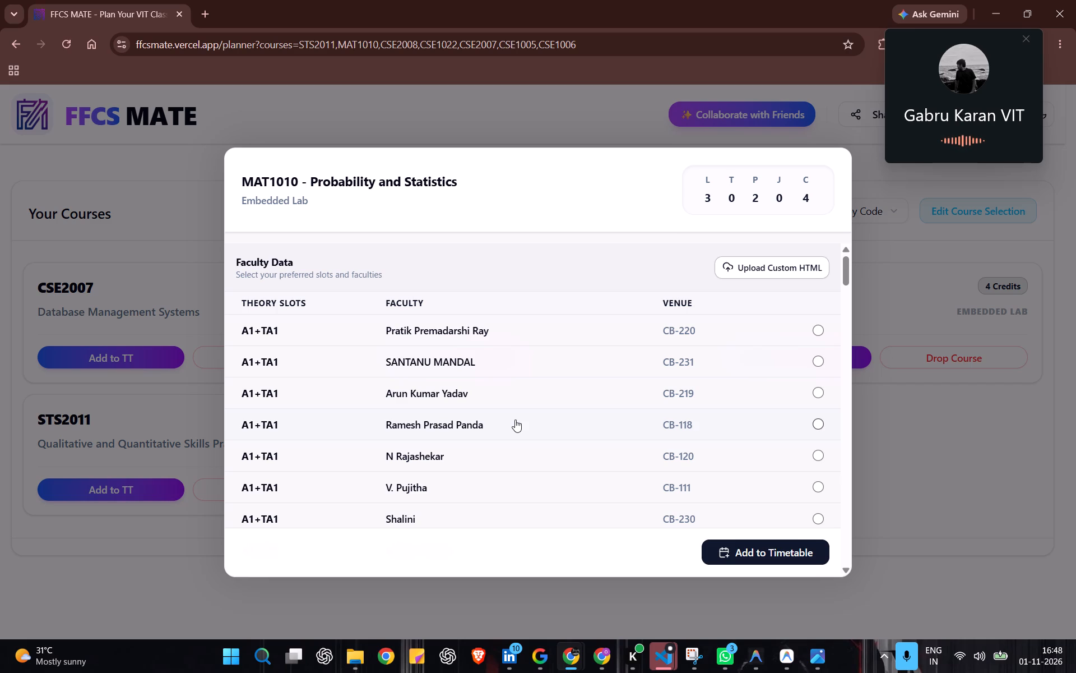
pyautogui.scroll(-2, 515, 420)
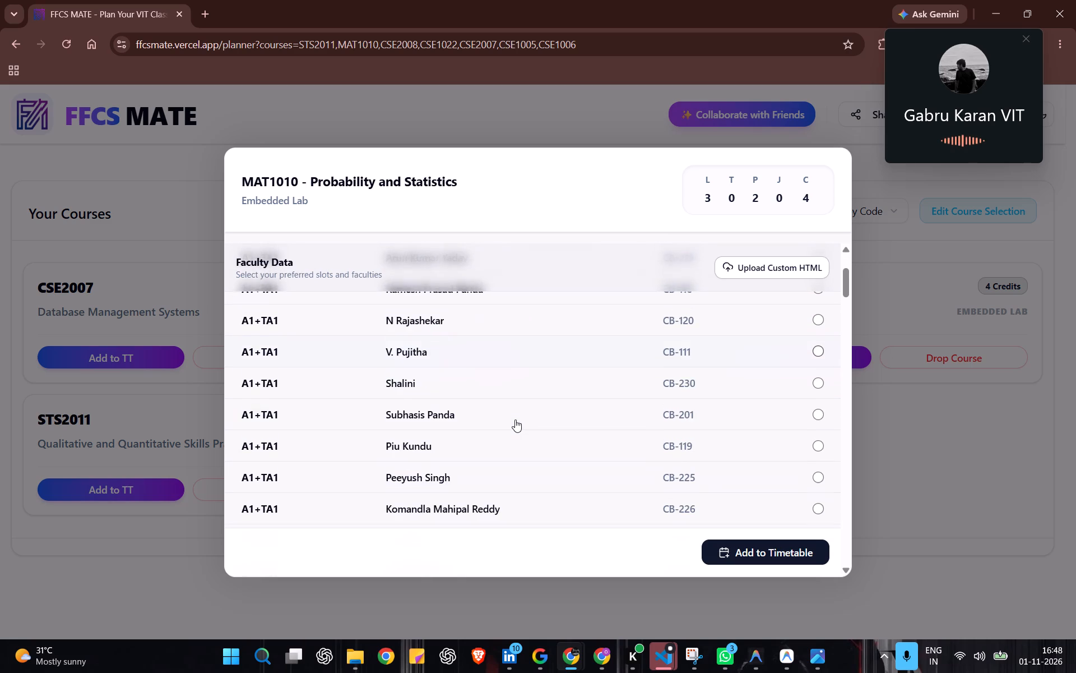
pyautogui.scroll(-4, 515, 420)
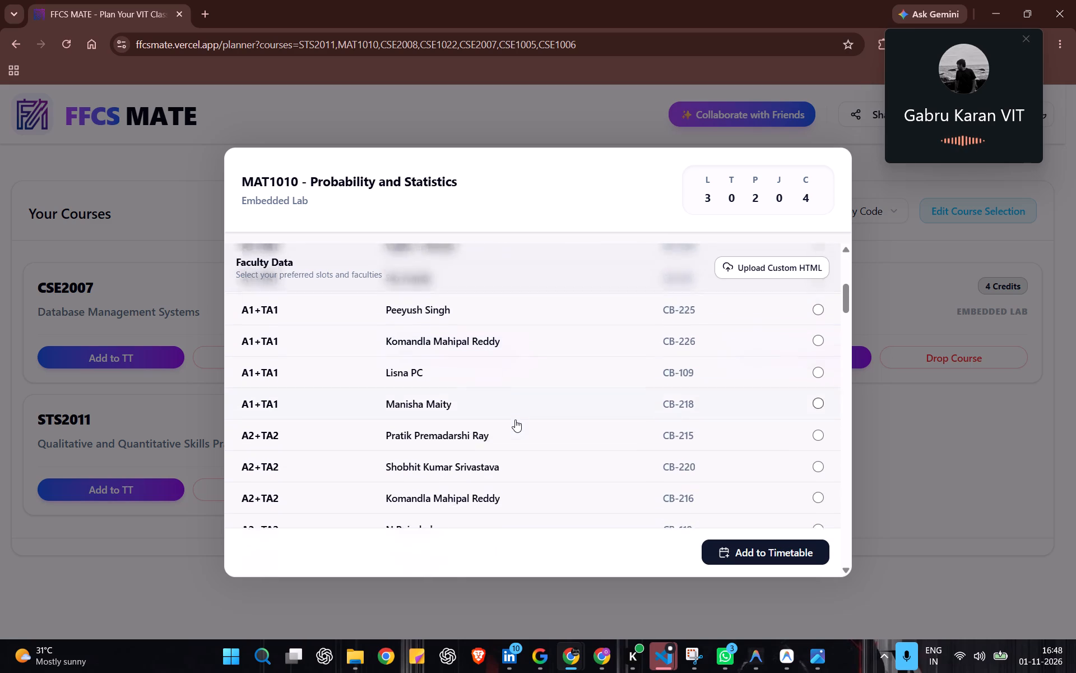
pyautogui.scroll(-1, 515, 420)
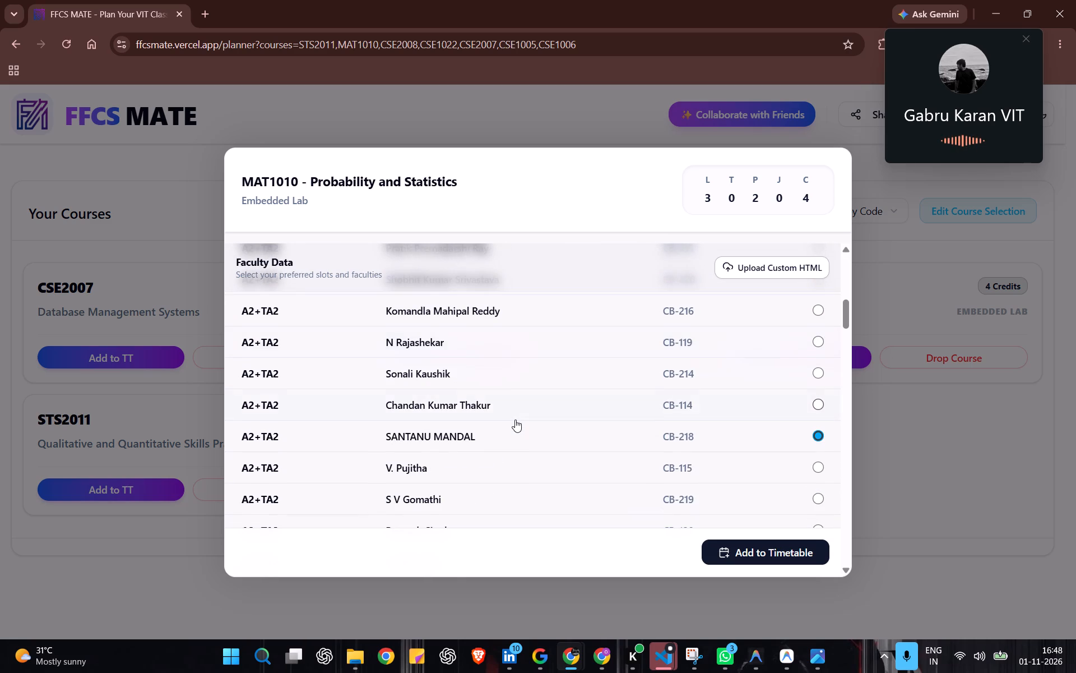
pyautogui.scroll(-2, 515, 420)
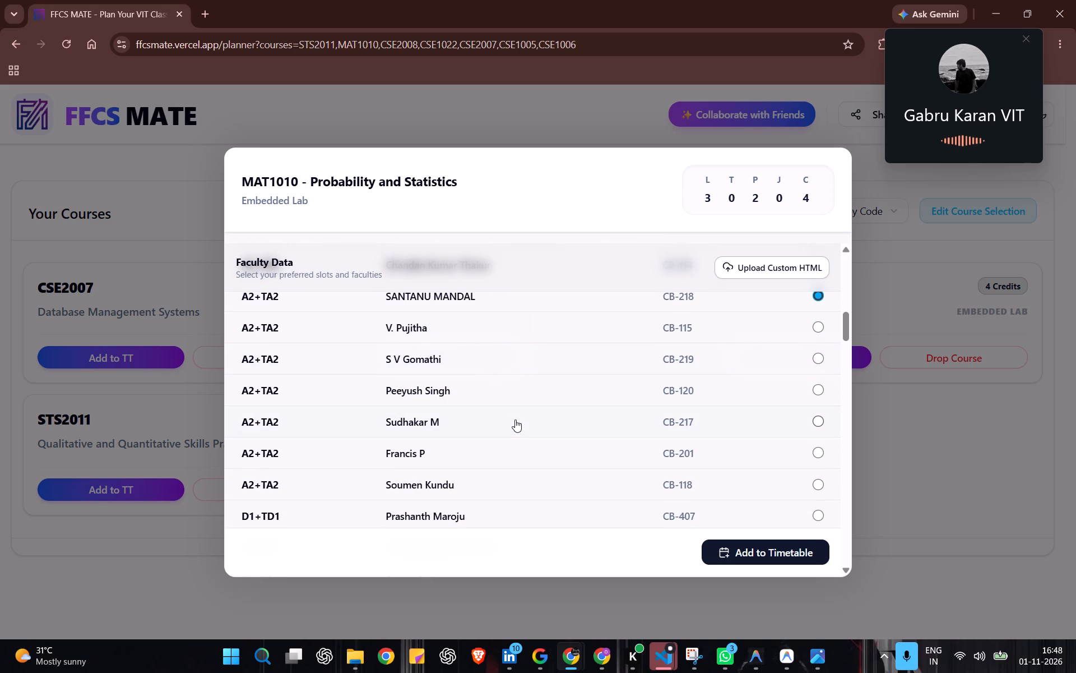
pyautogui.scroll(-2, 515, 420)
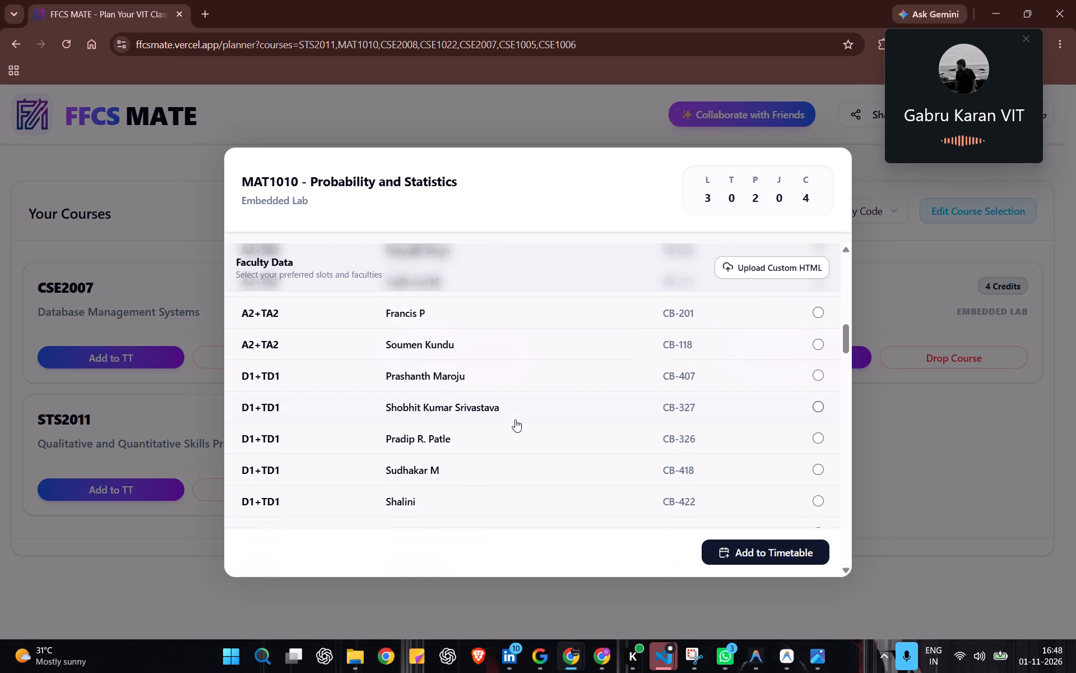
pyautogui.scroll(-6, 515, 420)
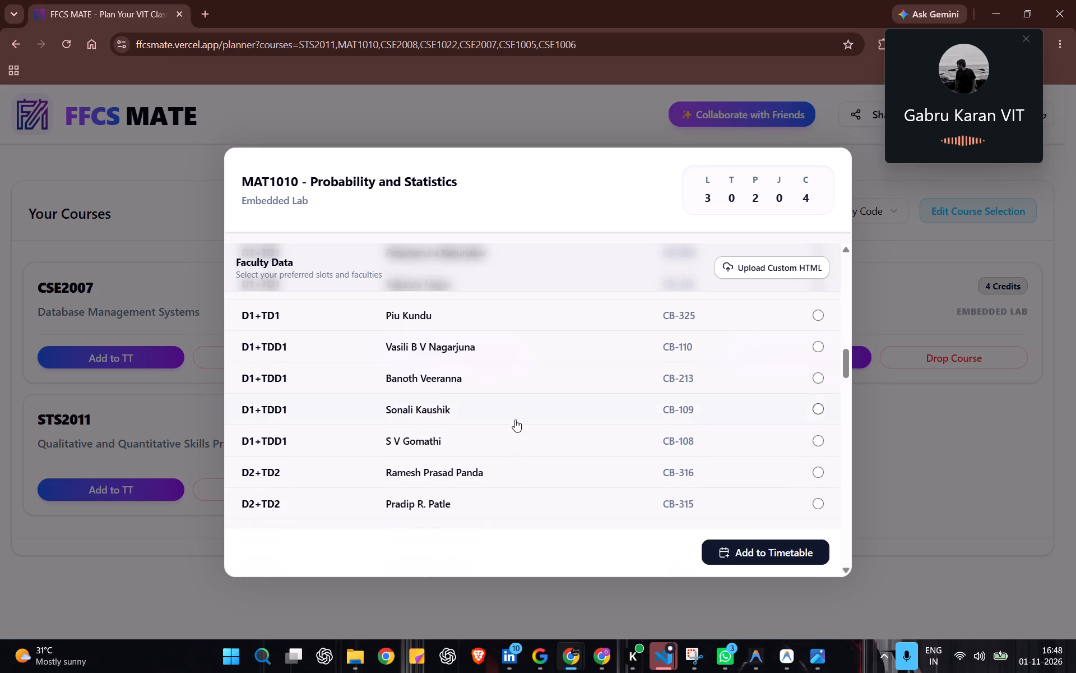
# Choose the D2+TDD2 theory slot in venue CB-109 for MAT1010 and add the course to the timetable.
pyautogui.scroll(1, 515, 420)
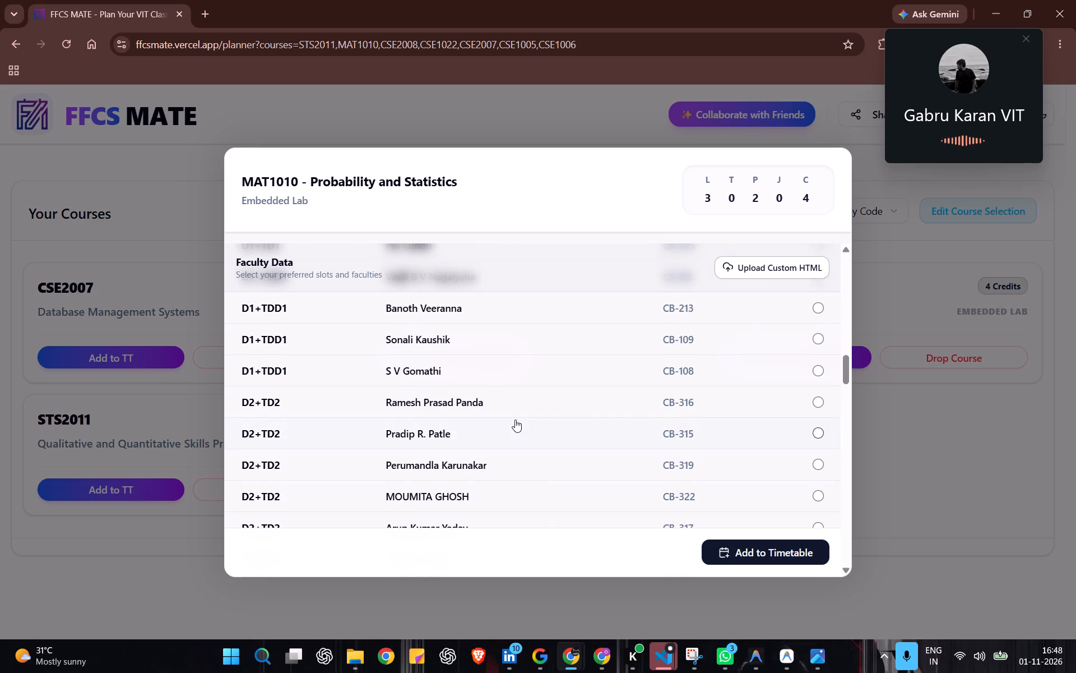
pyautogui.scroll(-3, 515, 420)
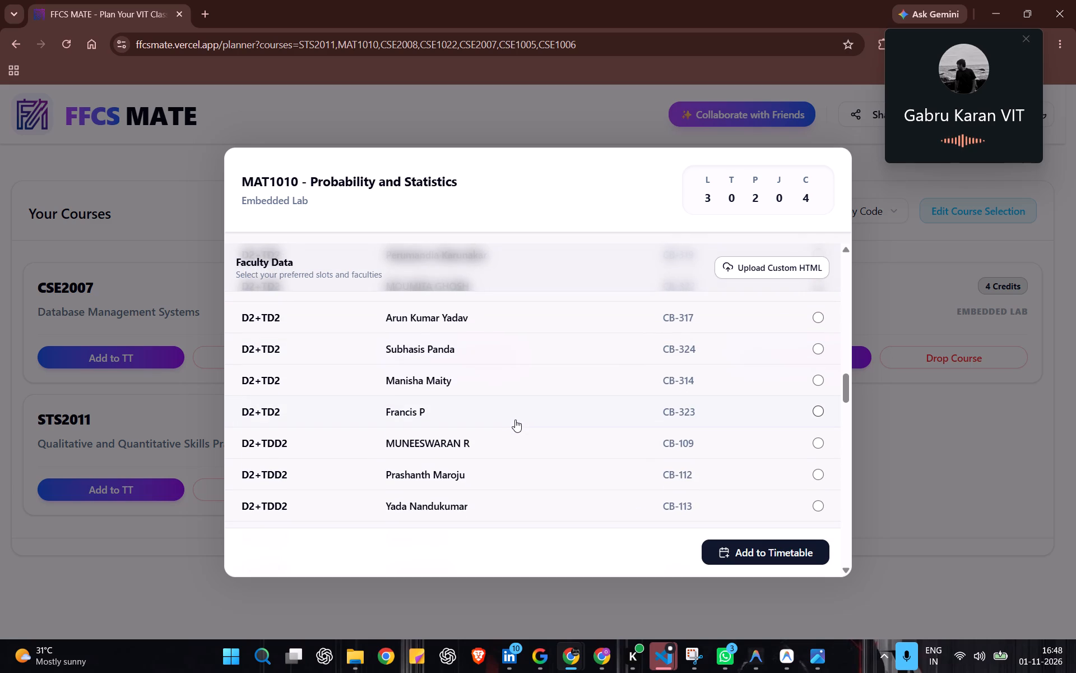
pyautogui.click(824, 441)
pyautogui.scroll(-5, 757, 437)
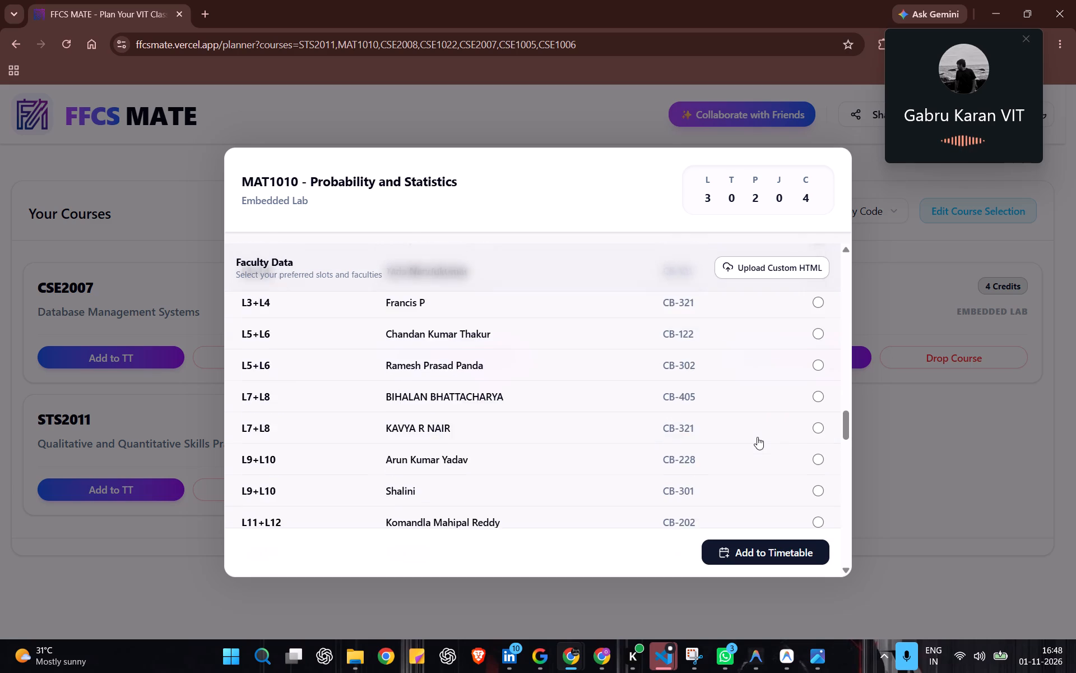
pyautogui.scroll(-20, 757, 437)
pyautogui.scroll(-10, 757, 437)
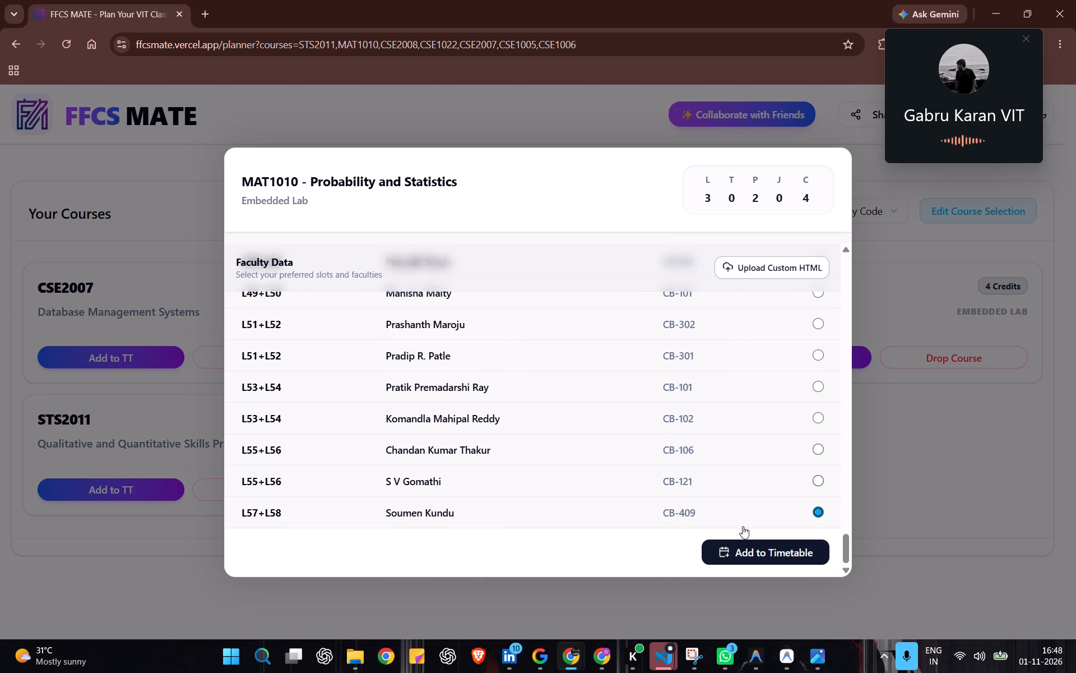
pyautogui.click(746, 549)
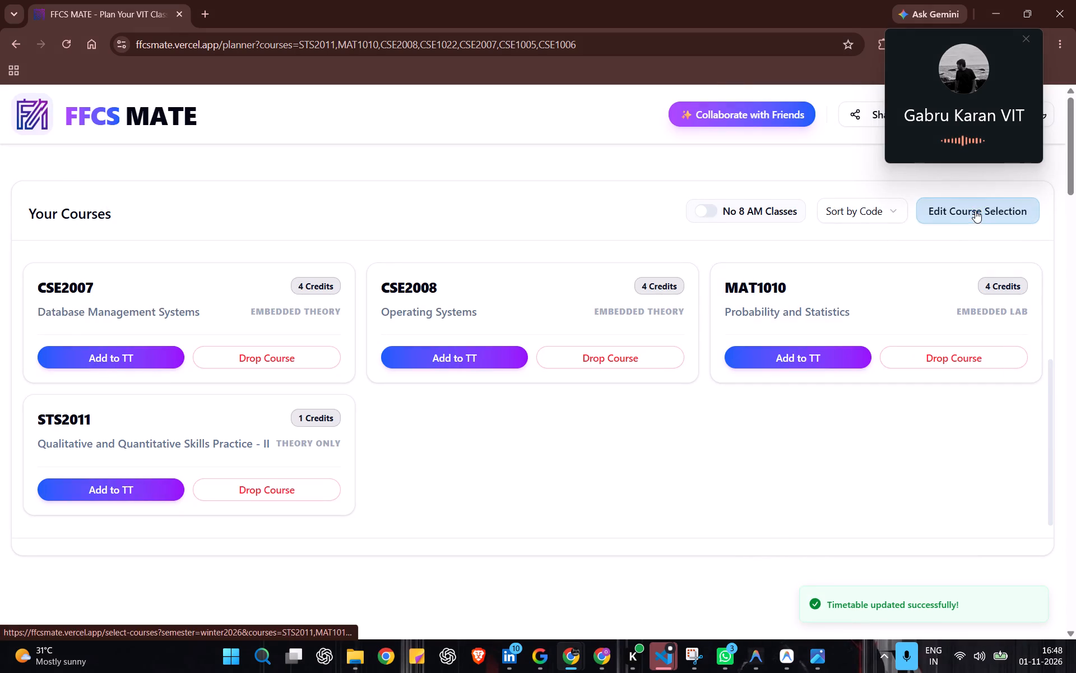
# Review the timetable grid from Tuesday to Saturday with the theory and lab slots of all added courses.
pyautogui.scroll(-7, 832, 465)
pyautogui.scroll(-5, 706, 480)
pyautogui.scroll(6, 706, 480)
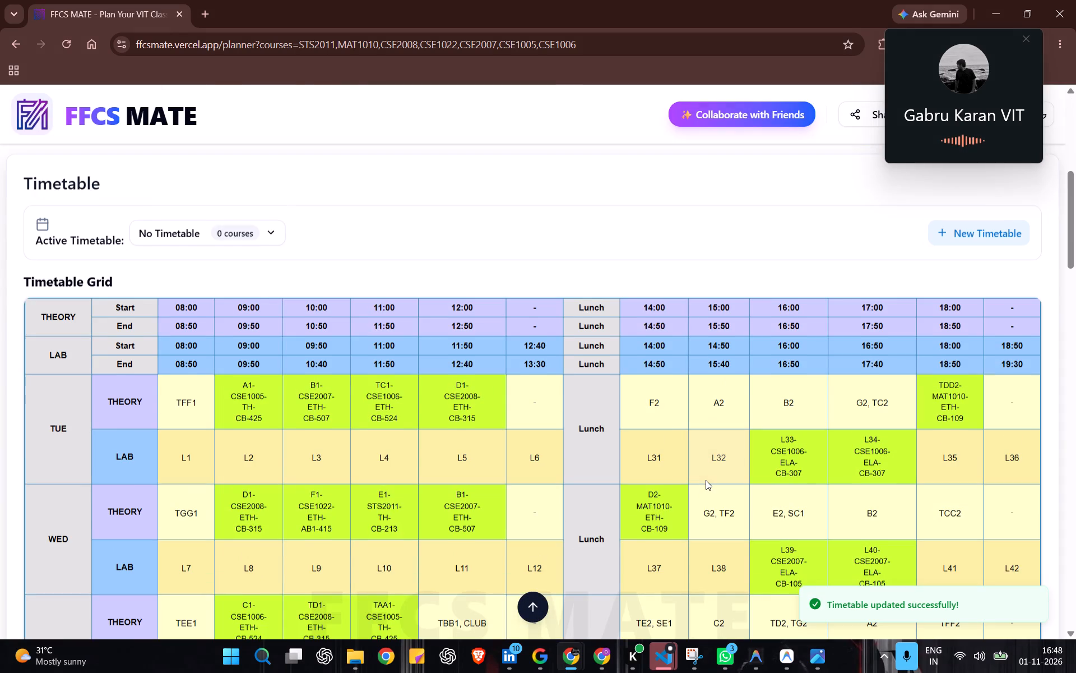
pyautogui.scroll(-3, 706, 480)
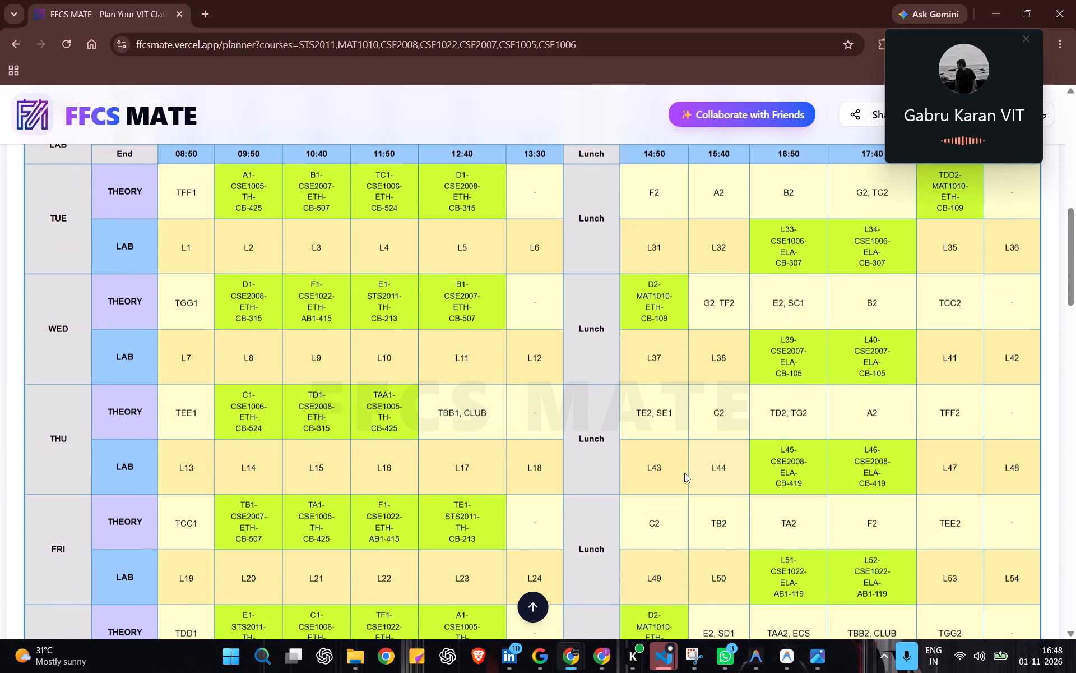
pyautogui.scroll(-1, 660, 473)
pyautogui.scroll(-1, 690, 400)
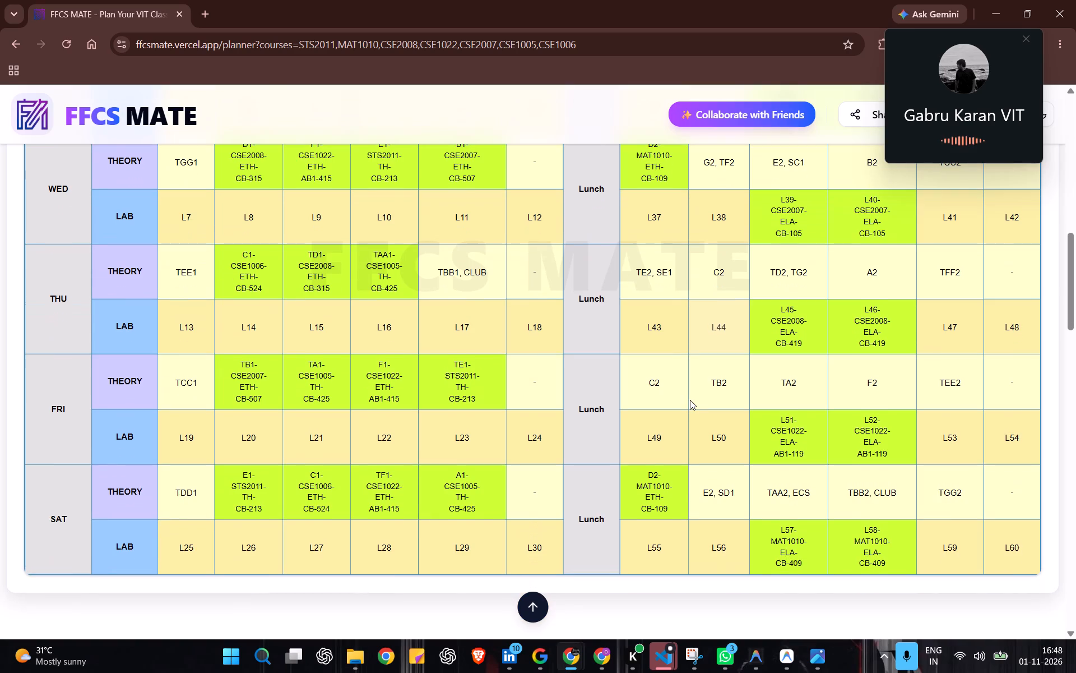
# Capture a screenshot of the whole Timetable Grid, Tuesday to Saturday, and copy it to the clipboard.
pyautogui.keyDown('ctrl'); pyautogui.scroll(-2, 690, 400); pyautogui.keyUp('ctrl')
pyautogui.scroll(2, 690, 400)
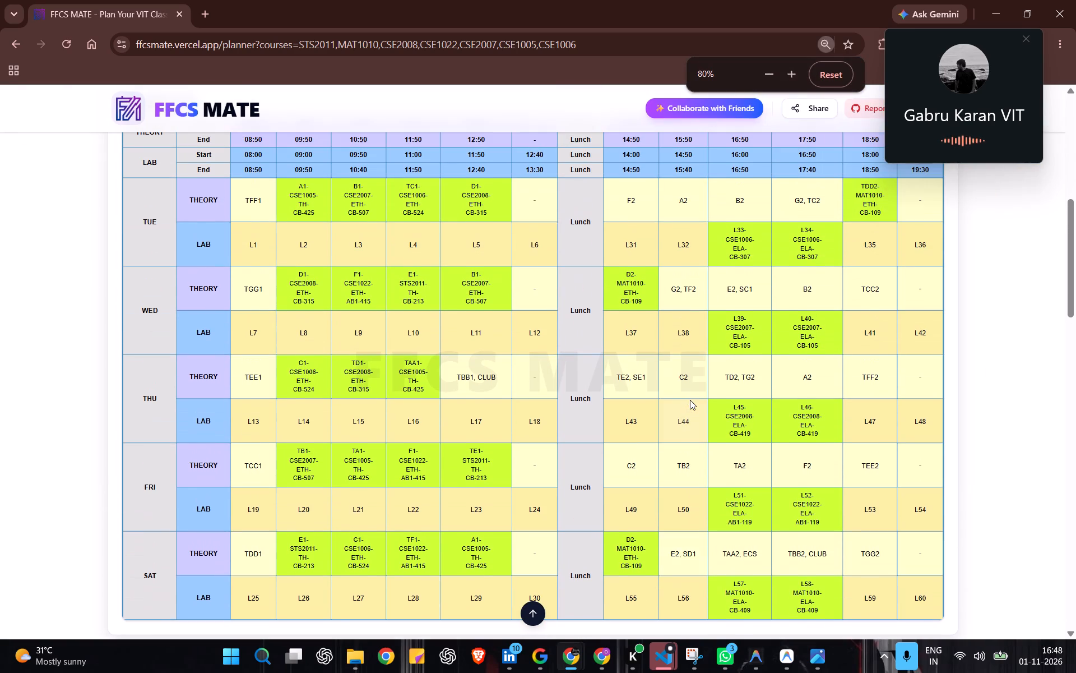
pyautogui.keyDown('ctrl'); pyautogui.scroll(-2, 690, 400); pyautogui.keyUp('ctrl')
pyautogui.scroll(1, 690, 400)
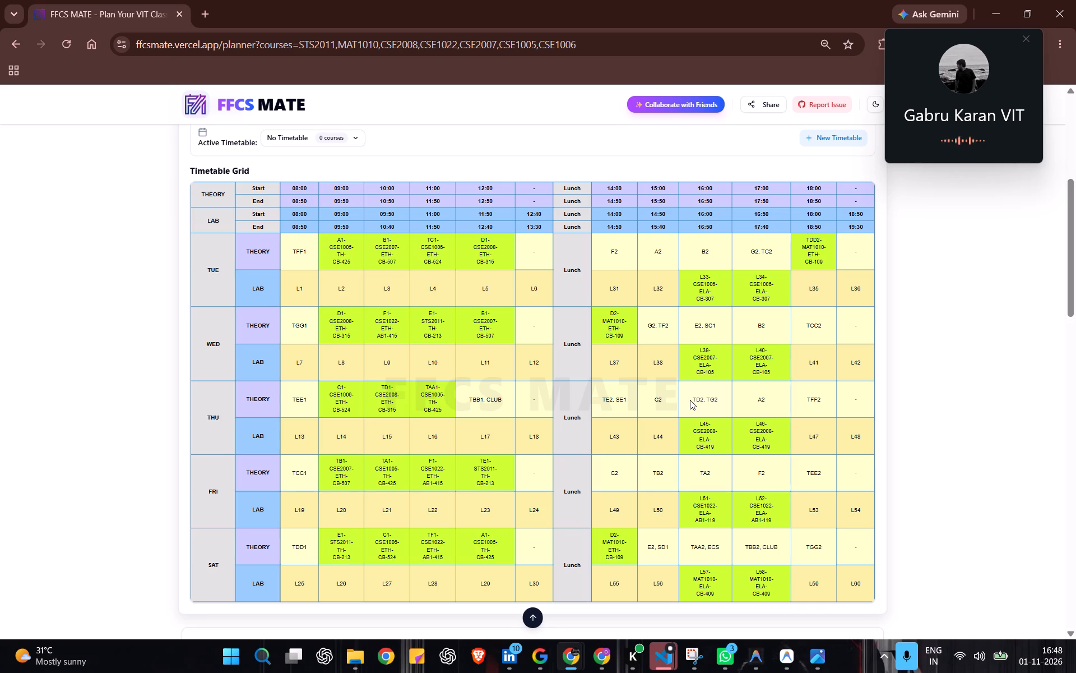
pyautogui.press('shift+super+s')
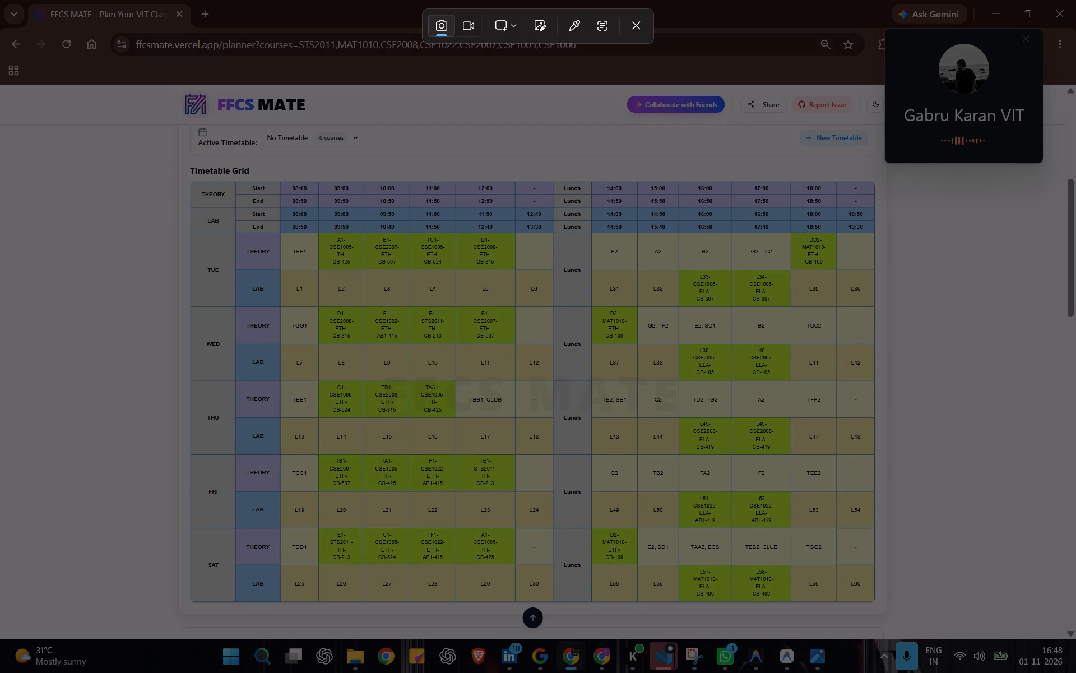
pyautogui.doubleClick(506, 18)
pyautogui.moveTo(178, 150); pyautogui.dragTo(938, 607)
pyautogui.click(922, 481)
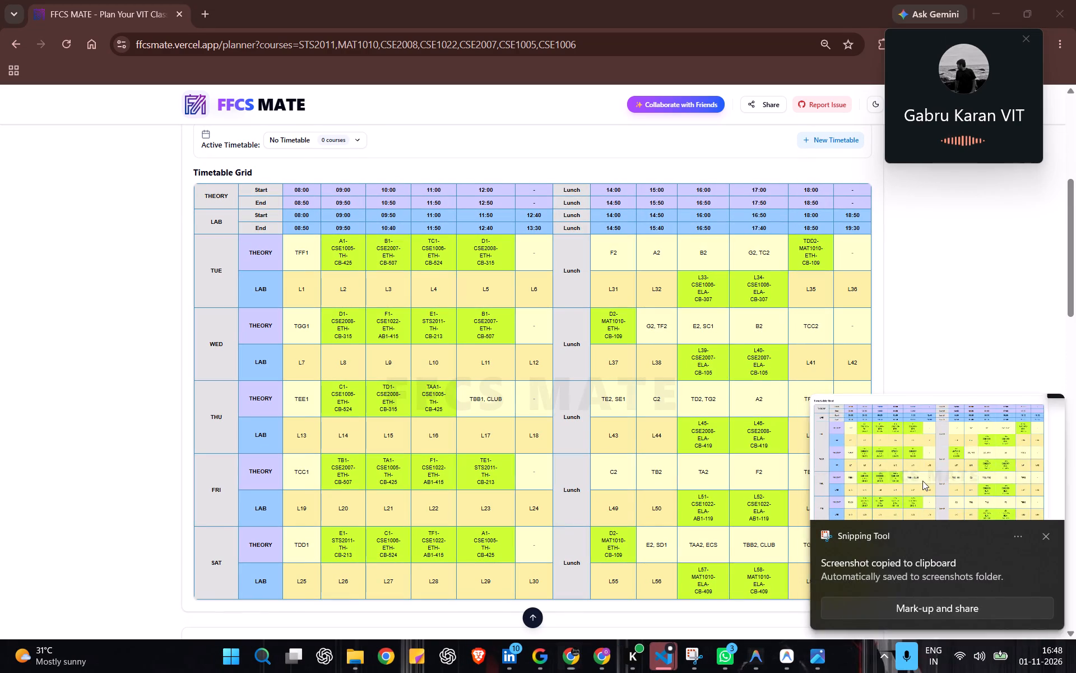
pyautogui.hotkey('ctrl', 'c')
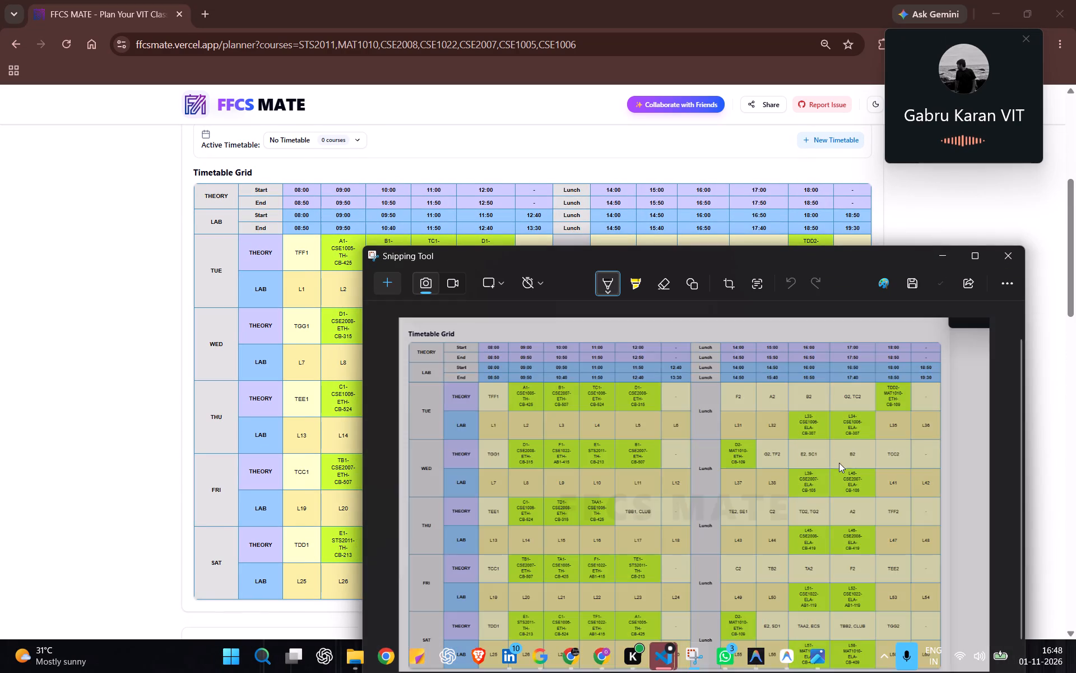
pyautogui.click(937, 250)
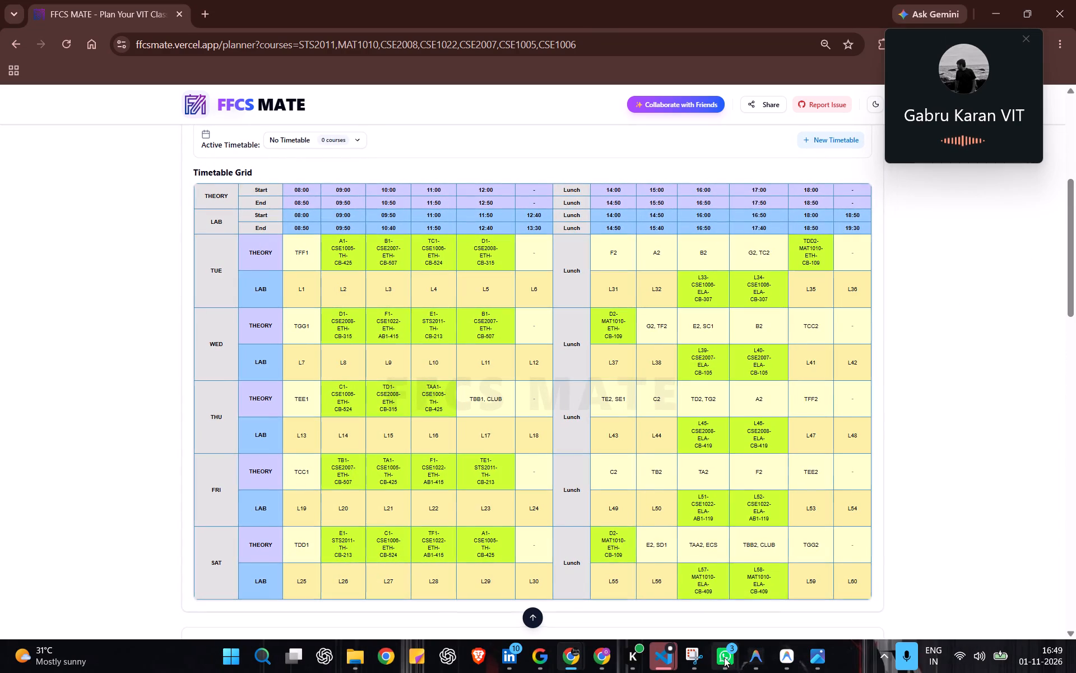
# Switch to WhatsApp with the Time table group chat.
pyautogui.click(724, 657)
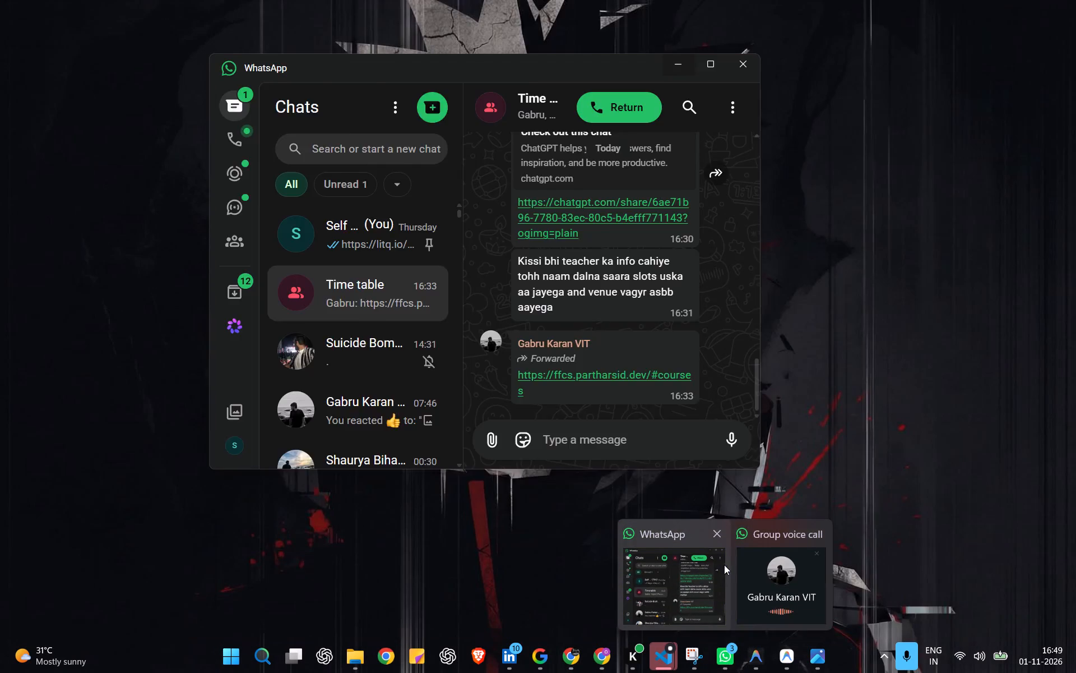
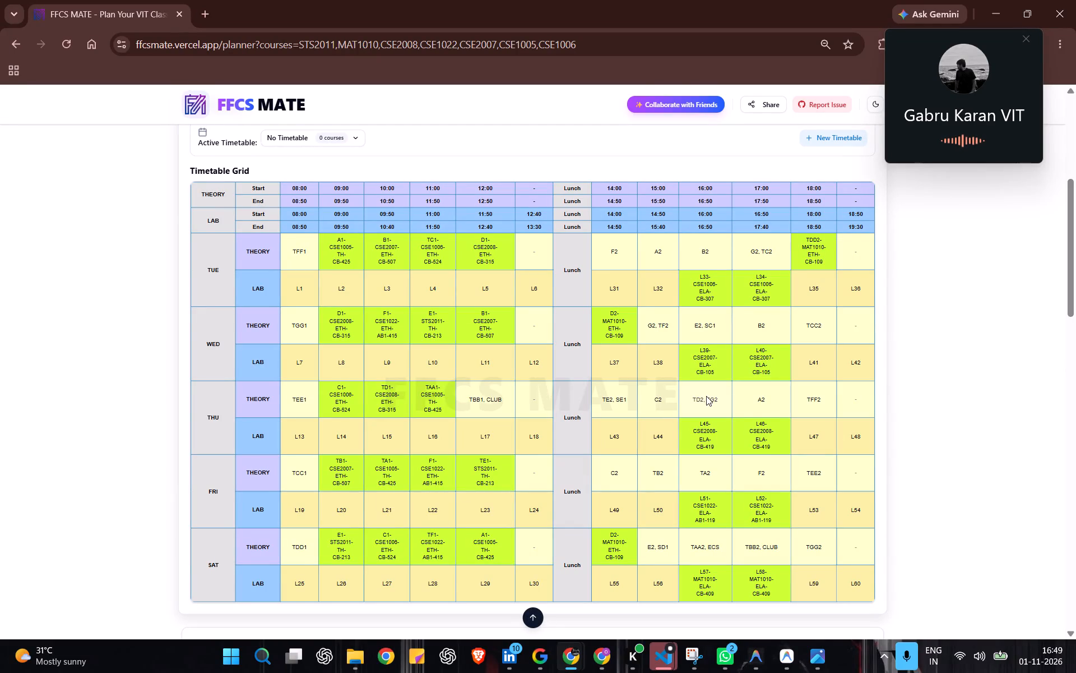
# Review the enlarged timetable grid from Tuesday to Saturday, checking the theory and lab slots of every added course.
pyautogui.keyDown('ctrl'); pyautogui.scroll(2, 716, 374); pyautogui.keyUp('ctrl')
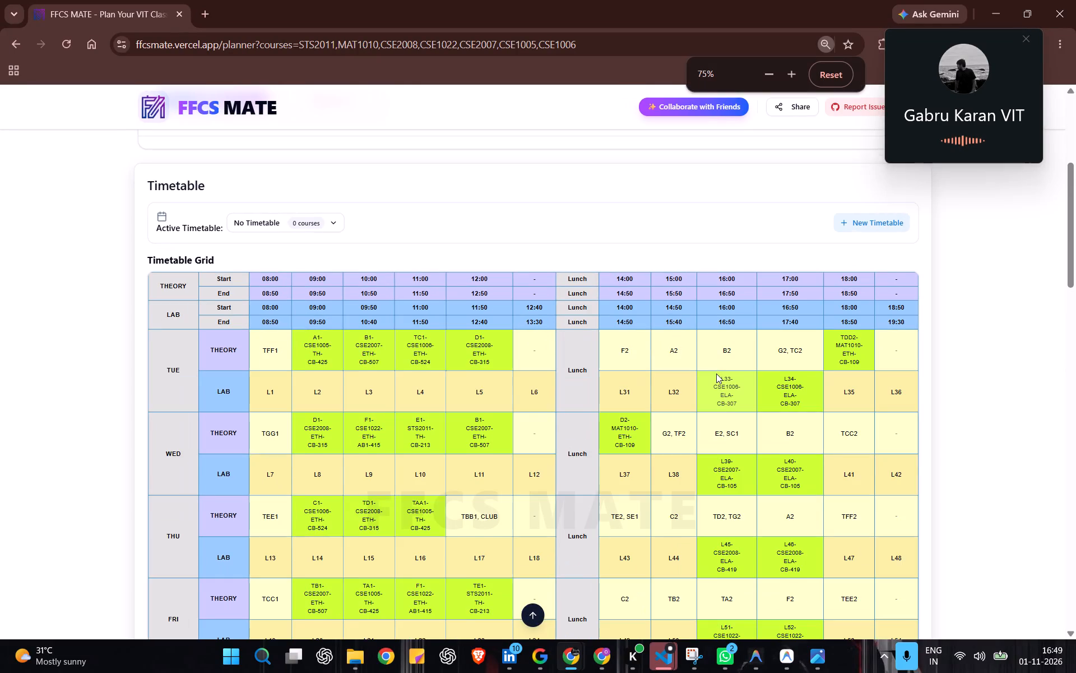
pyautogui.scroll(-2, 716, 374)
pyautogui.keyDown('ctrl'); pyautogui.scroll(2, 716, 374); pyautogui.keyUp('ctrl')
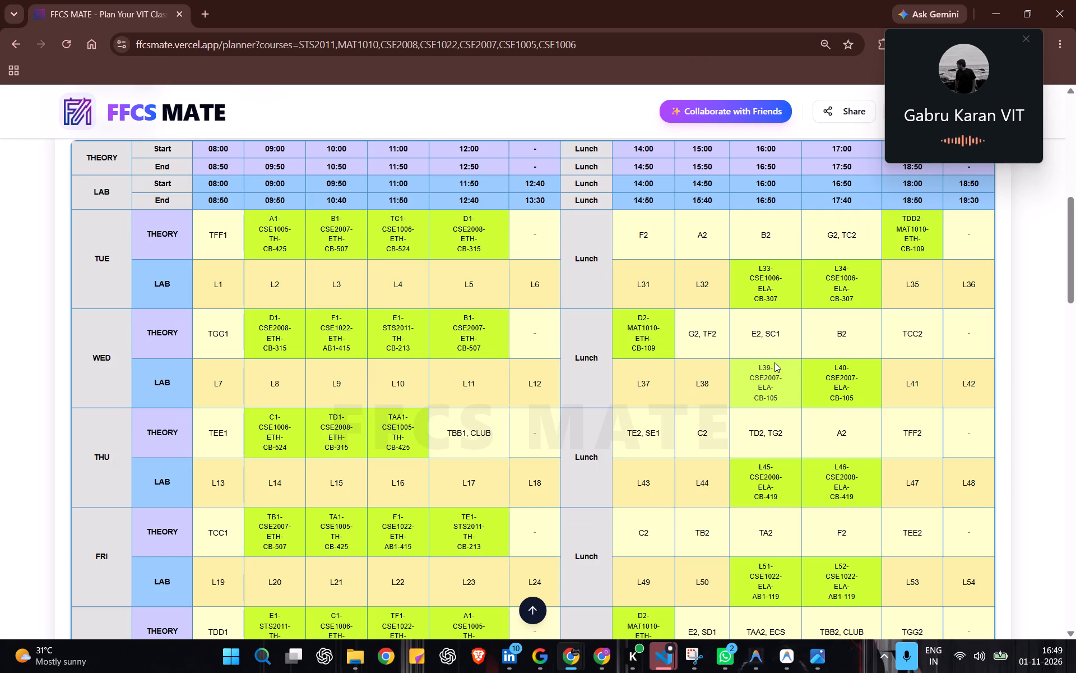
pyautogui.scroll(-1, 774, 361)
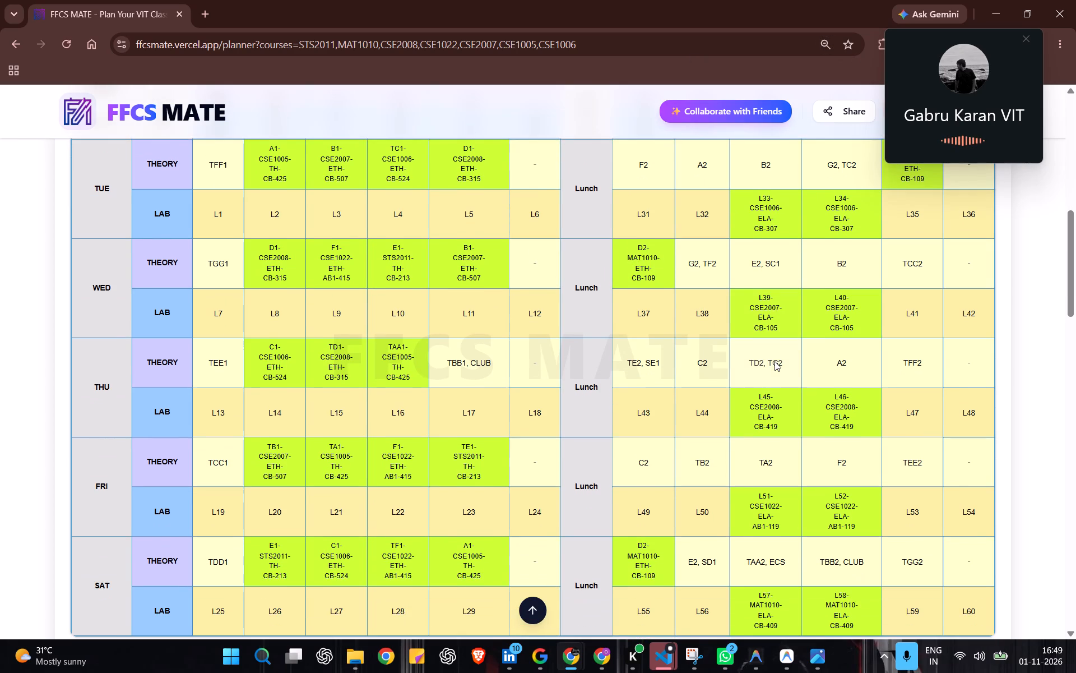
pyautogui.scroll(1, 774, 361)
pyautogui.scroll(1, 473, 273)
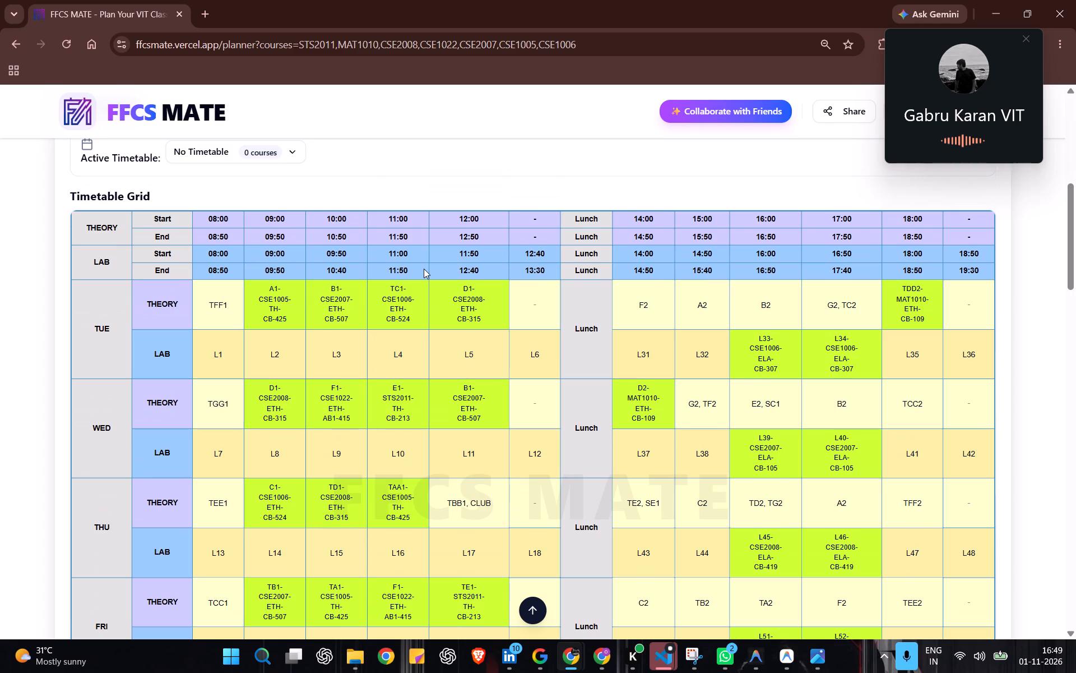
pyautogui.scroll(-4, 495, 335)
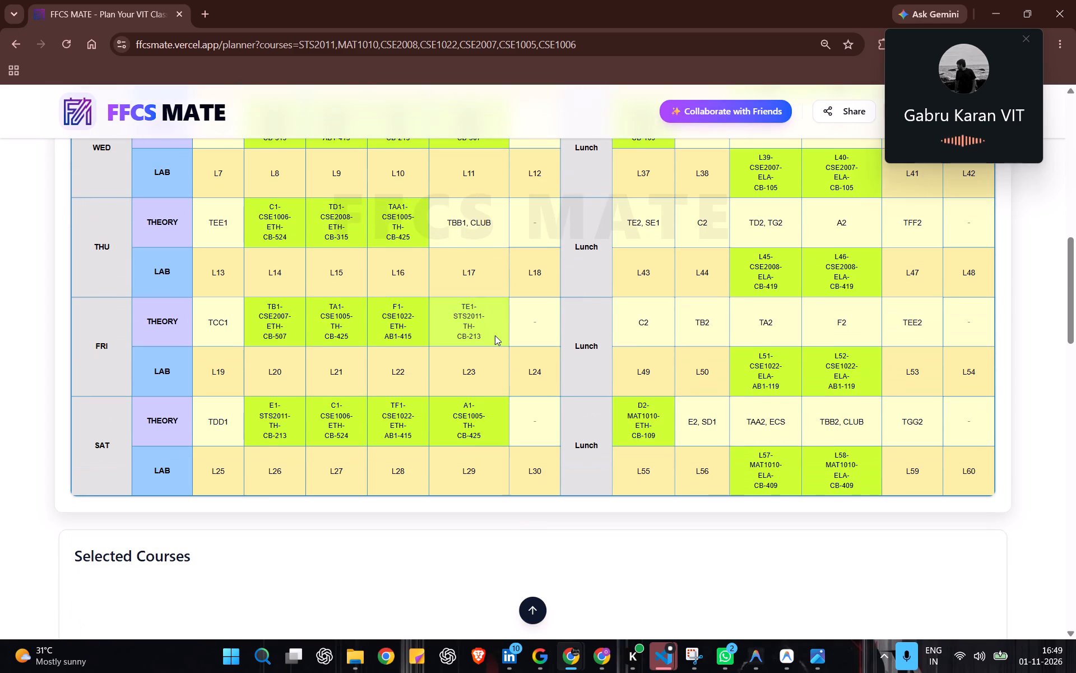
pyautogui.scroll(2, 495, 335)
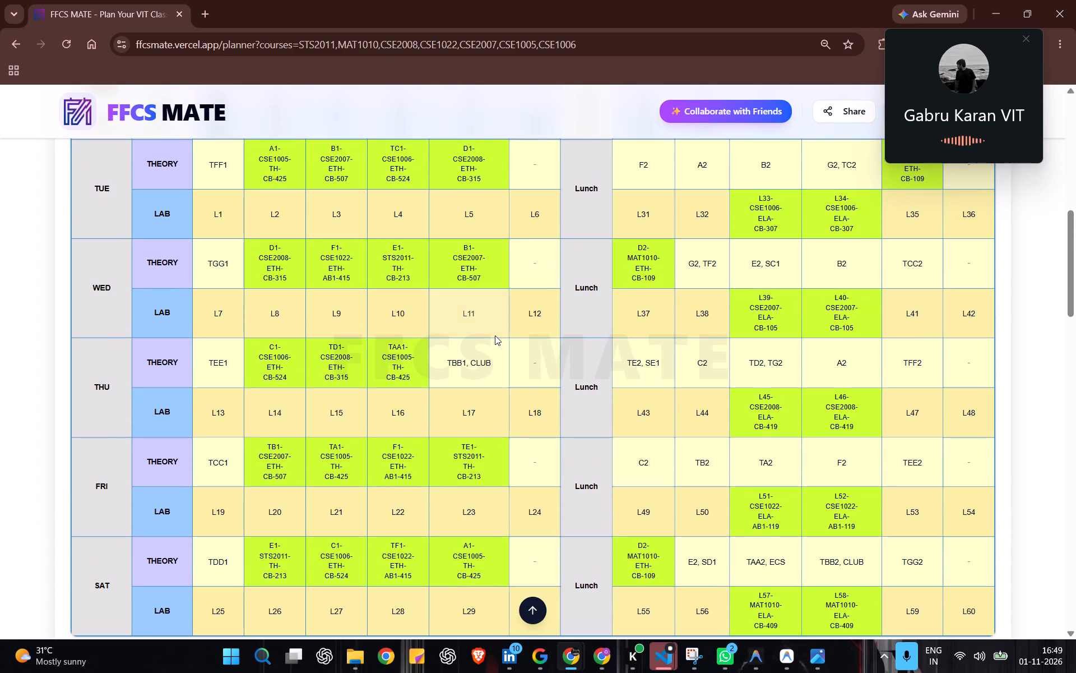
pyautogui.scroll(2, 495, 335)
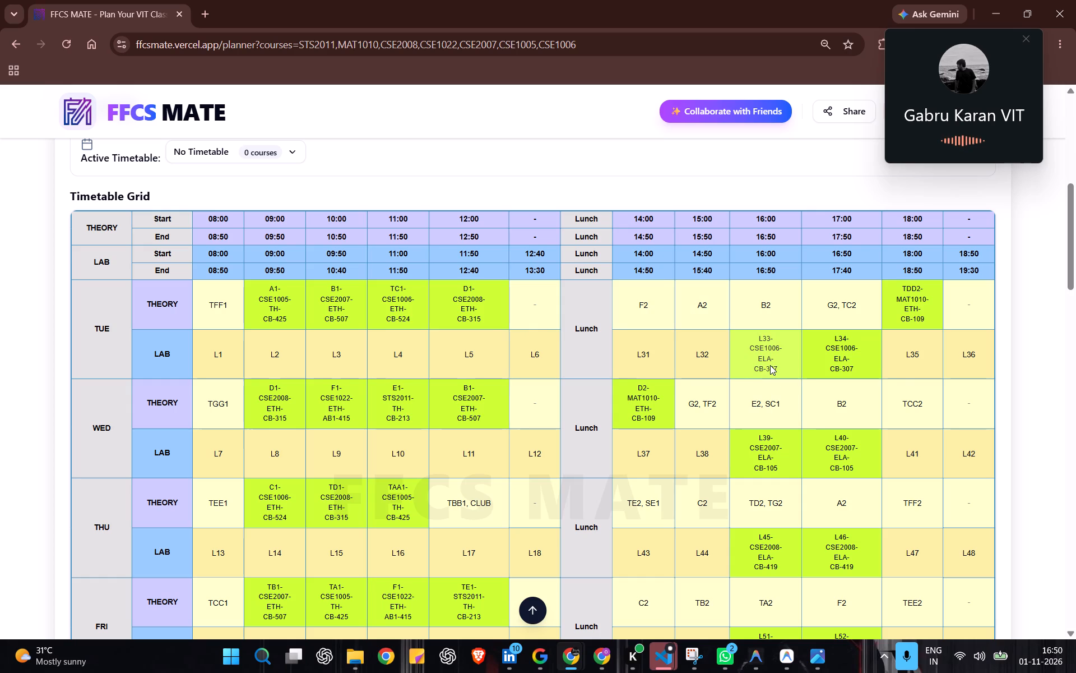
pyautogui.scroll(-1, 770, 365)
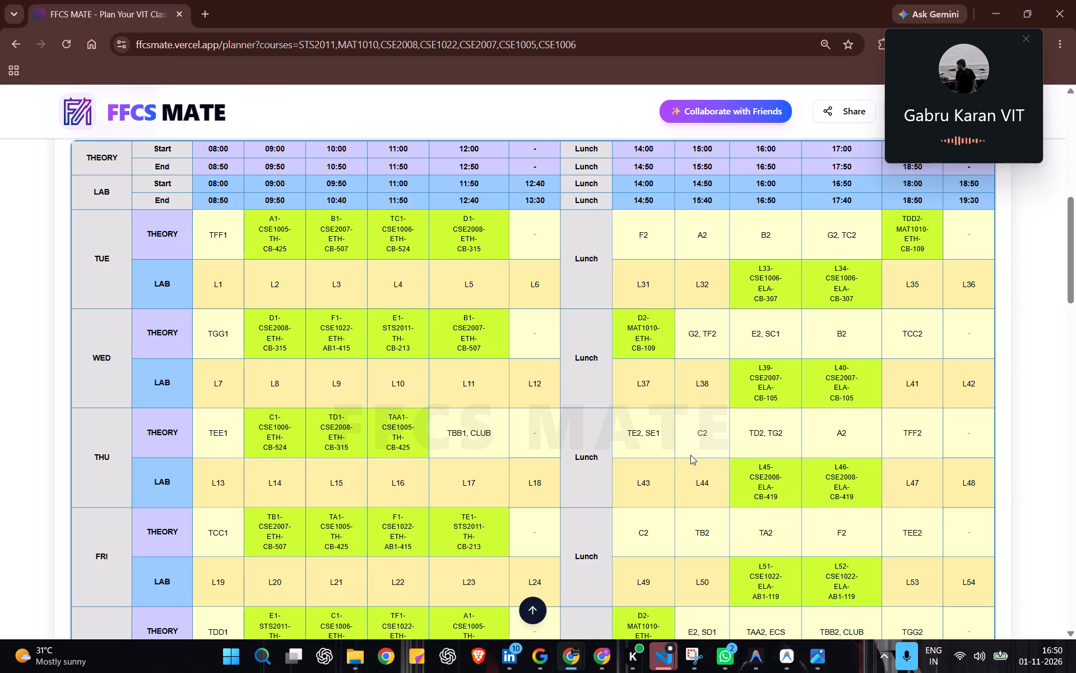
pyautogui.scroll(-2, 691, 455)
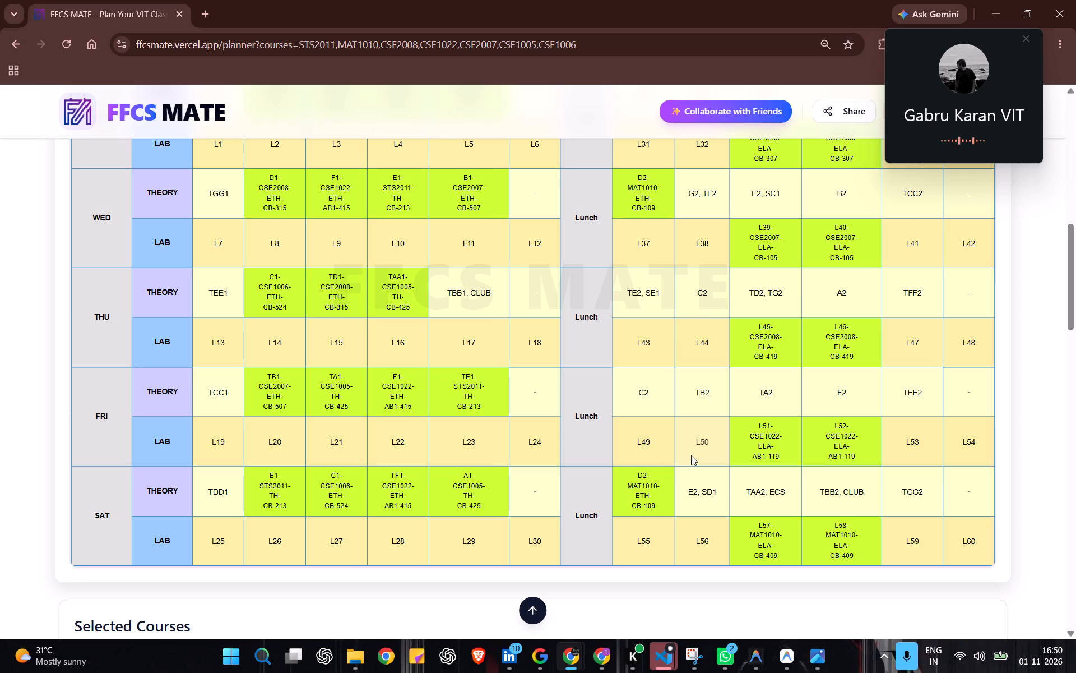
pyautogui.scroll(2, 691, 455)
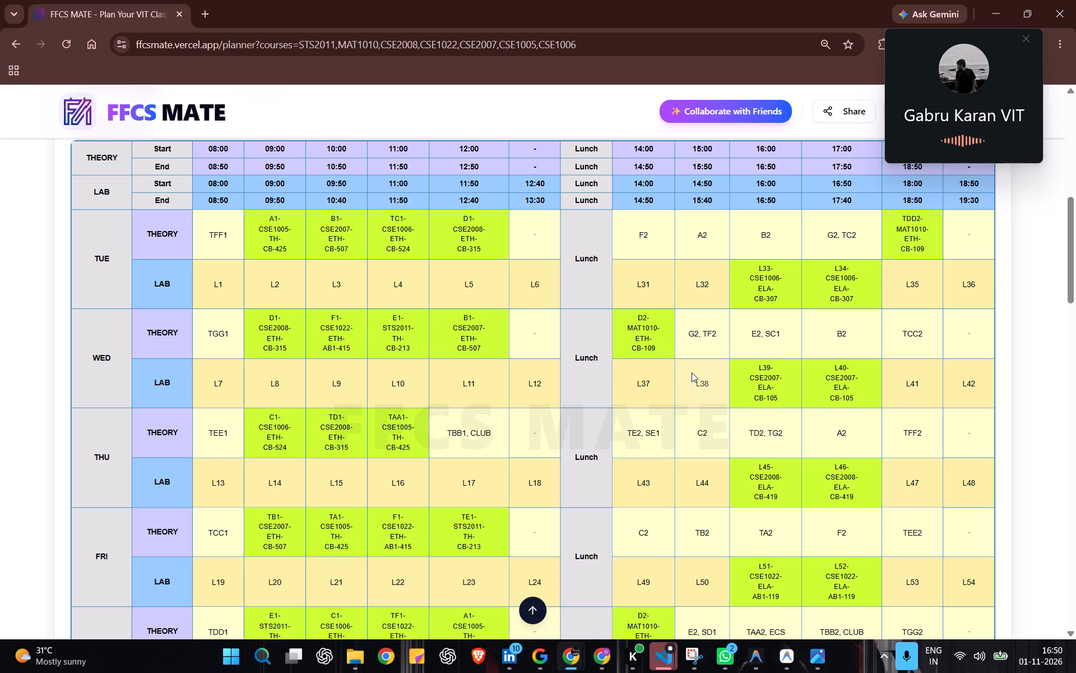
pyautogui.scroll(-2, 693, 369)
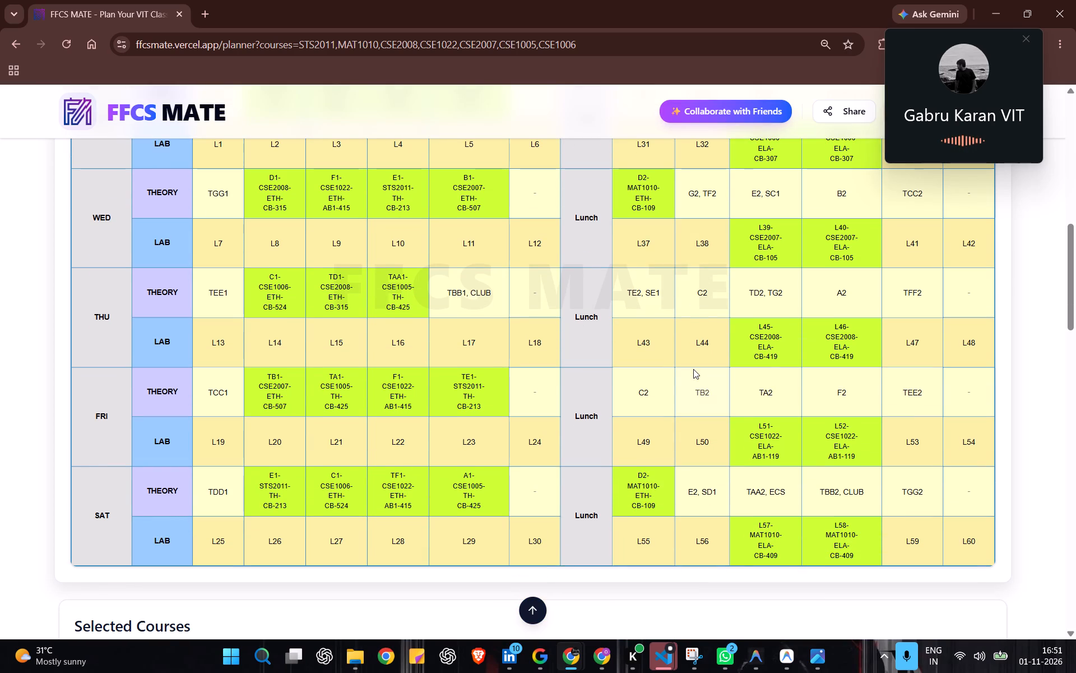
pyautogui.scroll(3, 693, 369)
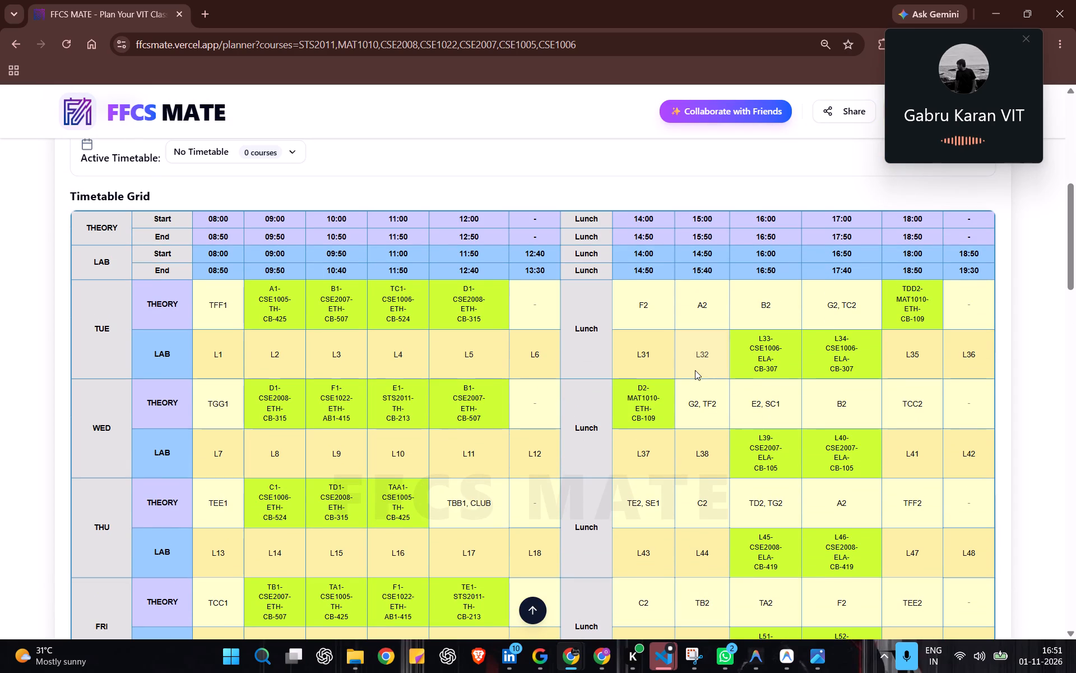
pyautogui.scroll(-5, 700, 372)
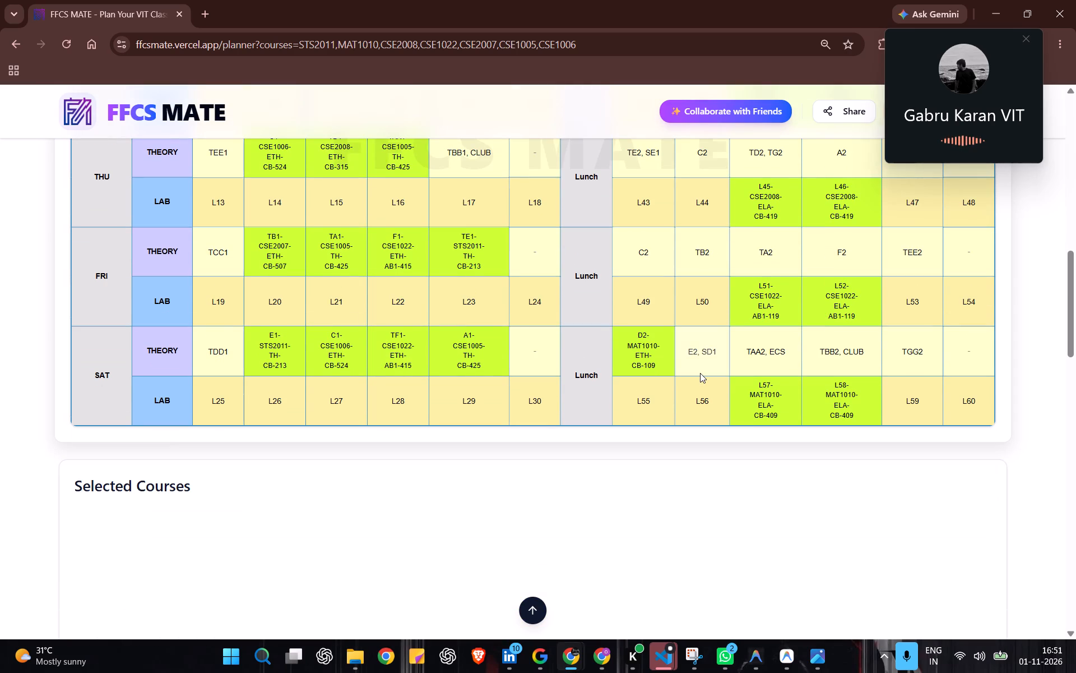
pyautogui.scroll(4, 700, 373)
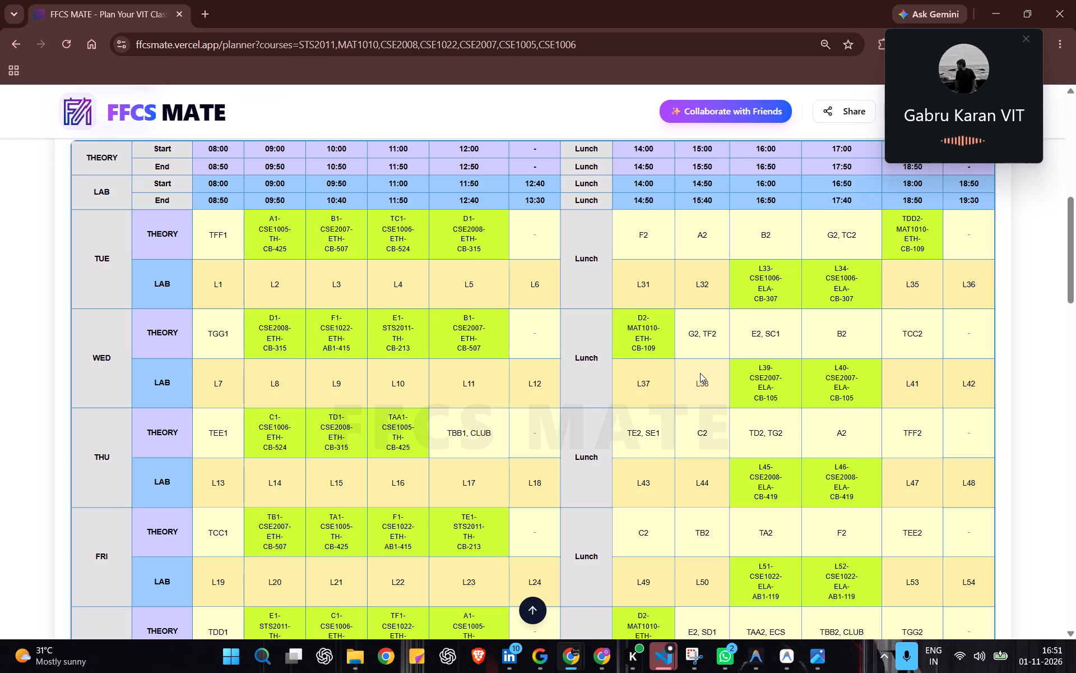
pyautogui.scroll(1, 700, 373)
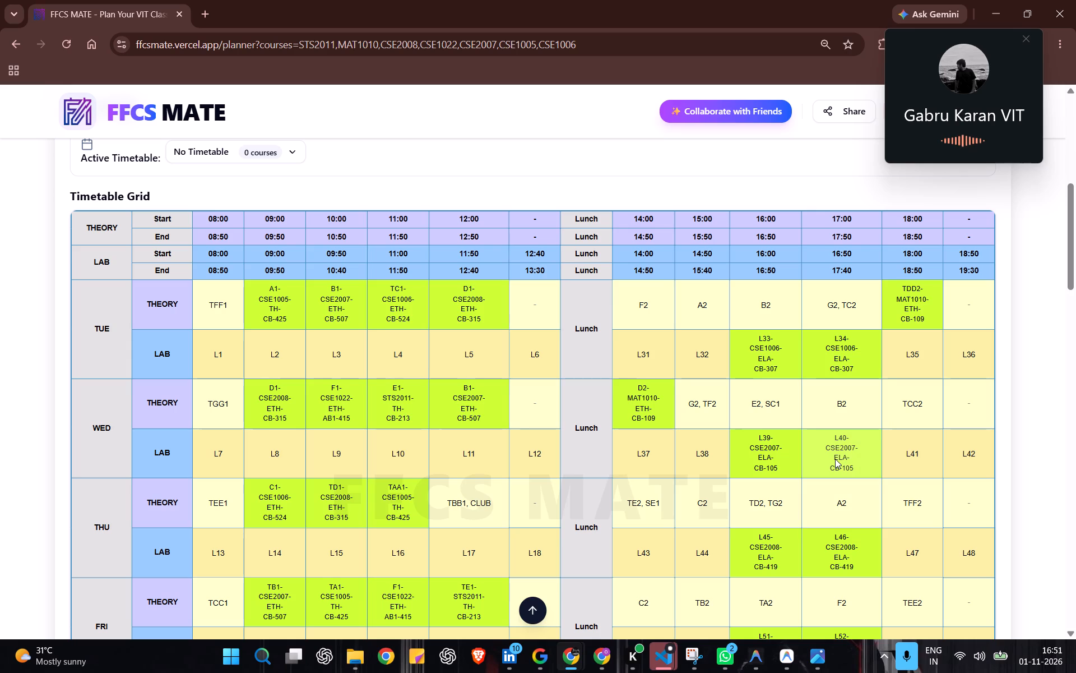
pyautogui.scroll(-2, 835, 459)
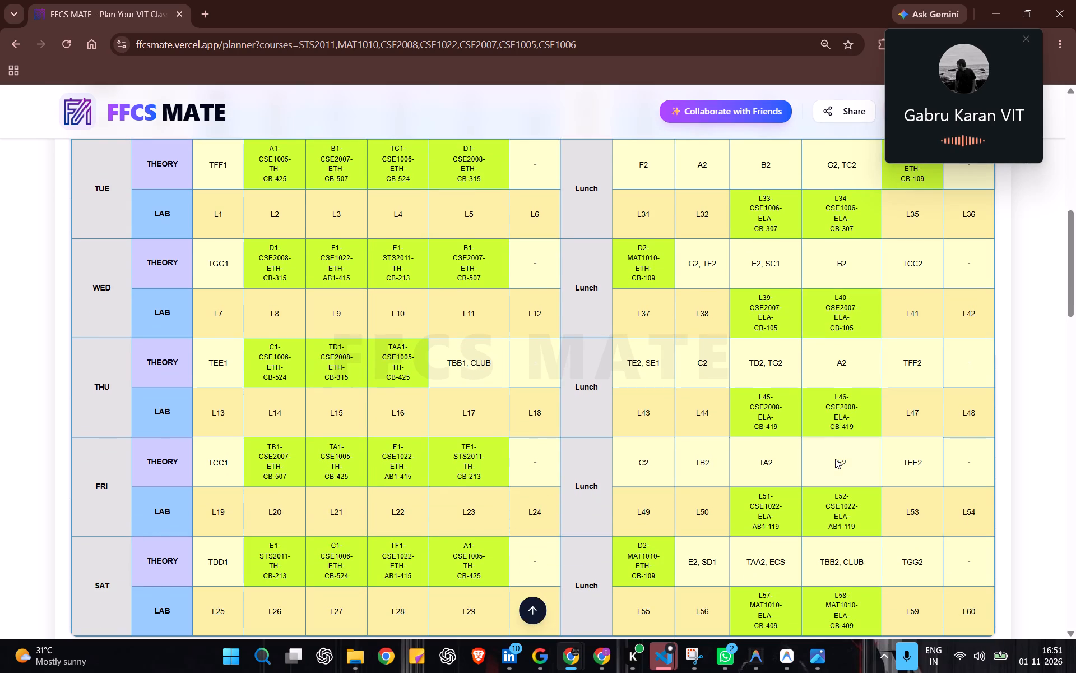
pyautogui.scroll(2, 835, 459)
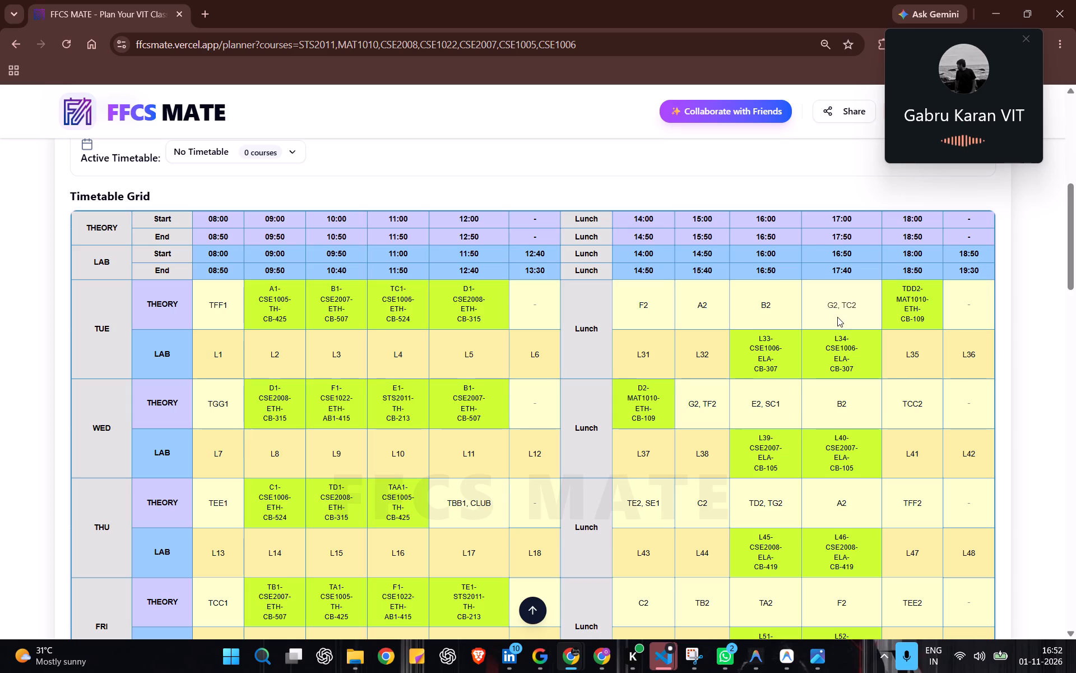
# Examine the Tuesday-to-Saturday timetable grid together with the start of the Selected Courses list and its slots, faculty and venues.
pyautogui.scroll(-7, 837, 317)
pyautogui.scroll(8, 837, 317)
pyautogui.scroll(-7, 837, 317)
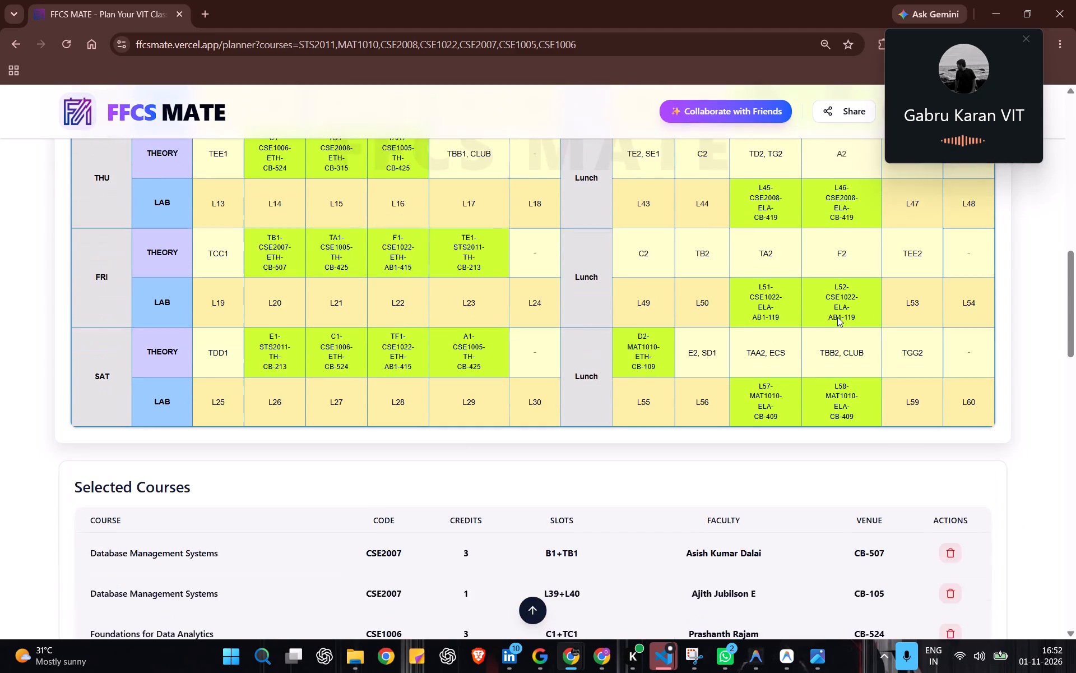
pyautogui.scroll(-7, 837, 317)
pyautogui.scroll(9, 837, 317)
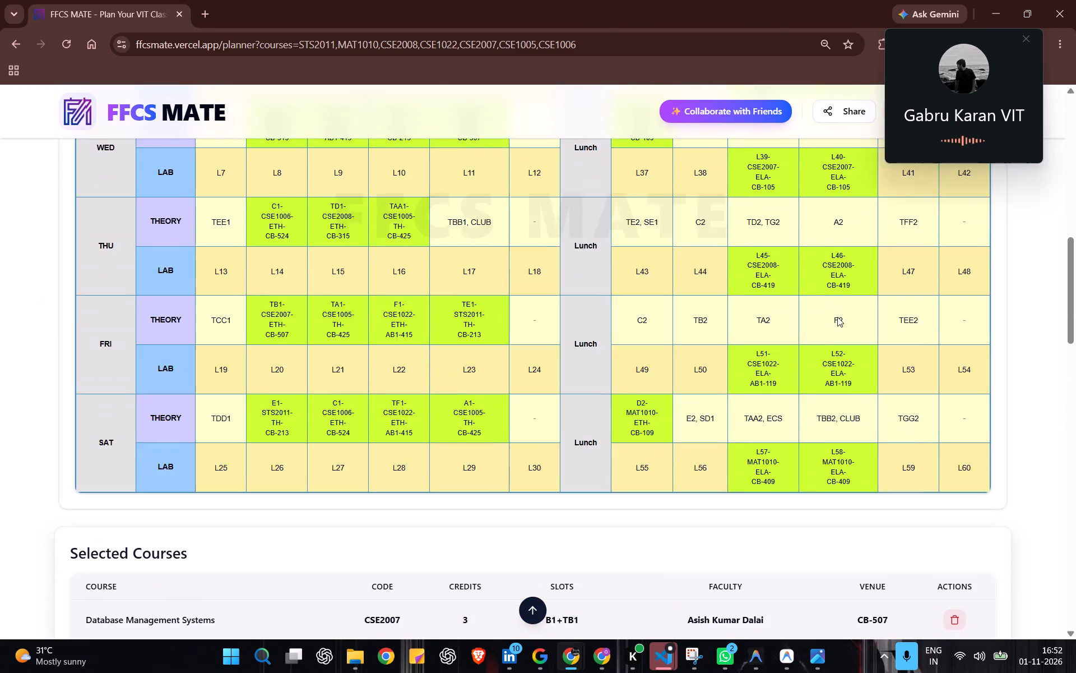
pyautogui.scroll(3, 837, 317)
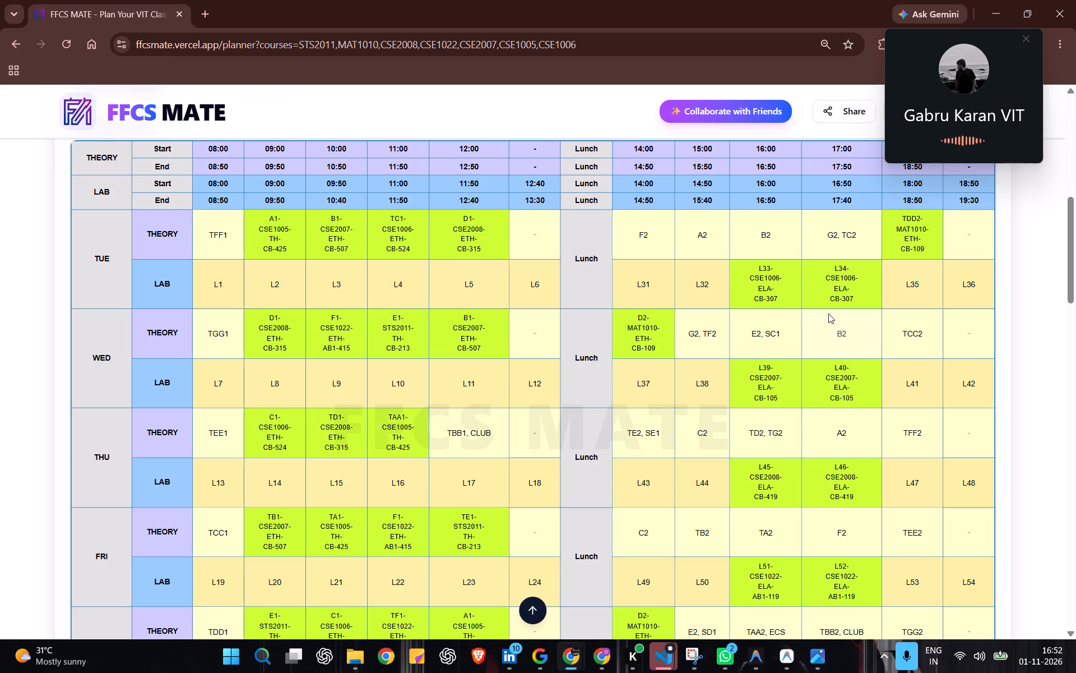
pyautogui.scroll(1, 828, 314)
pyautogui.scroll(-6, 828, 314)
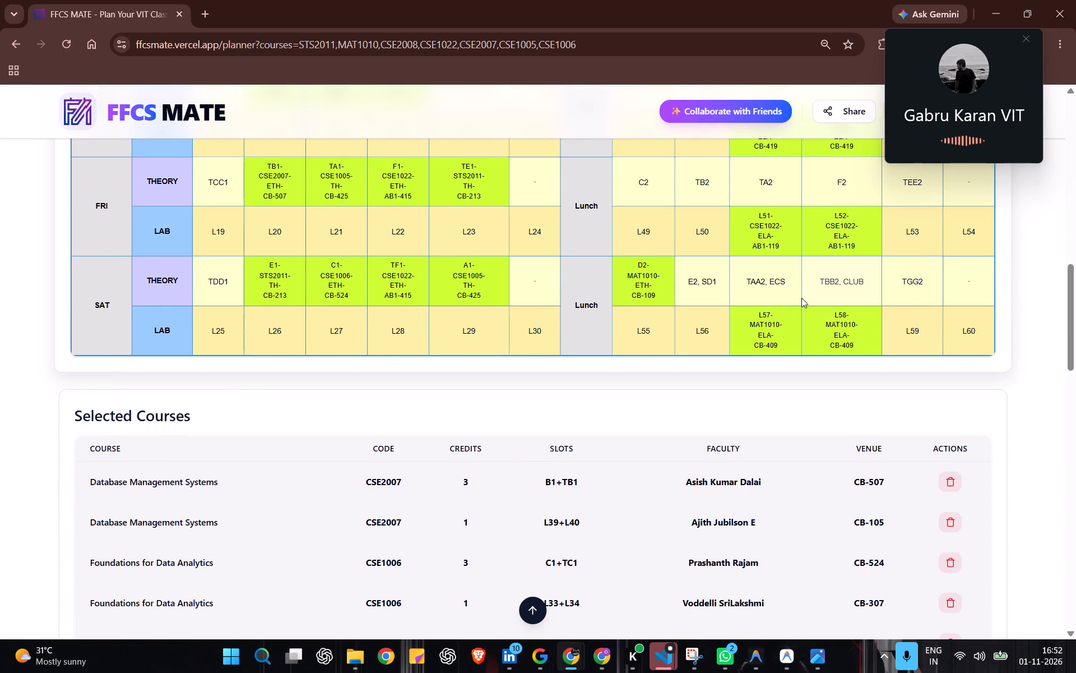
pyautogui.scroll(4, 803, 299)
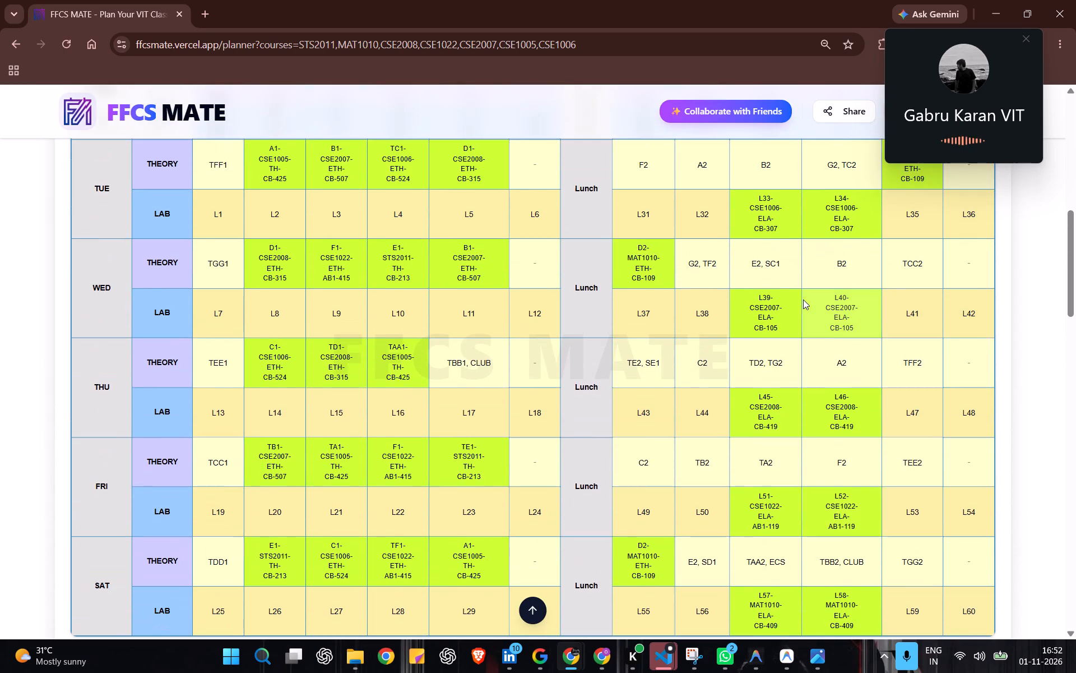
pyautogui.scroll(2, 803, 299)
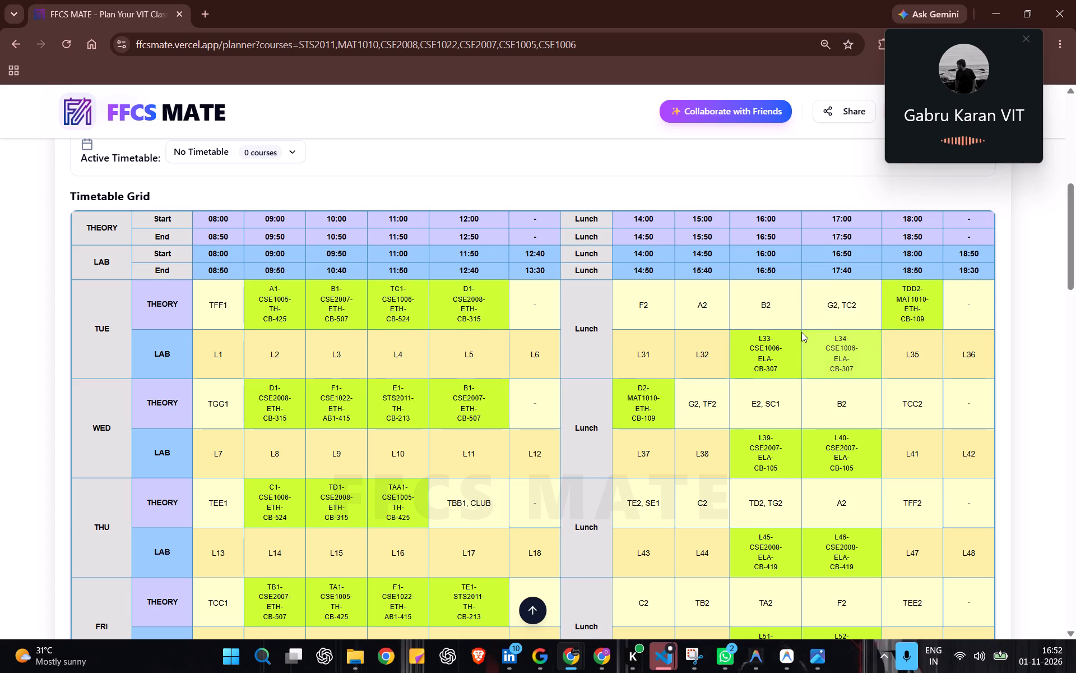
pyautogui.scroll(-5, 801, 332)
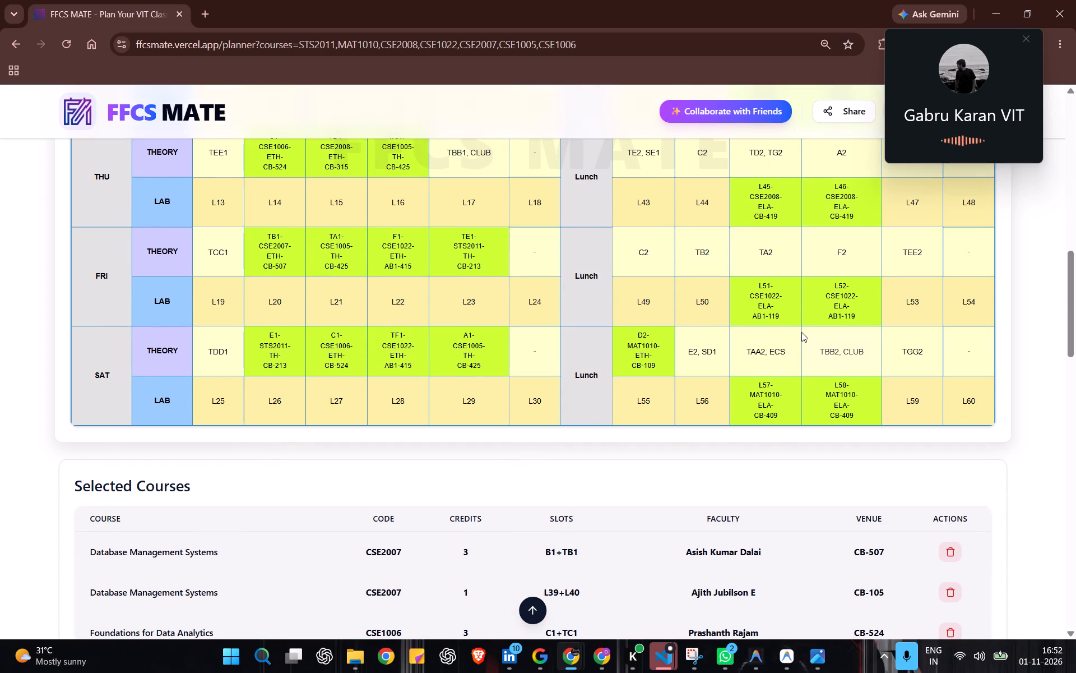
pyautogui.scroll(5, 794, 353)
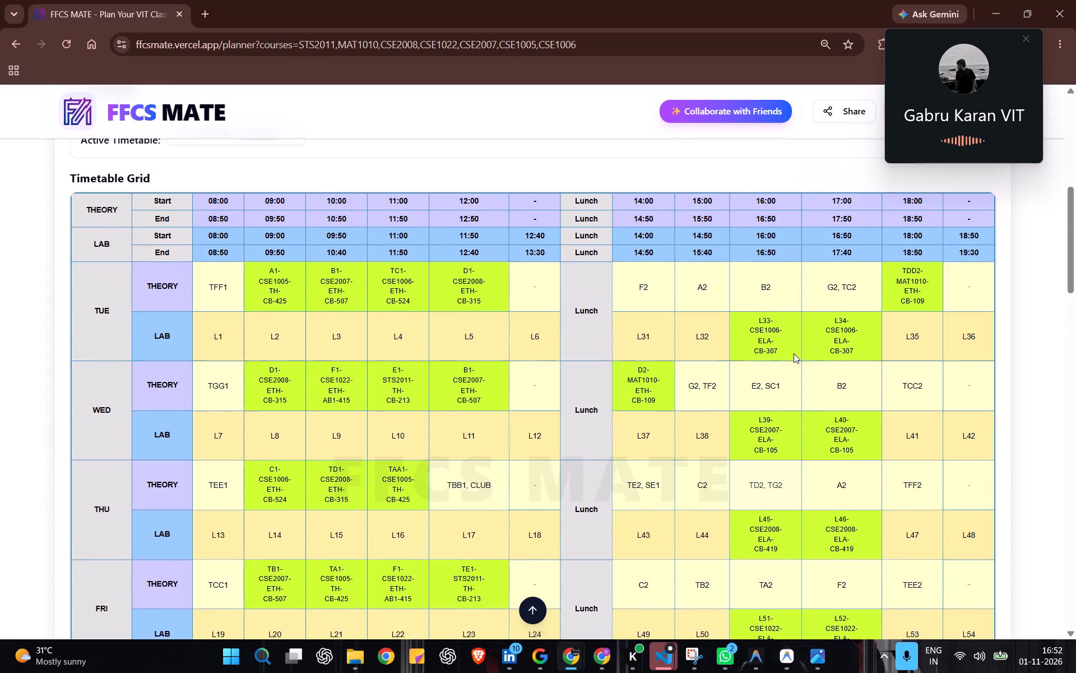
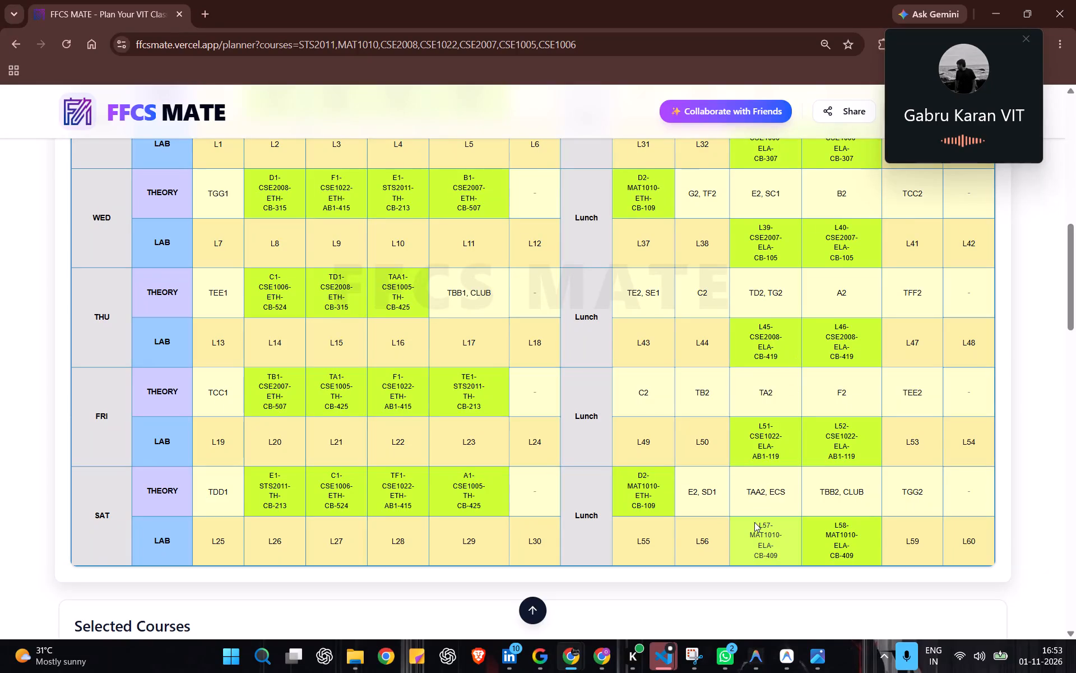
# Examine the Tuesday-to-Saturday timetable grid, comparing the evening lab slots with the free early-afternoon periods.
pyautogui.scroll(2, 780, 399)
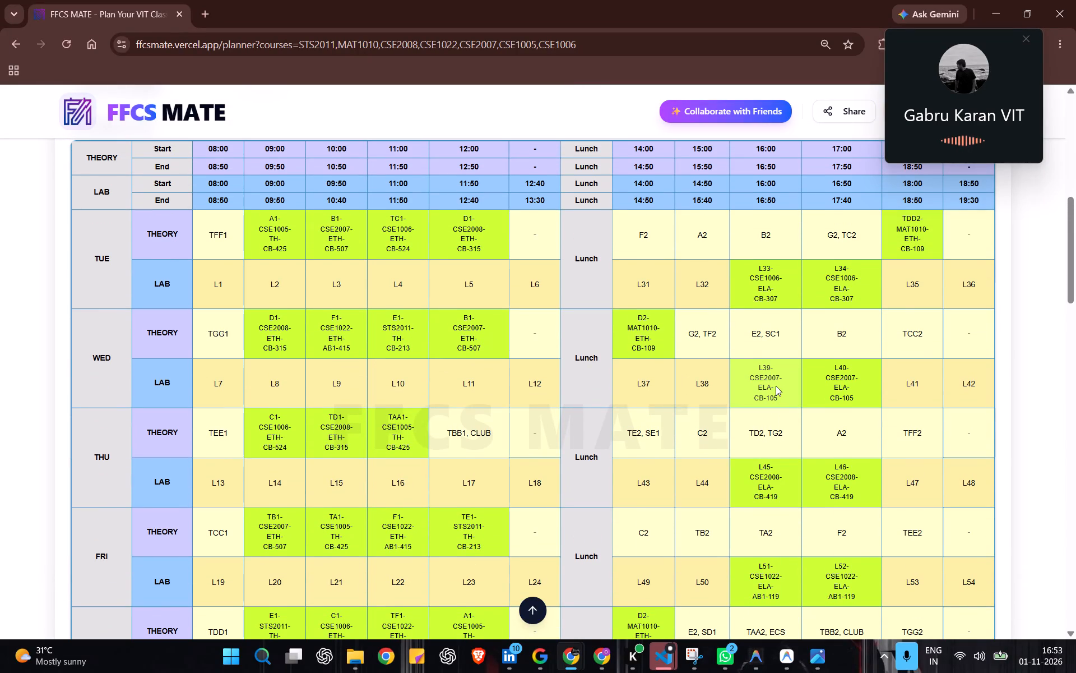
pyautogui.scroll(-1, 781, 432)
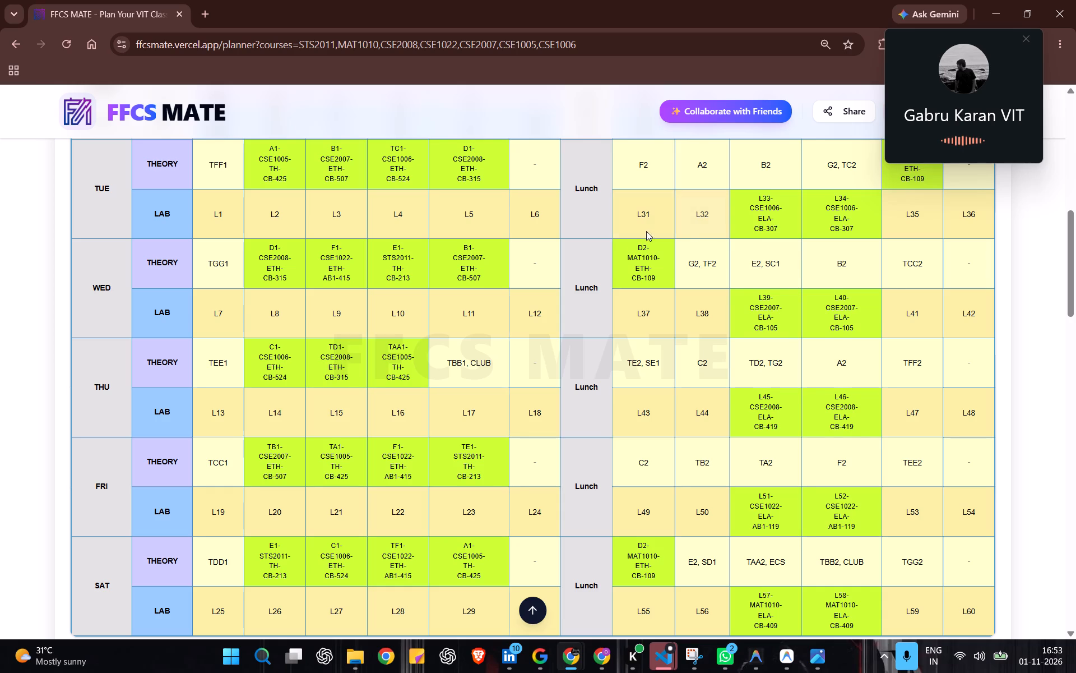
pyautogui.scroll(-3, 733, 580)
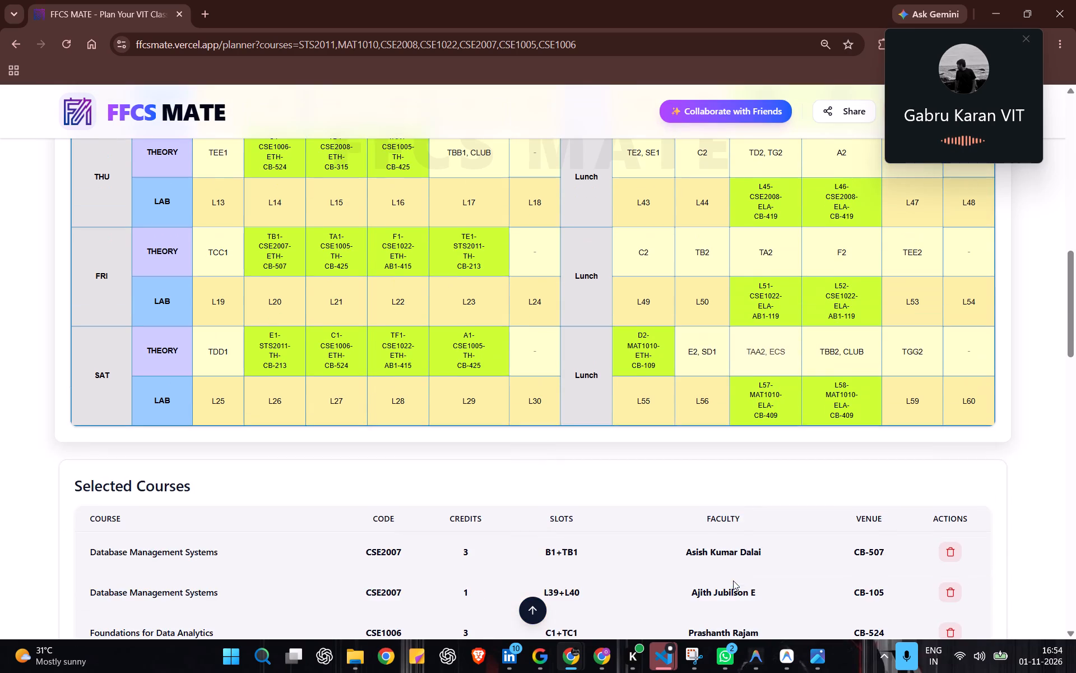
pyautogui.scroll(2, 733, 580)
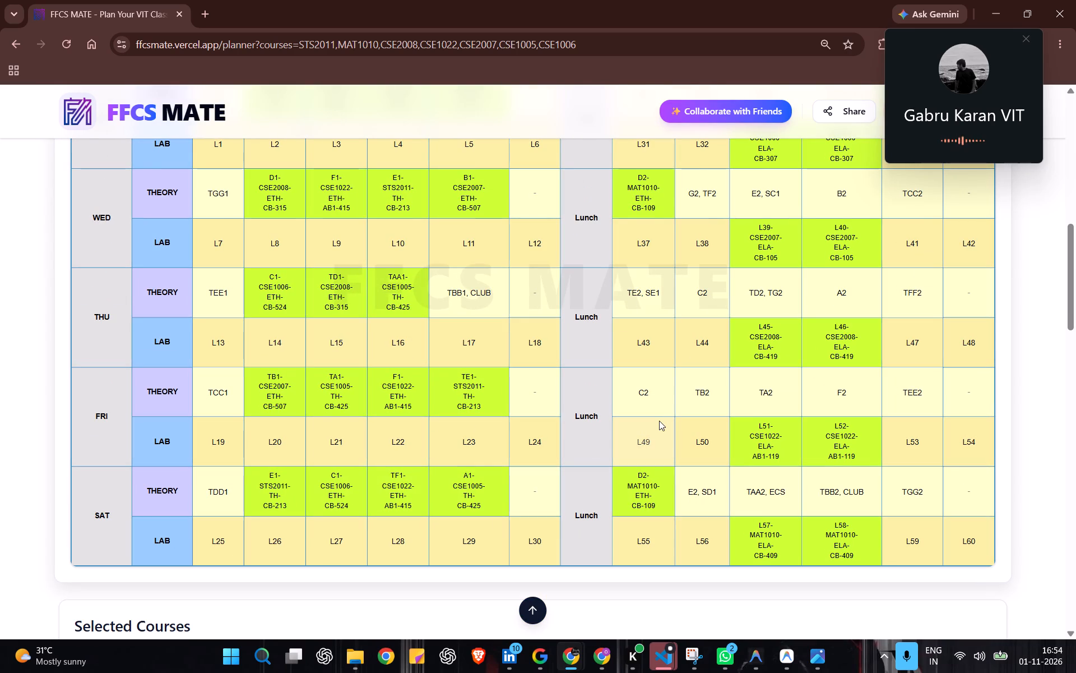
pyautogui.scroll(3, 646, 496)
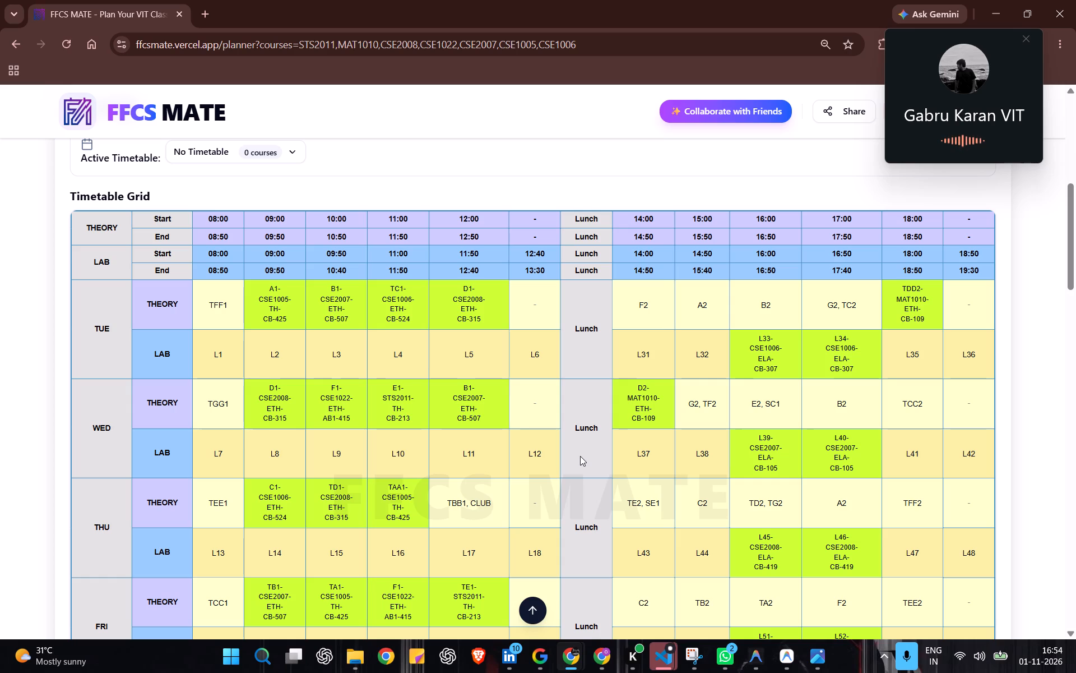
pyautogui.scroll(-1, 637, 435)
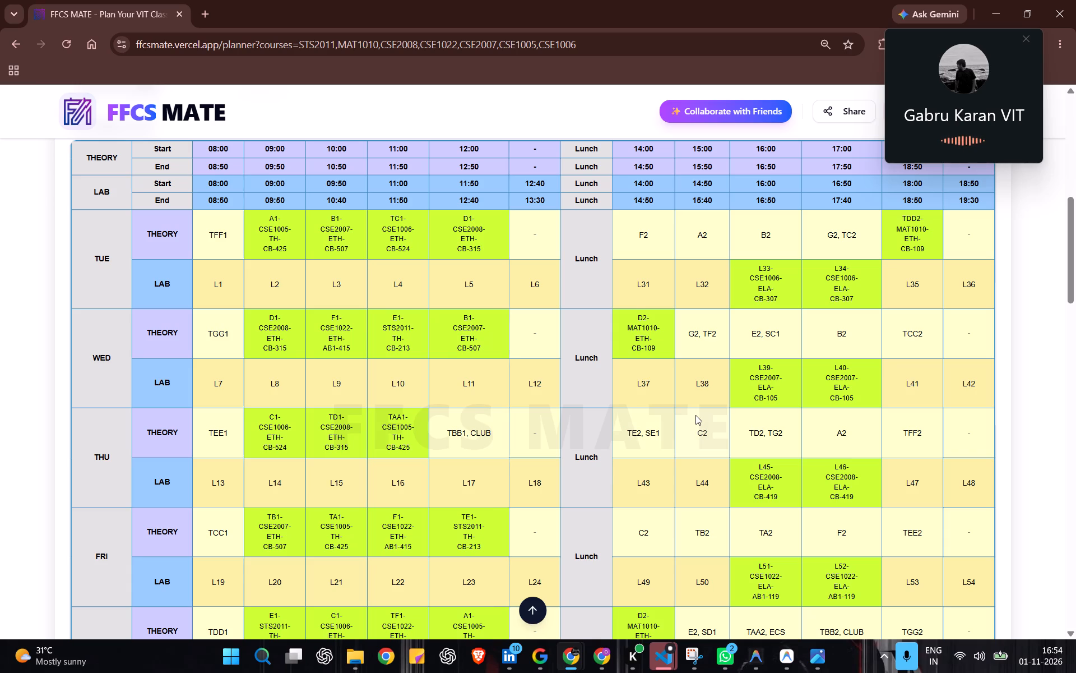
pyautogui.scroll(1, 695, 415)
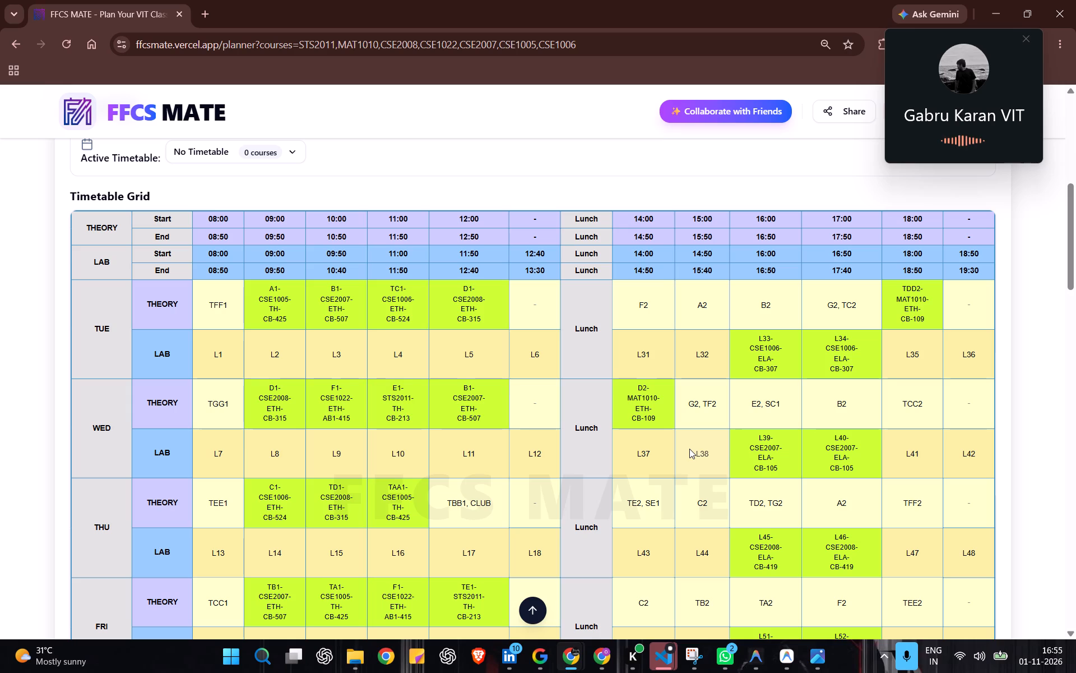
pyautogui.scroll(3, 727, 441)
pyautogui.scroll(-4, 727, 441)
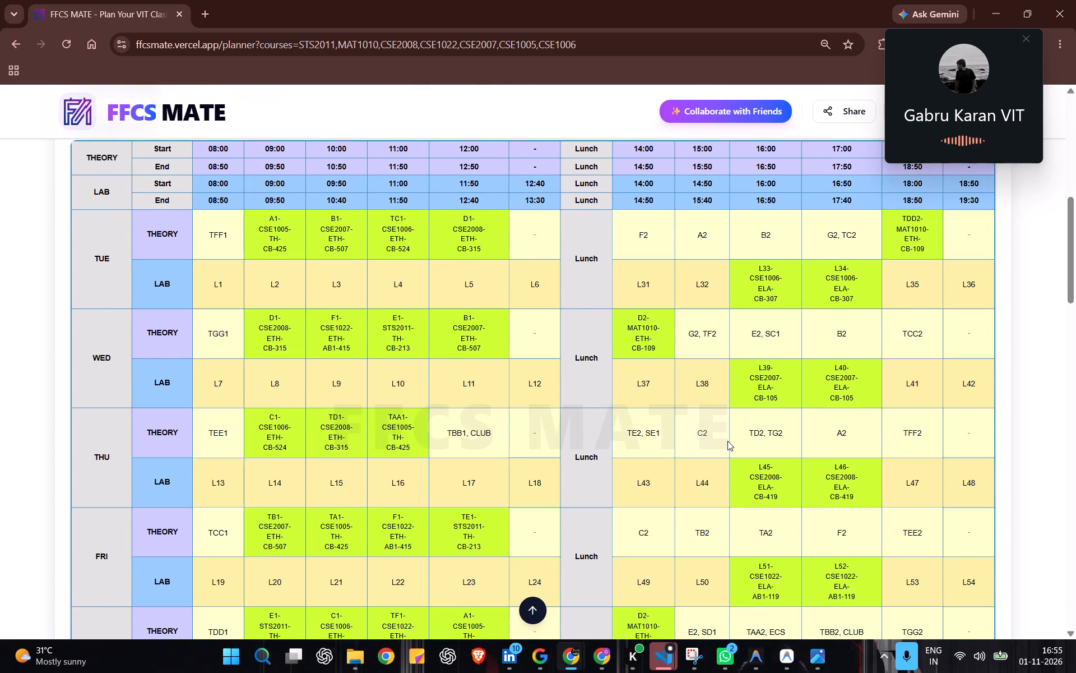
# Change the MAT1010 Probability and Statistics lab to the L31+L32 slot at venue CB-102.
pyautogui.scroll(15, 727, 441)
pyautogui.scroll(2, 559, 375)
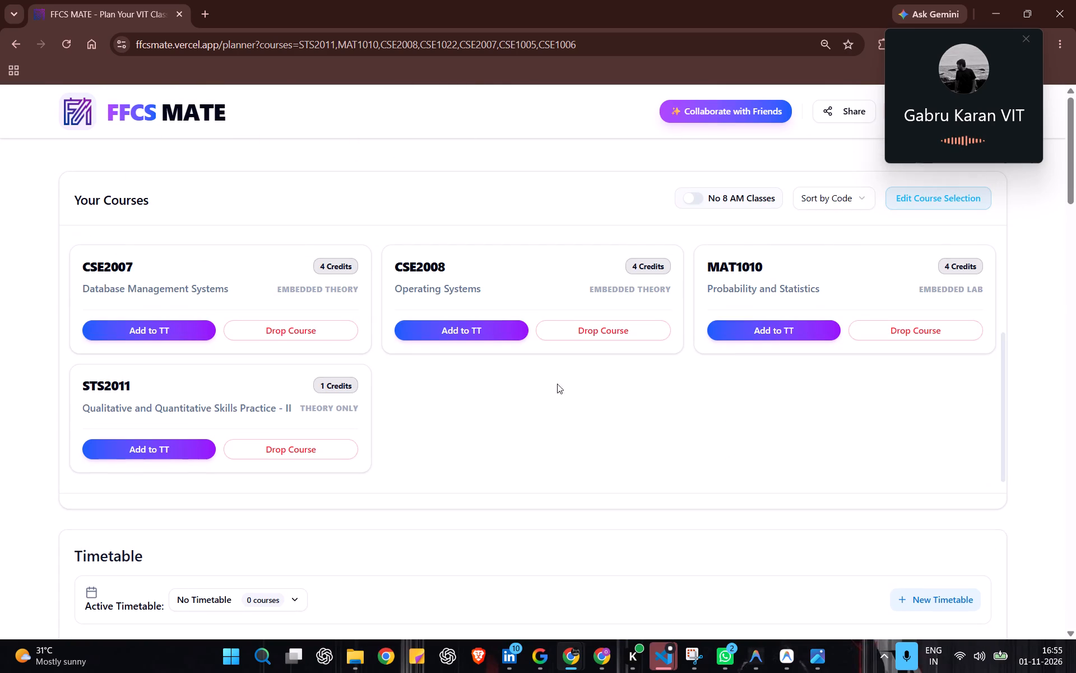
pyautogui.scroll(3, 557, 384)
pyautogui.scroll(-4, 727, 473)
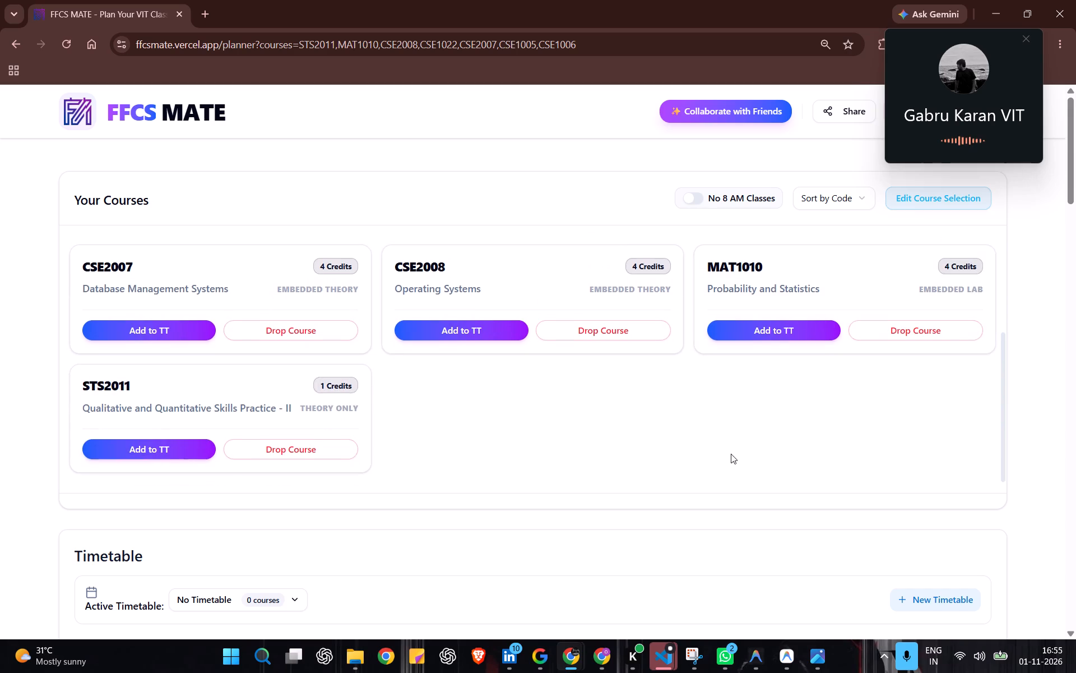
pyautogui.scroll(-4, 731, 450)
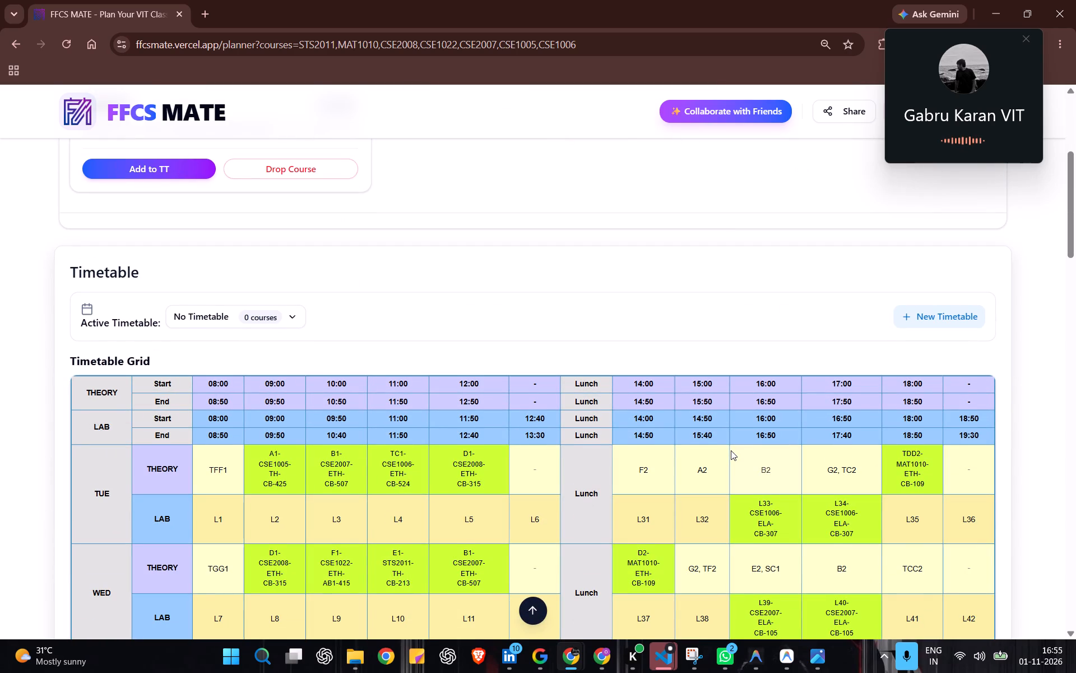
pyautogui.scroll(4, 731, 450)
pyautogui.click(769, 336)
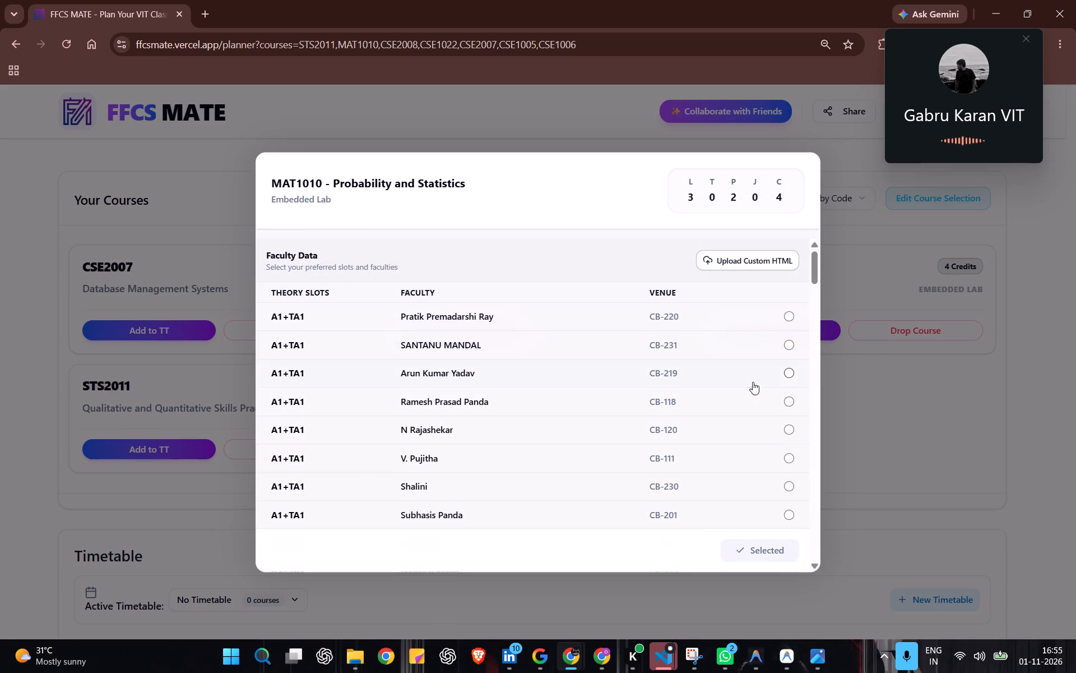
pyautogui.scroll(-9, 657, 478)
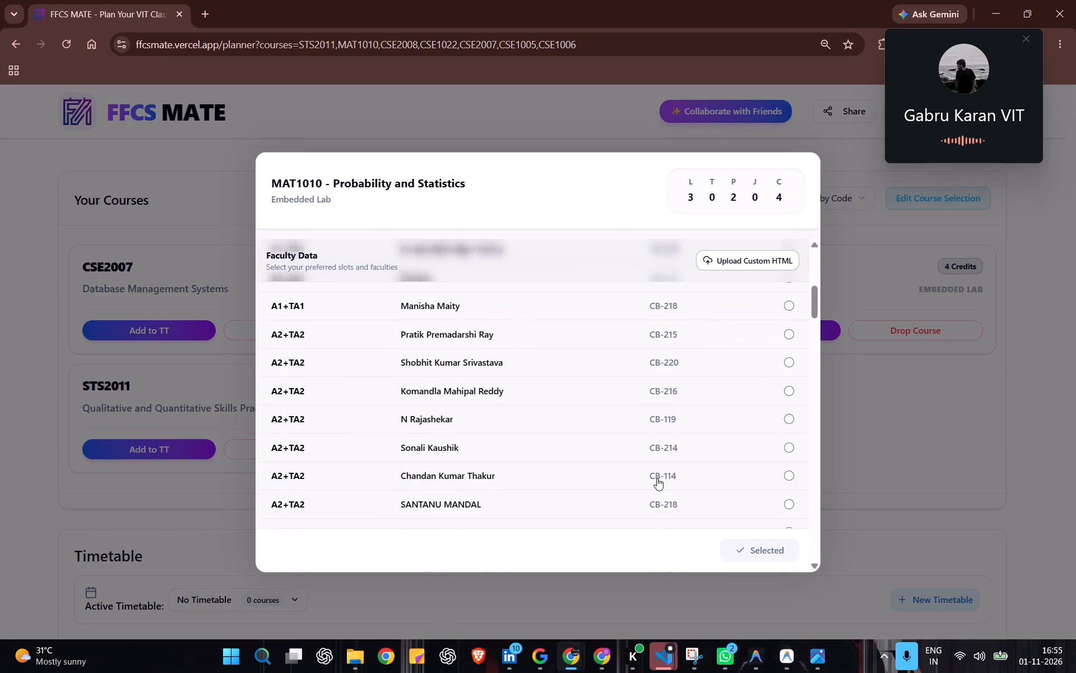
pyautogui.scroll(-16, 657, 478)
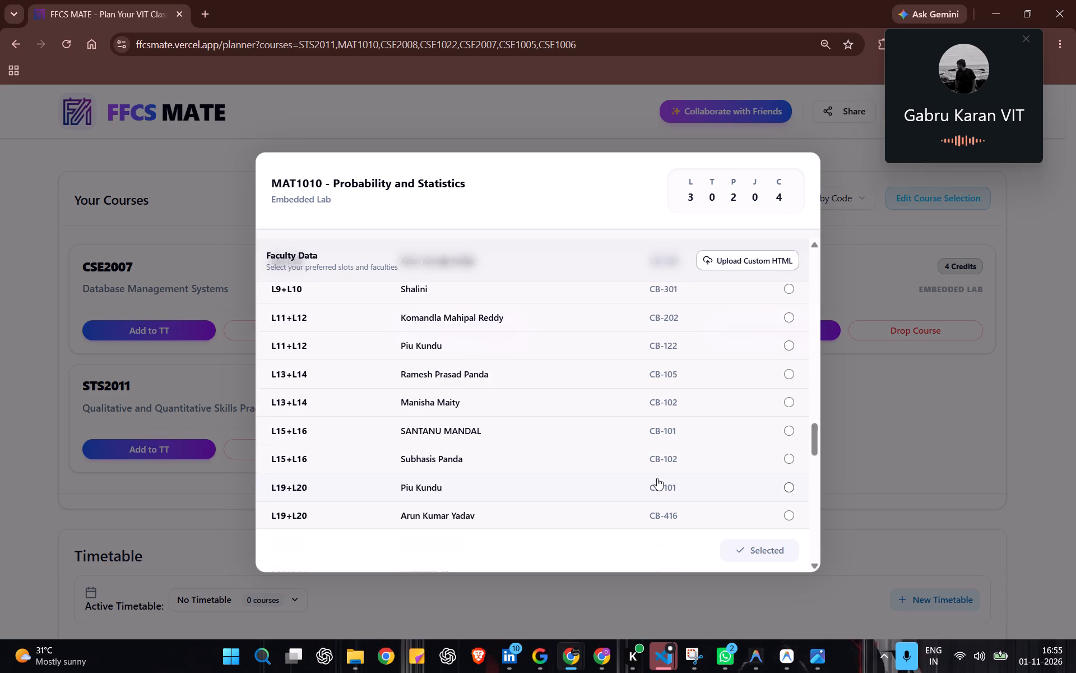
pyautogui.scroll(-1, 657, 478)
# Change the MAT1010 Probability and Statistics lab to the L31+L32 slot at venue CB-102.
pyautogui.scroll(-5, 657, 478)
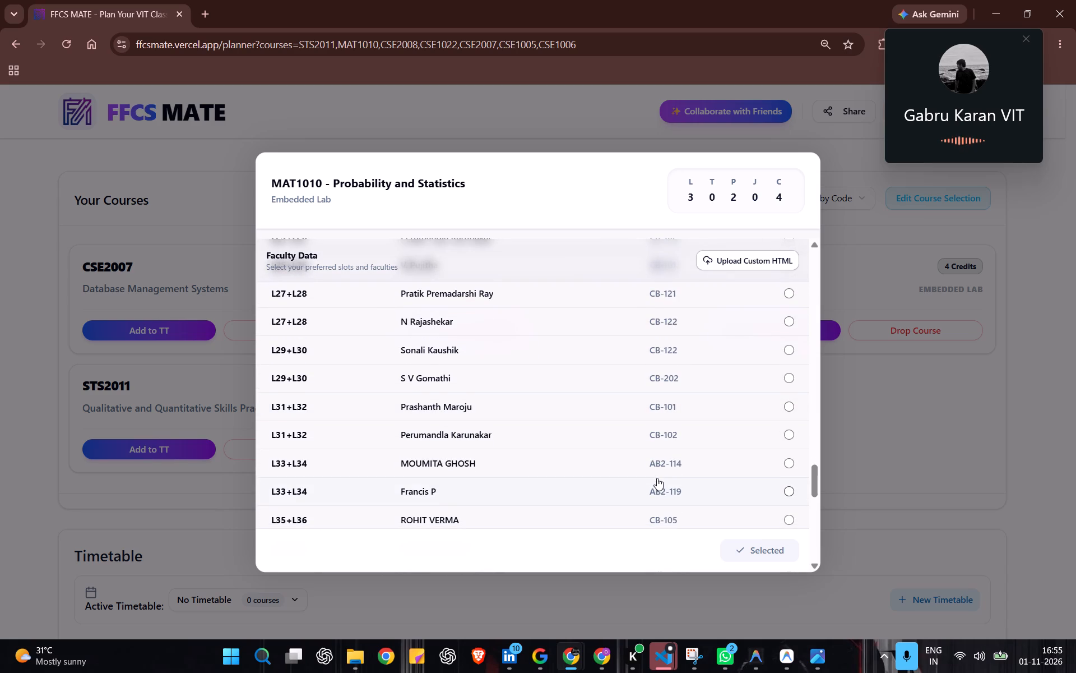
pyautogui.click(789, 432)
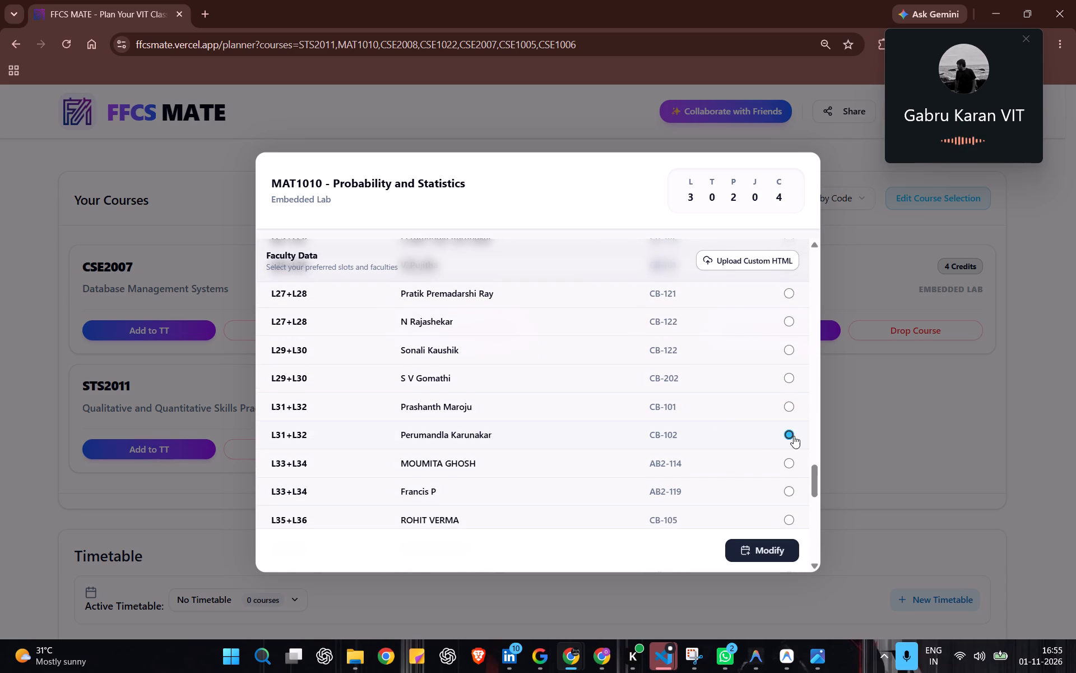
pyautogui.click(764, 549)
# Dismiss the incoming chat notifications and examine the Tuesday-to-Friday timetable grid, focusing on the afternoon lab slots.
pyautogui.scroll(-5, 753, 482)
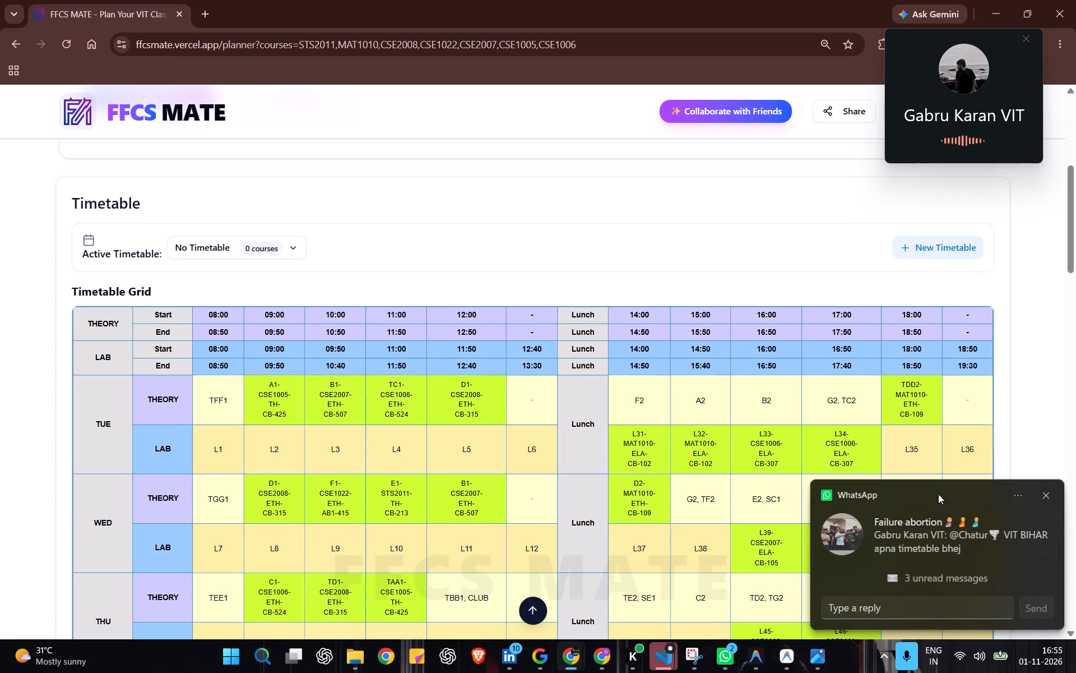
pyautogui.click(1049, 502)
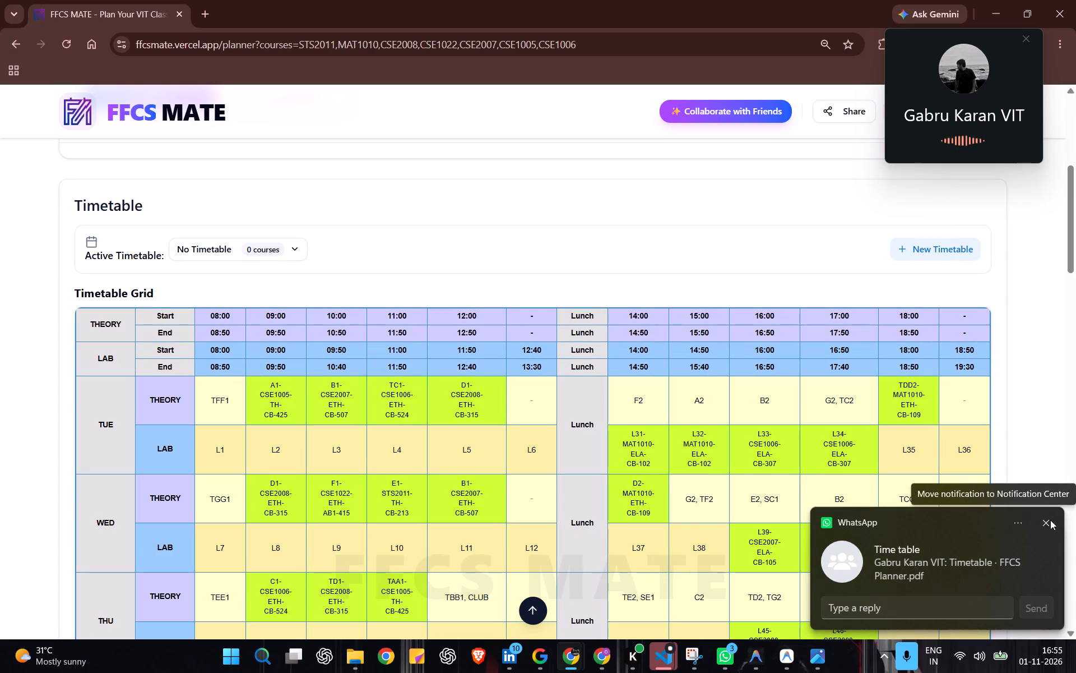
pyautogui.click(1046, 520)
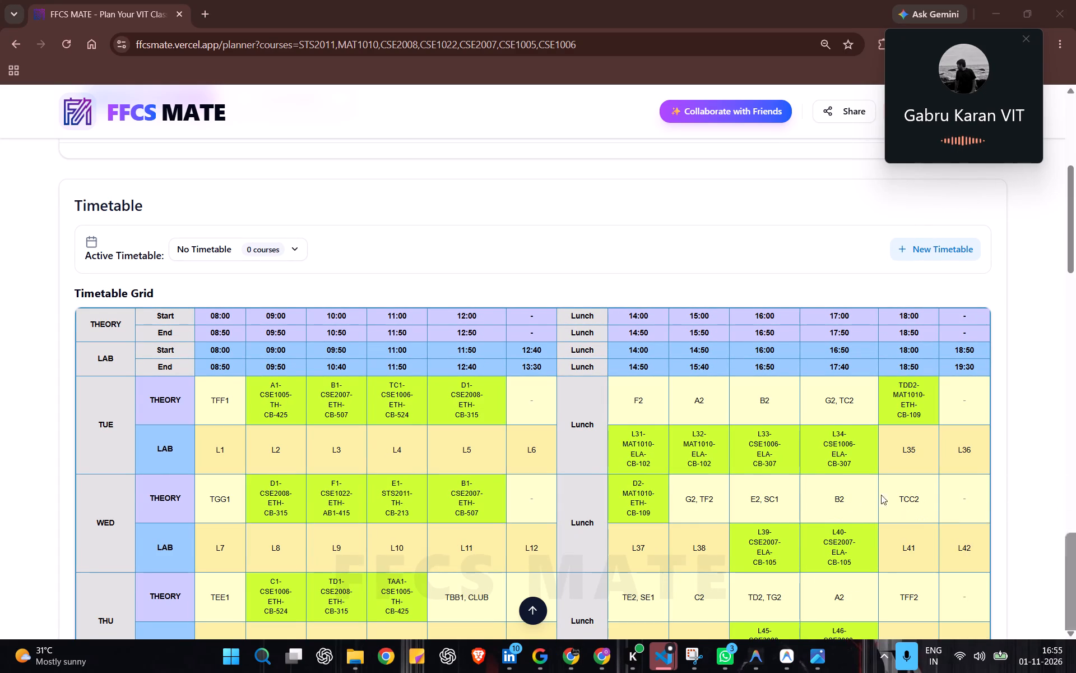
pyautogui.scroll(-1, 776, 497)
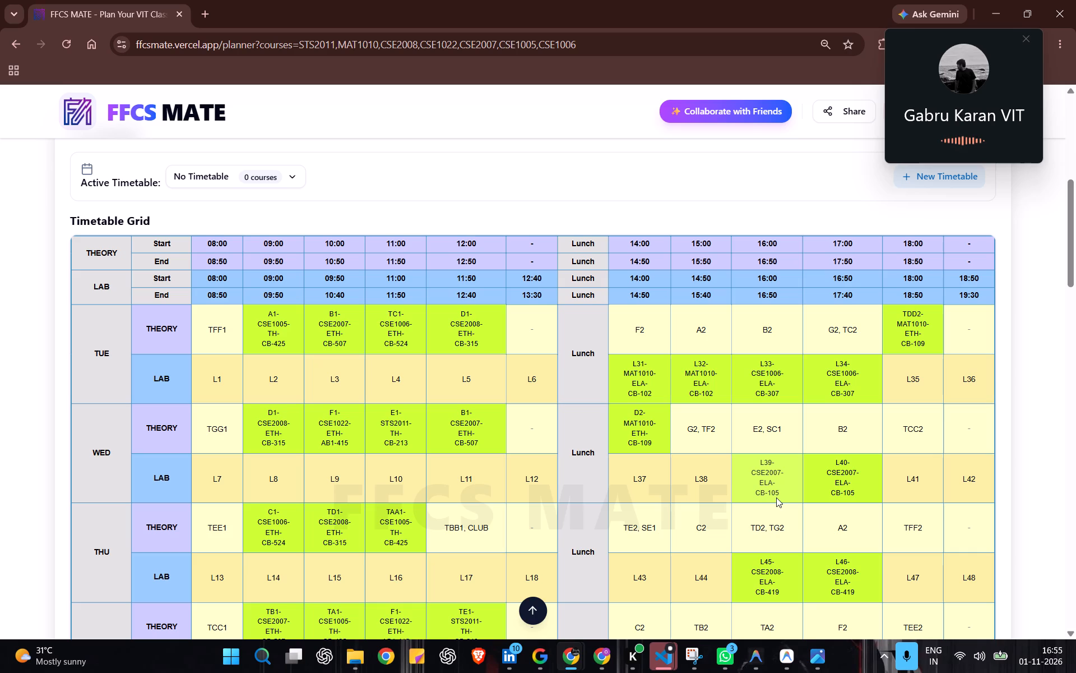
pyautogui.scroll(4, 717, 442)
pyautogui.scroll(-5, 717, 442)
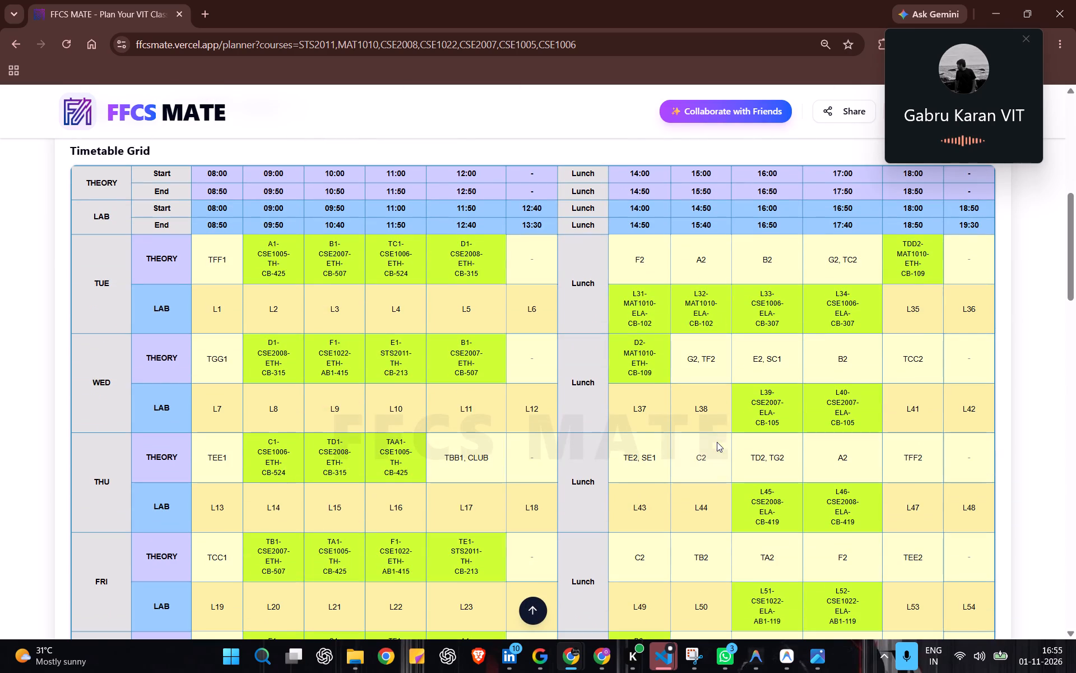
# Examine the CSE2007 Database Management Systems lab slots, faculty and venues for alternatives to L39+L40, keeping the current selection.
pyautogui.scroll(6, 731, 410)
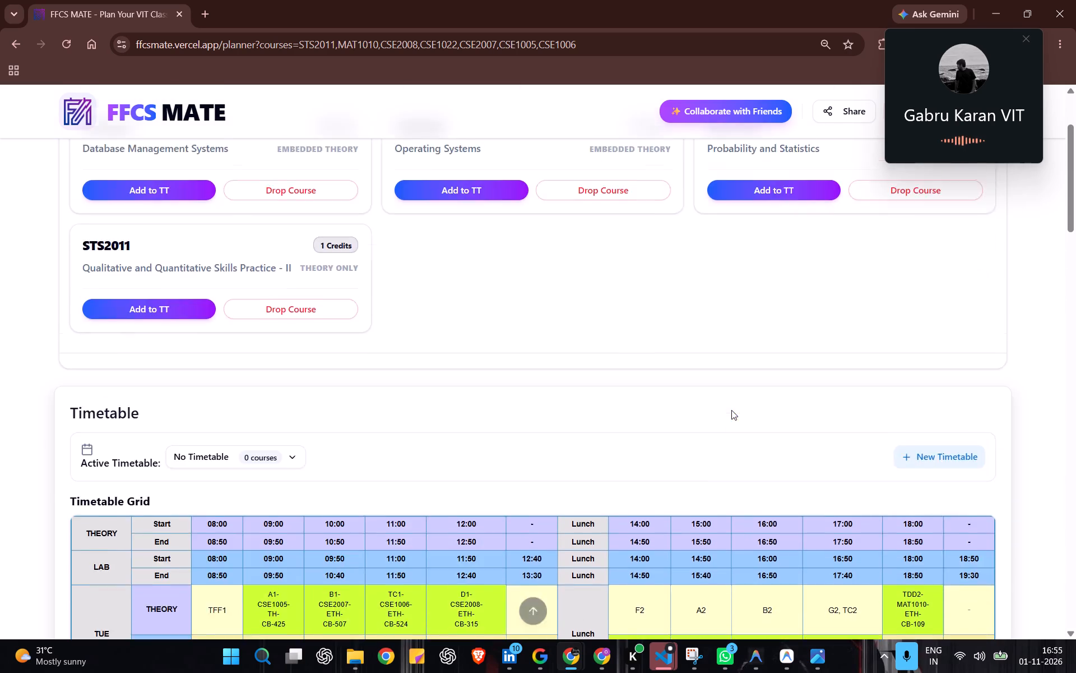
pyautogui.scroll(3, 731, 410)
pyautogui.click(167, 324)
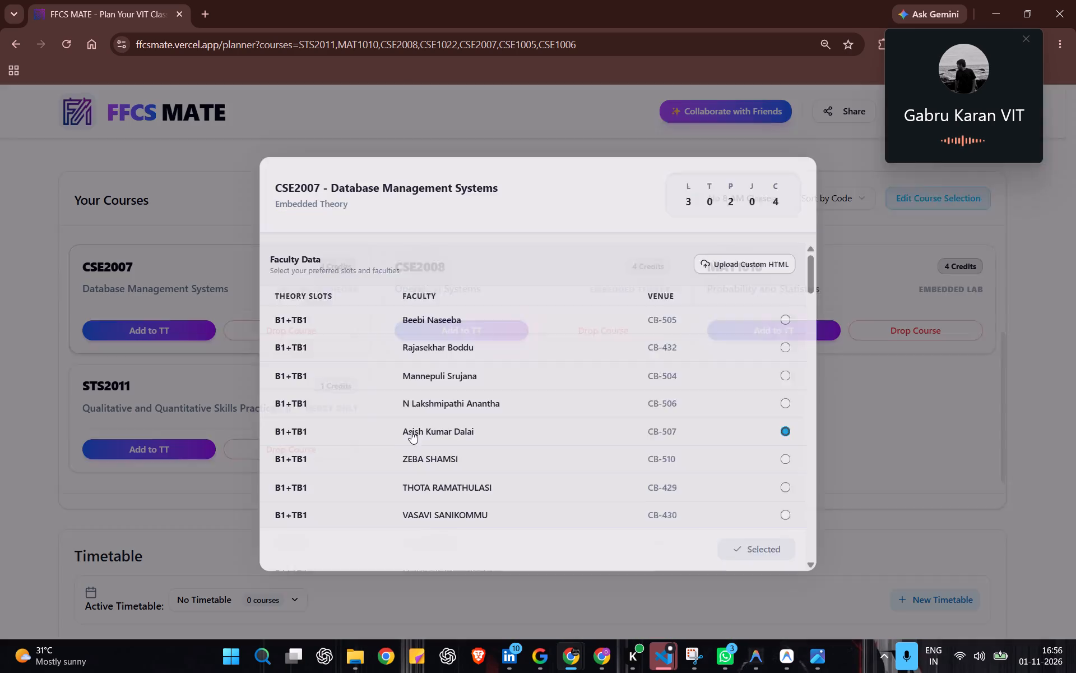
pyautogui.scroll(-19, 466, 467)
pyautogui.scroll(-5, 466, 467)
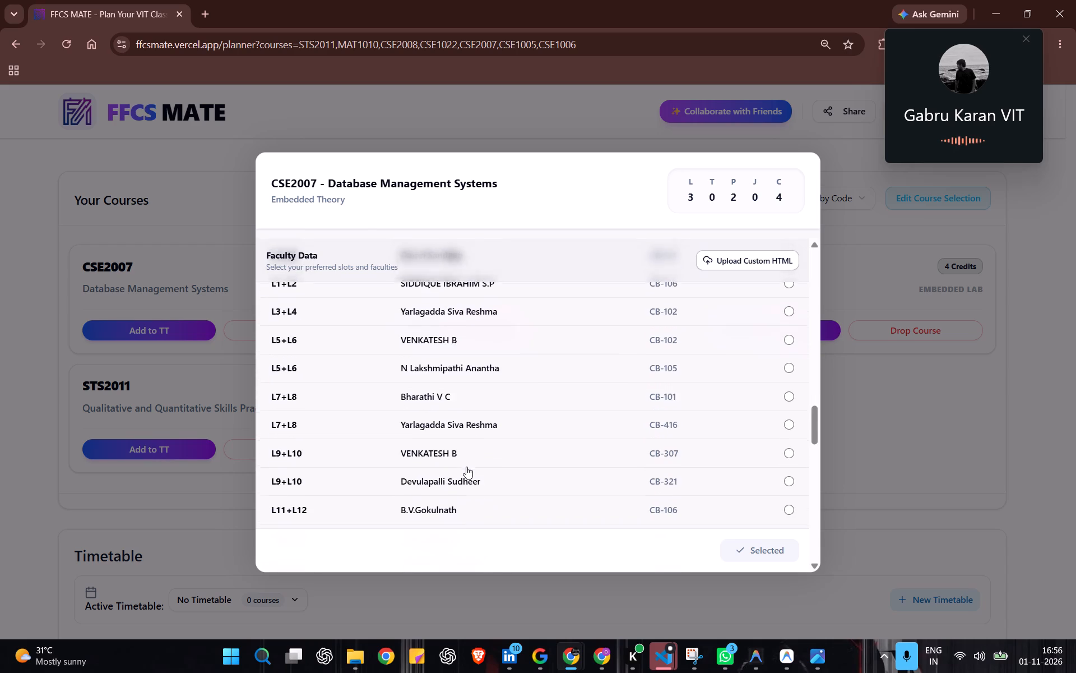
pyautogui.scroll(-3, 466, 467)
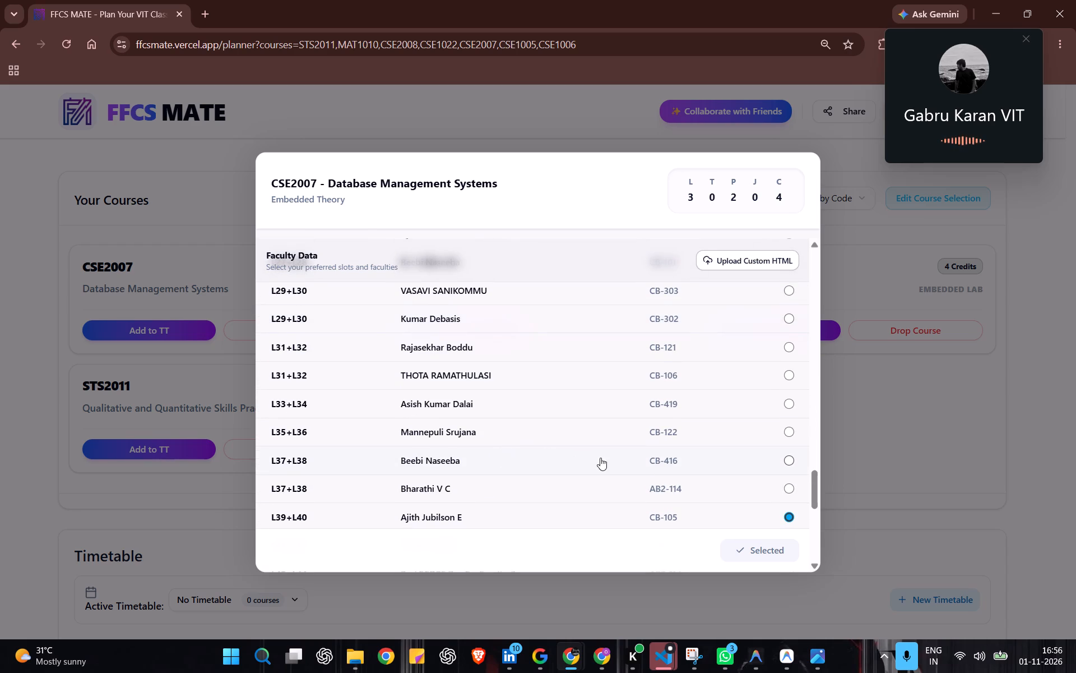
pyautogui.scroll(-3, 746, 494)
pyautogui.scroll(1, 746, 494)
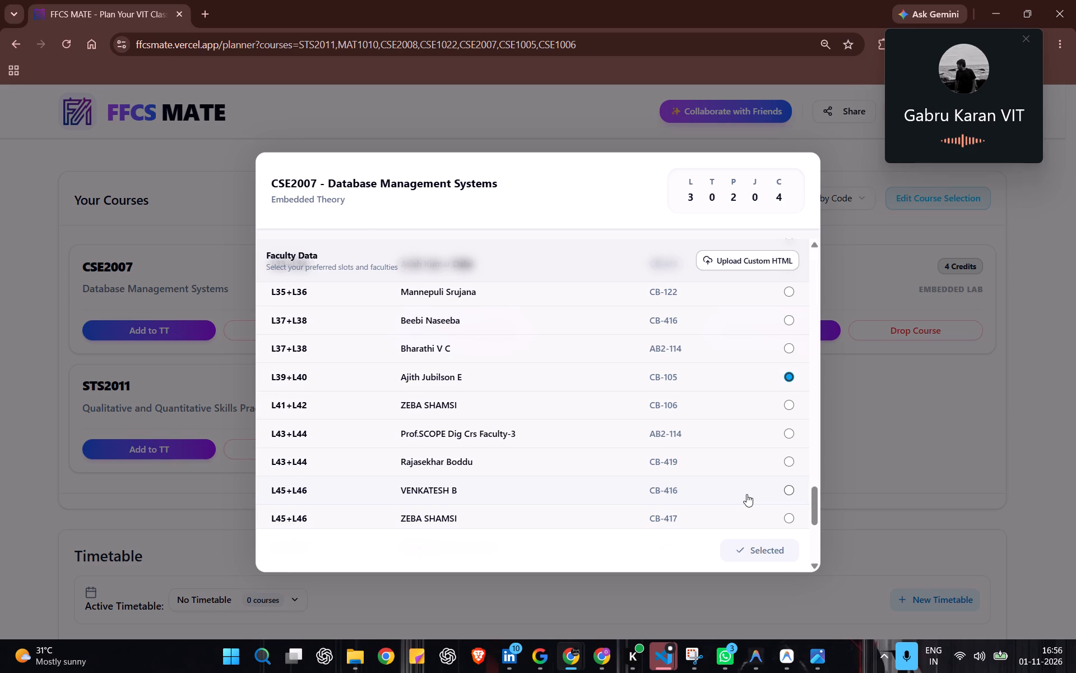
pyautogui.scroll(1, 746, 494)
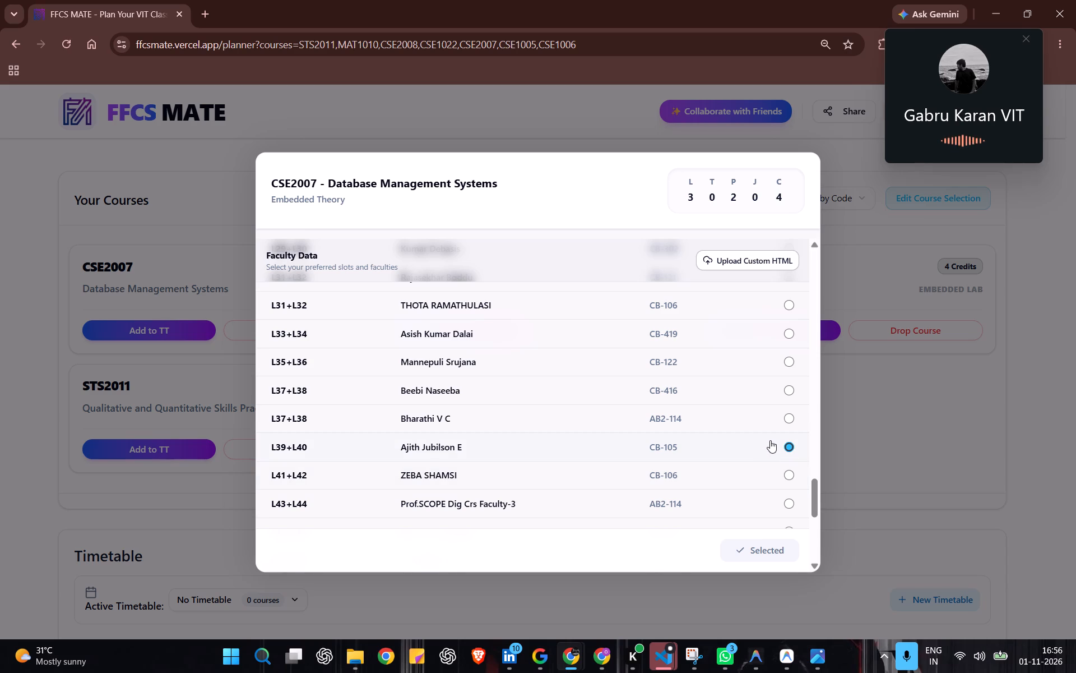
pyautogui.scroll(-14, 757, 458)
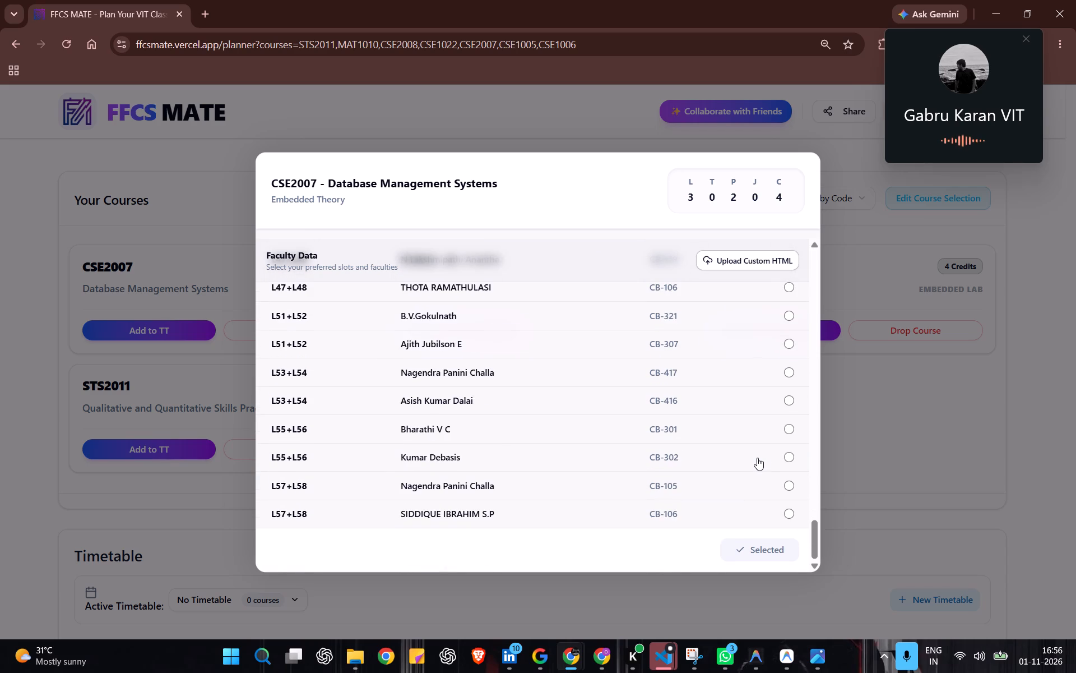
pyautogui.click(956, 422)
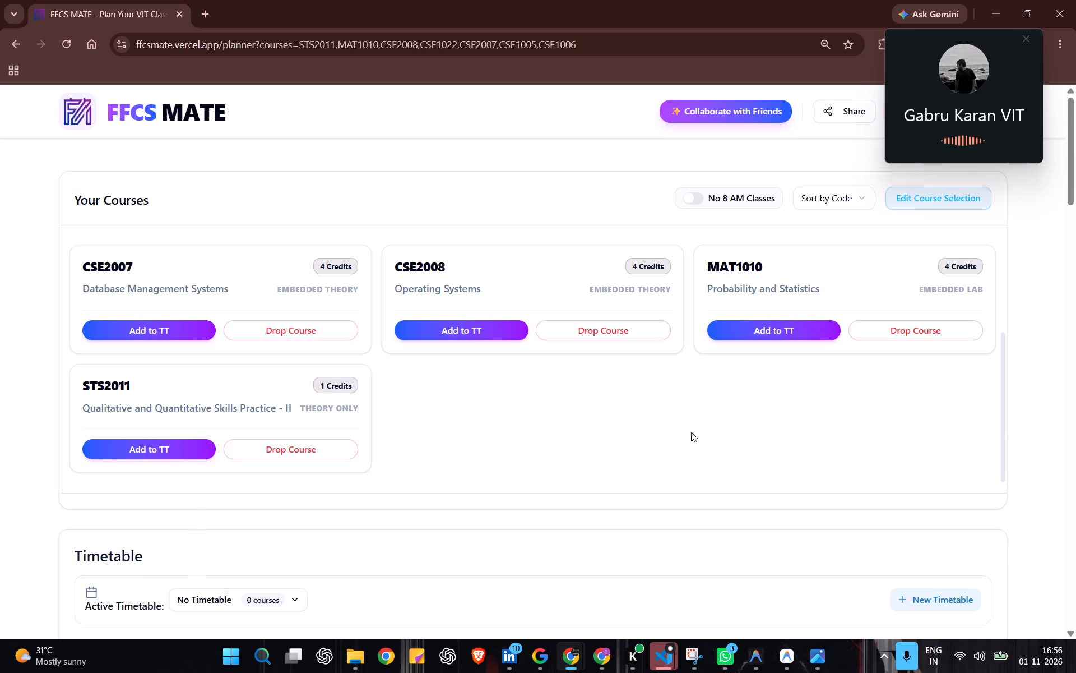
# Review the updated timetable grid from Tuesday to Saturday to find another late-afternoon lab that could be moved earlier.
pyautogui.scroll(-4, 691, 432)
pyautogui.scroll(-3, 698, 481)
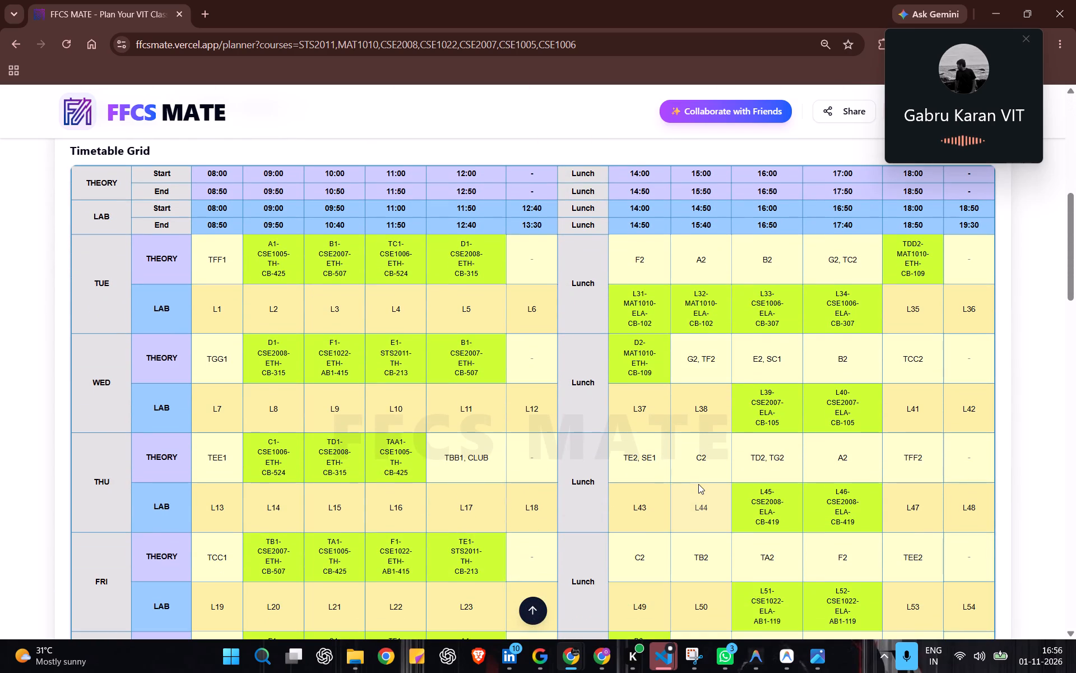
pyautogui.scroll(-2, 698, 484)
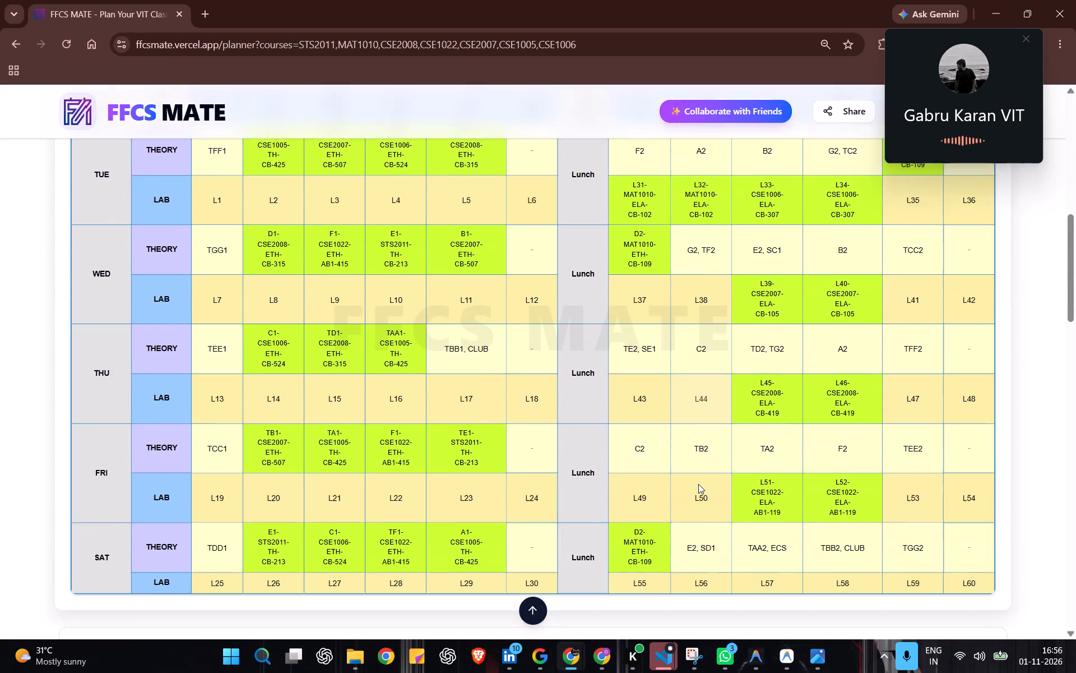
pyautogui.scroll(1, 698, 484)
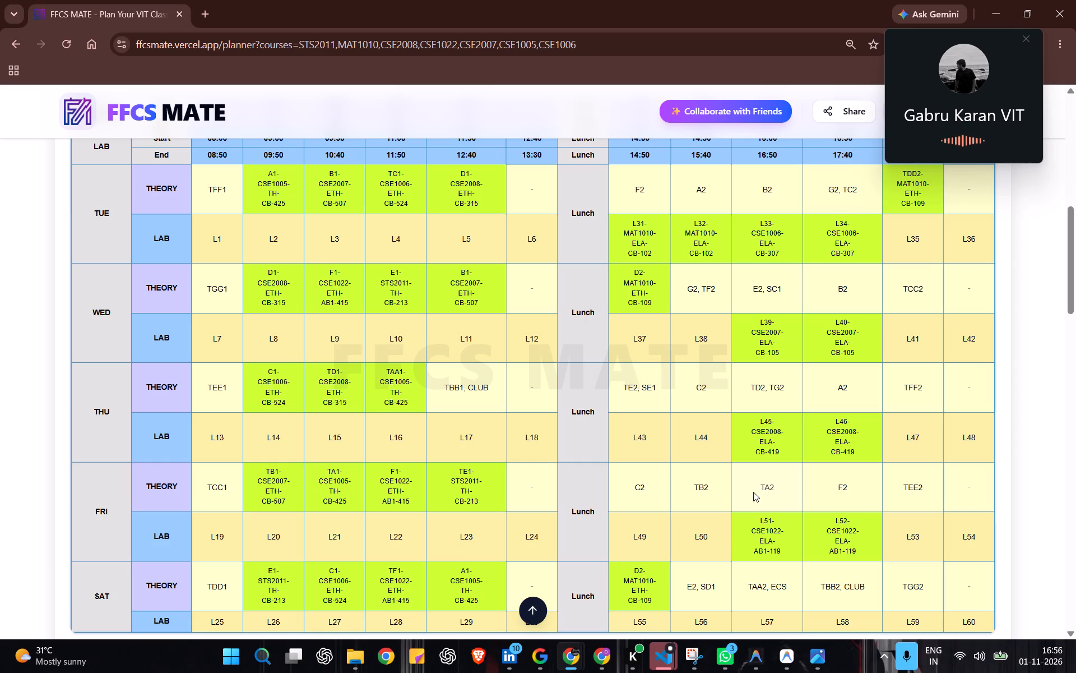
pyautogui.scroll(8, 753, 492)
pyautogui.scroll(-4, 753, 492)
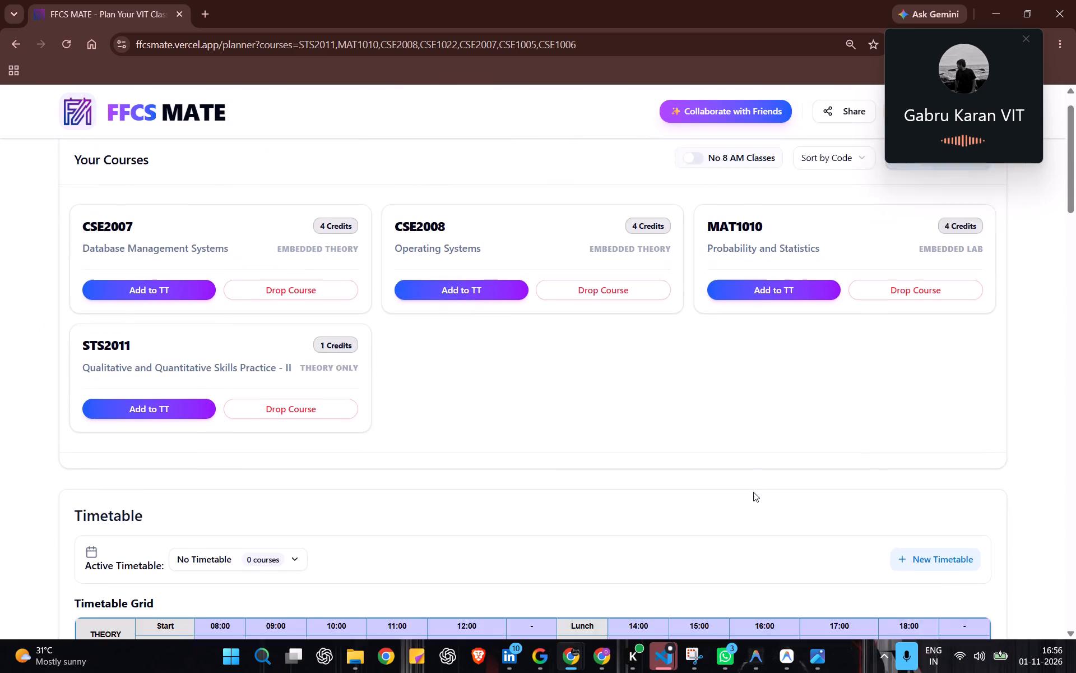
pyautogui.scroll(-4, 753, 492)
# Change the CSE2008 Operating Systems lab to the L43+L44 slot at venue CB-409.
pyautogui.scroll(7, 753, 492)
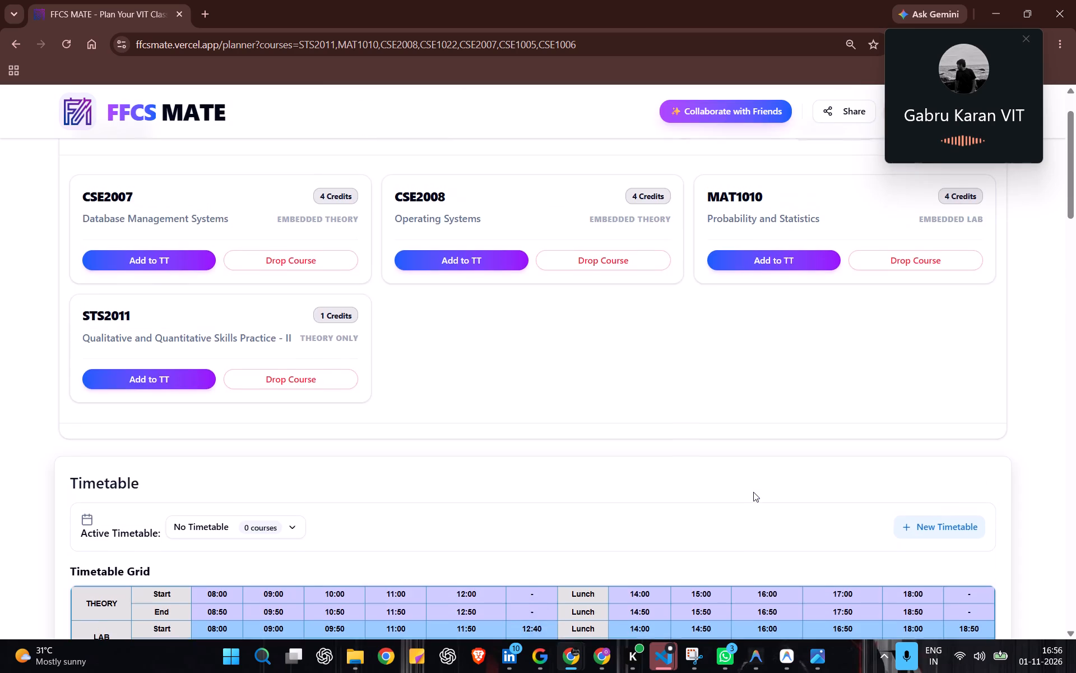
pyautogui.scroll(1, 753, 492)
pyautogui.click(486, 331)
pyautogui.scroll(-3, 449, 431)
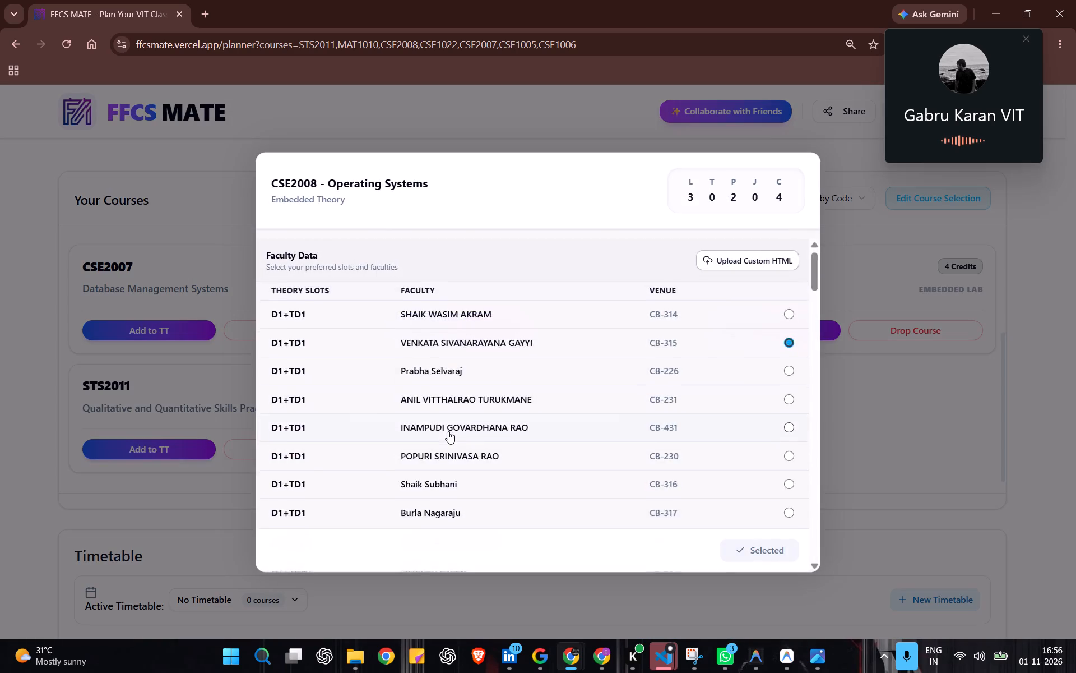
pyautogui.scroll(-19, 448, 431)
pyautogui.scroll(-5, 448, 431)
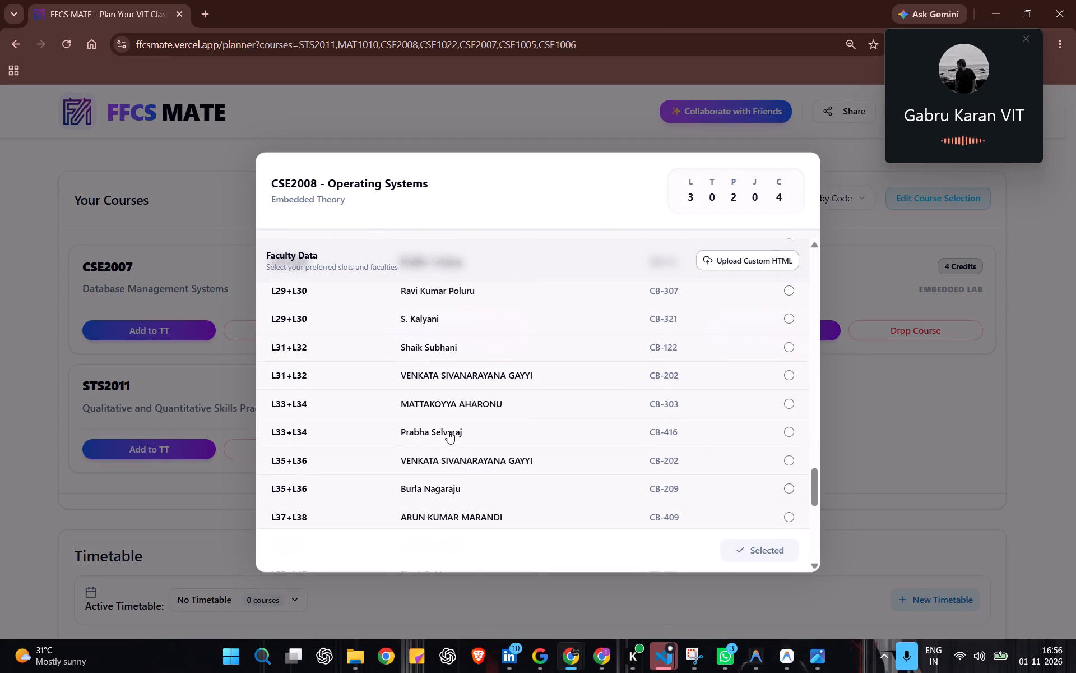
pyautogui.scroll(-4, 448, 431)
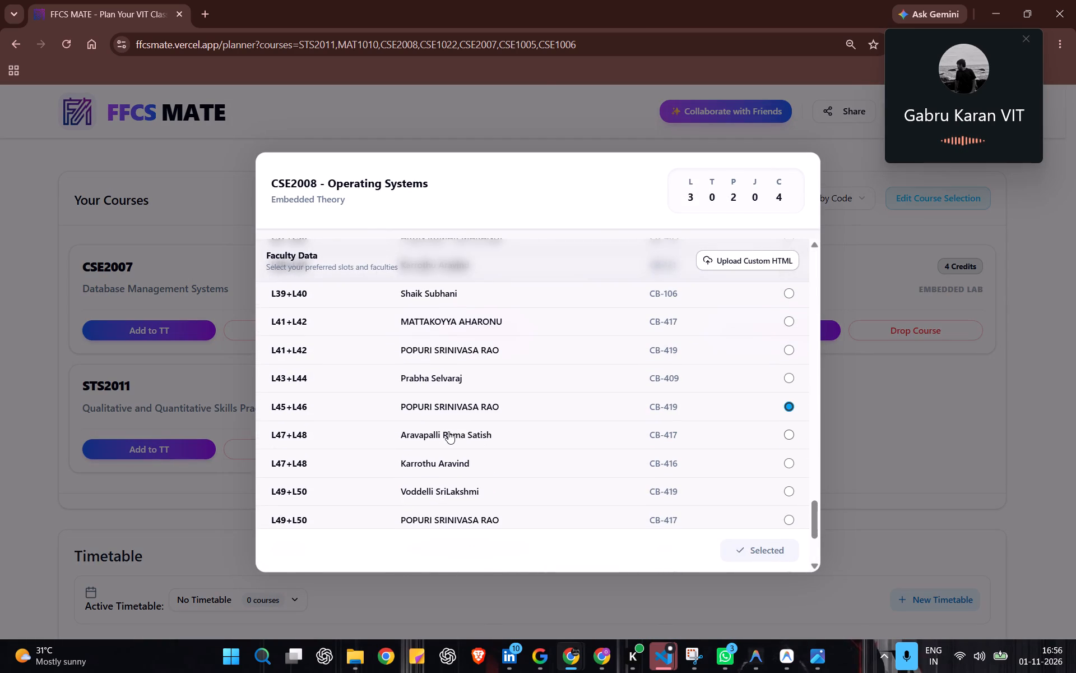
pyautogui.click(785, 372)
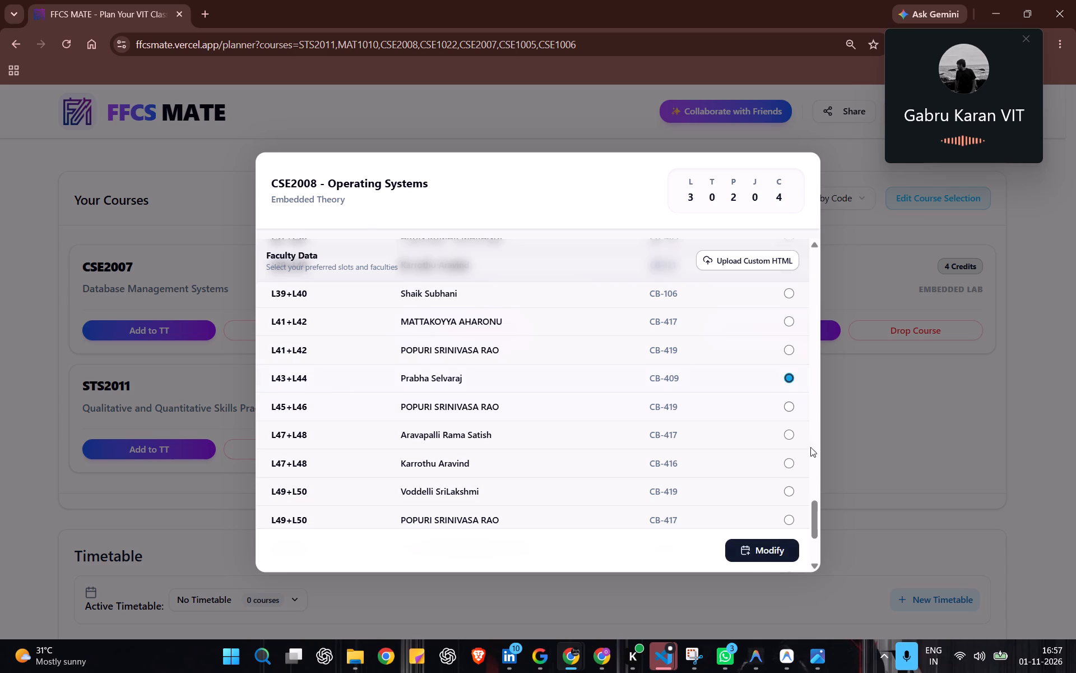
pyautogui.click(762, 557)
pyautogui.scroll(-8, 763, 548)
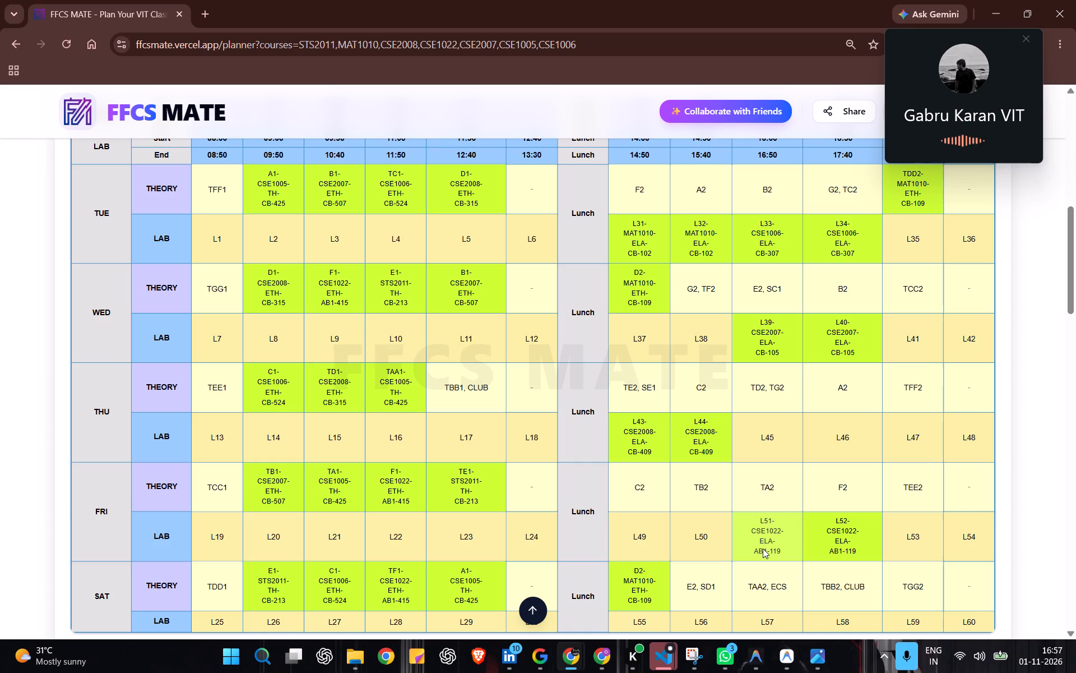
pyautogui.scroll(1, 755, 534)
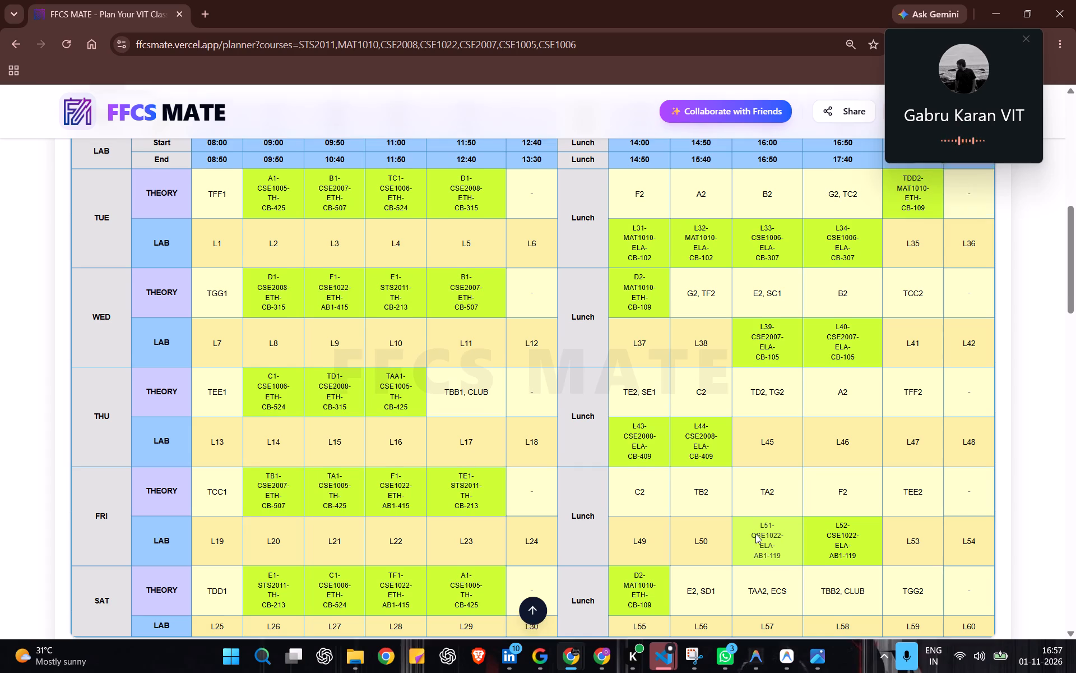
# Change the CSE1022 Introduction to Programming lab to the L49+L50 slot at venue AB1-G32.
pyautogui.scroll(6, 755, 534)
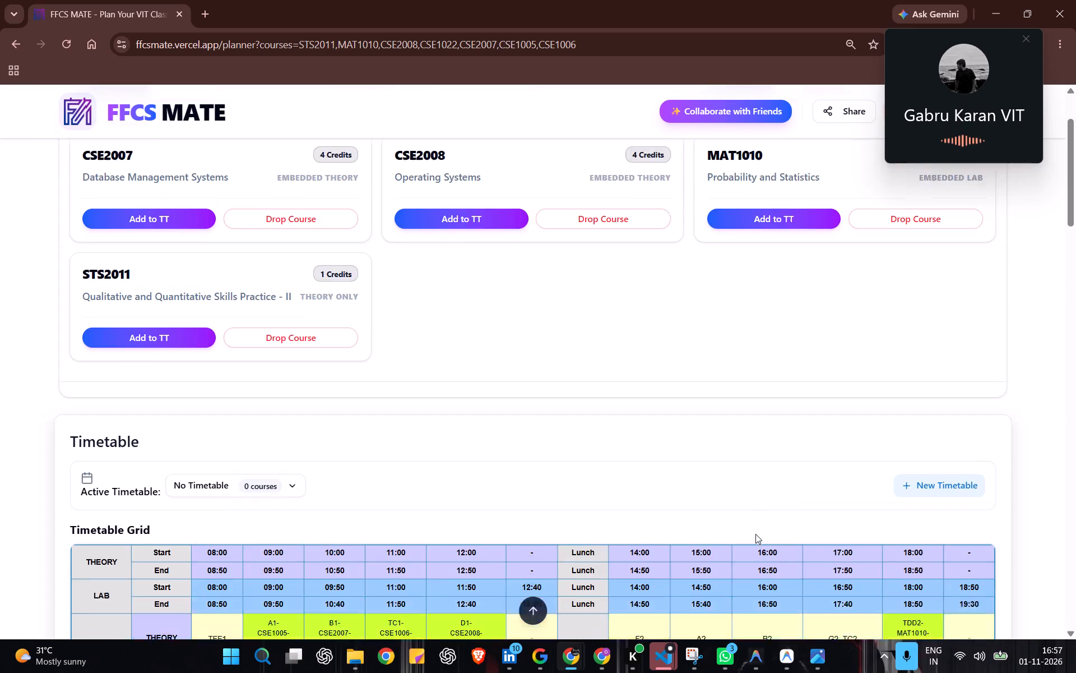
pyautogui.scroll(1, 755, 534)
pyautogui.scroll(3, 698, 512)
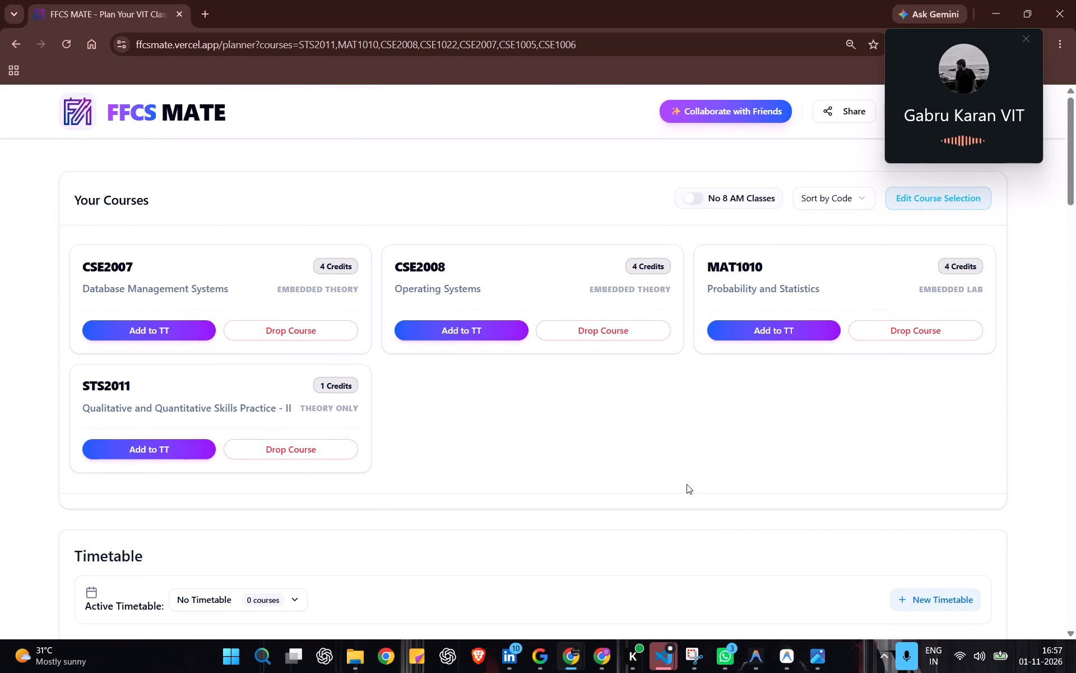
pyautogui.scroll(3, 541, 449)
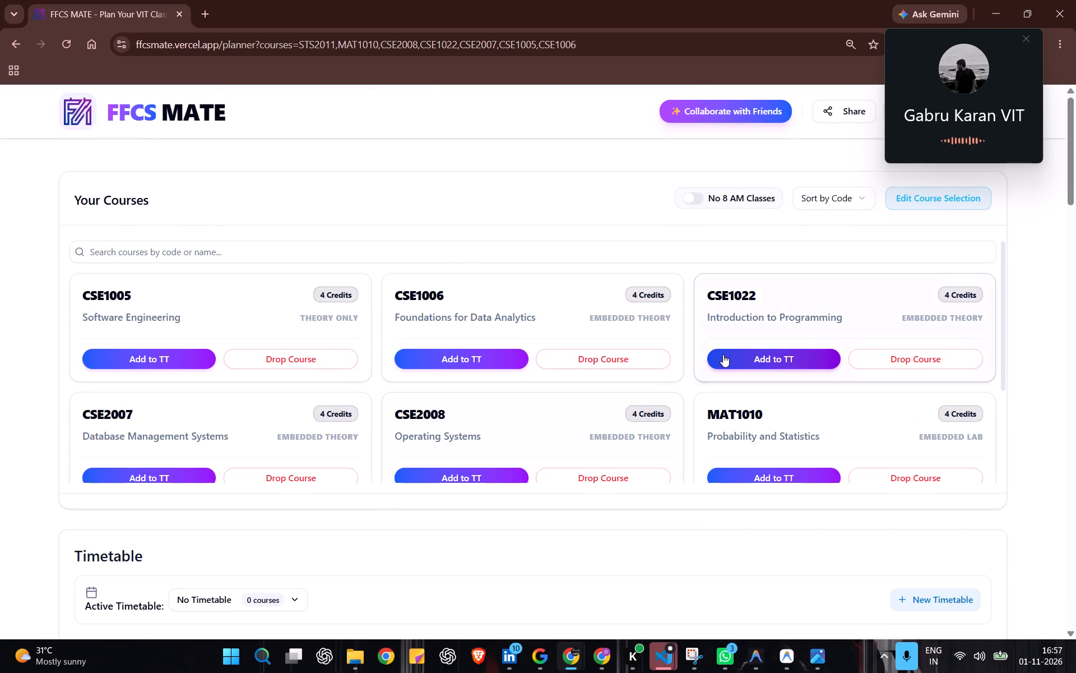
pyautogui.click(723, 354)
pyautogui.scroll(-11, 707, 414)
pyautogui.scroll(-5, 851, 451)
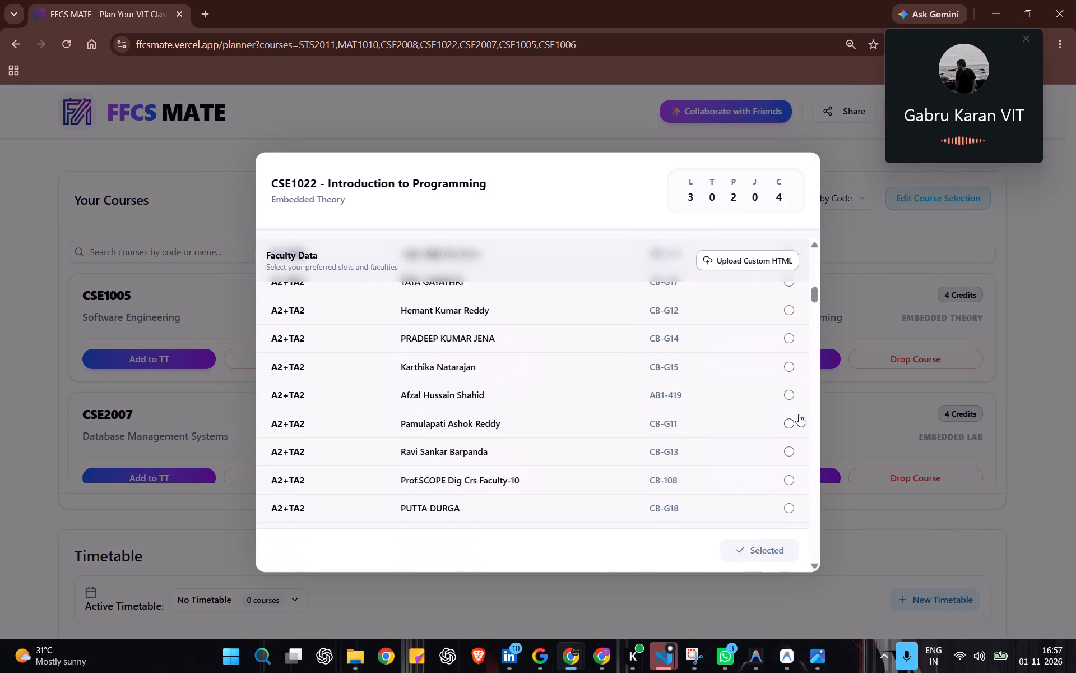
pyautogui.scroll(-6, 693, 428)
pyautogui.scroll(-16, 689, 432)
pyautogui.scroll(-9, 689, 432)
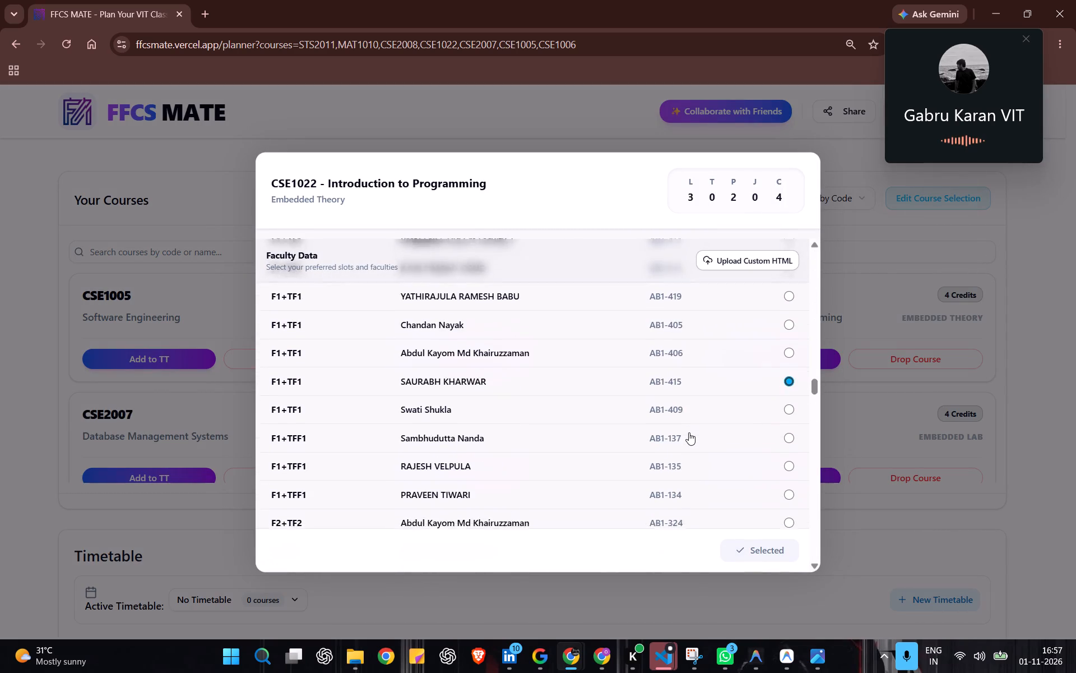
pyautogui.scroll(-17, 689, 432)
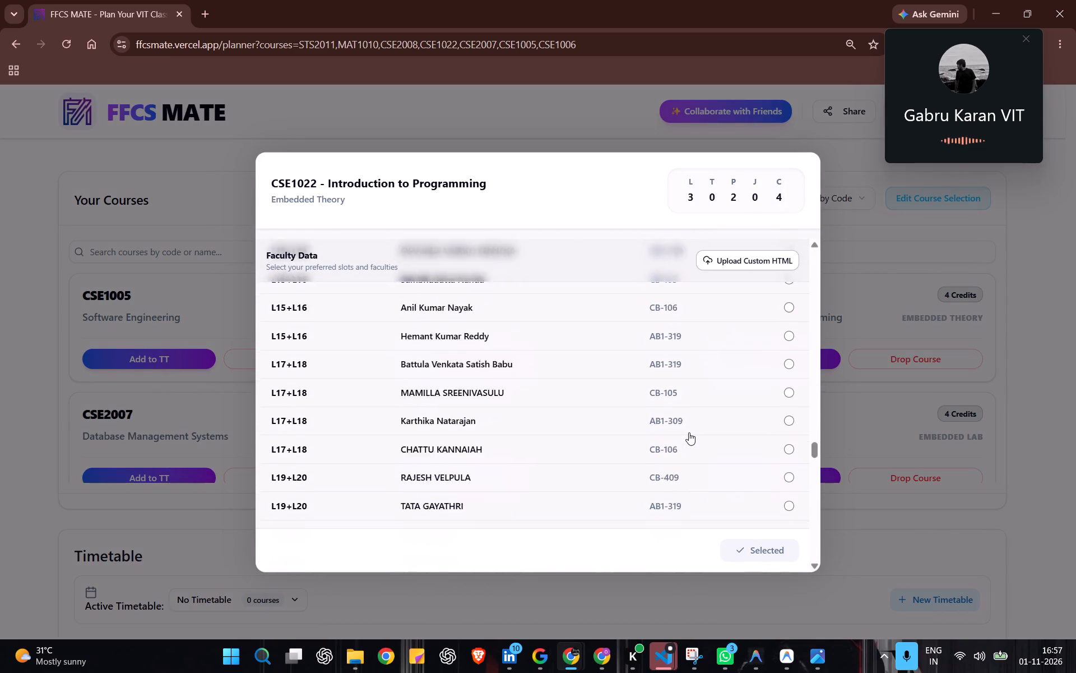
pyautogui.scroll(-17, 689, 432)
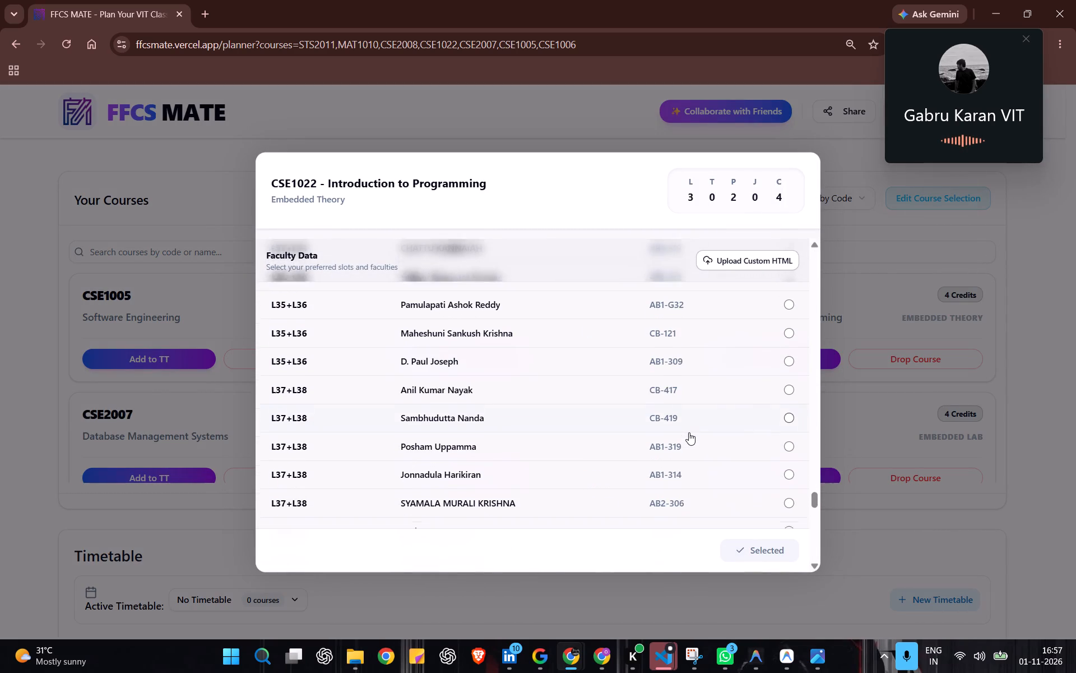
pyautogui.scroll(-5, 689, 432)
pyautogui.scroll(-1, 695, 495)
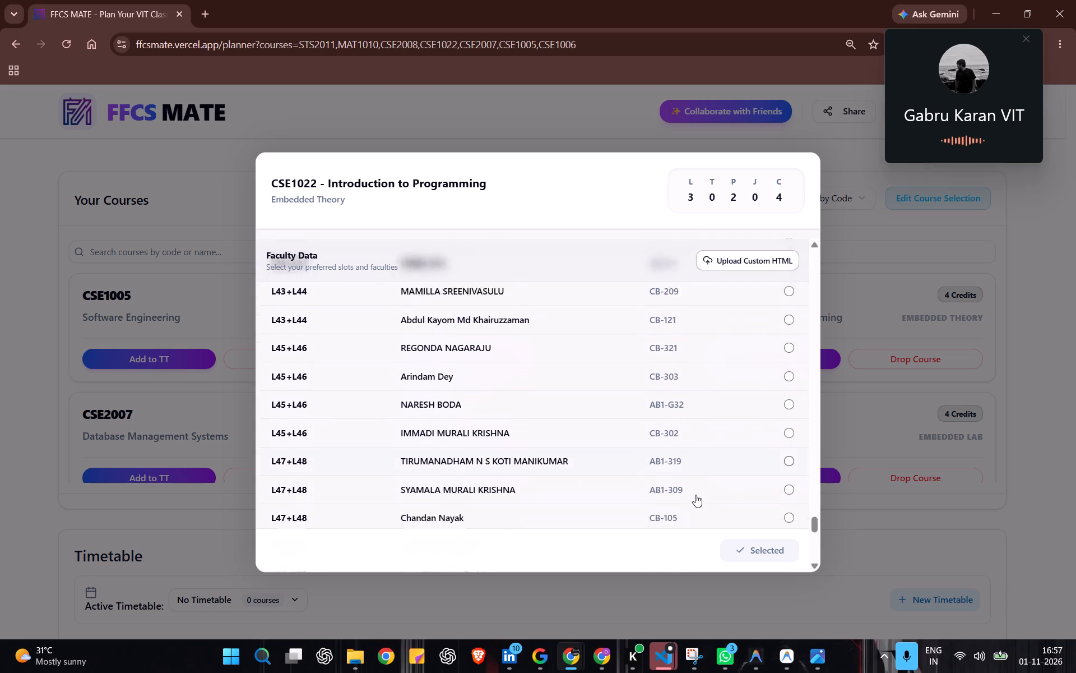
pyautogui.scroll(-3, 695, 495)
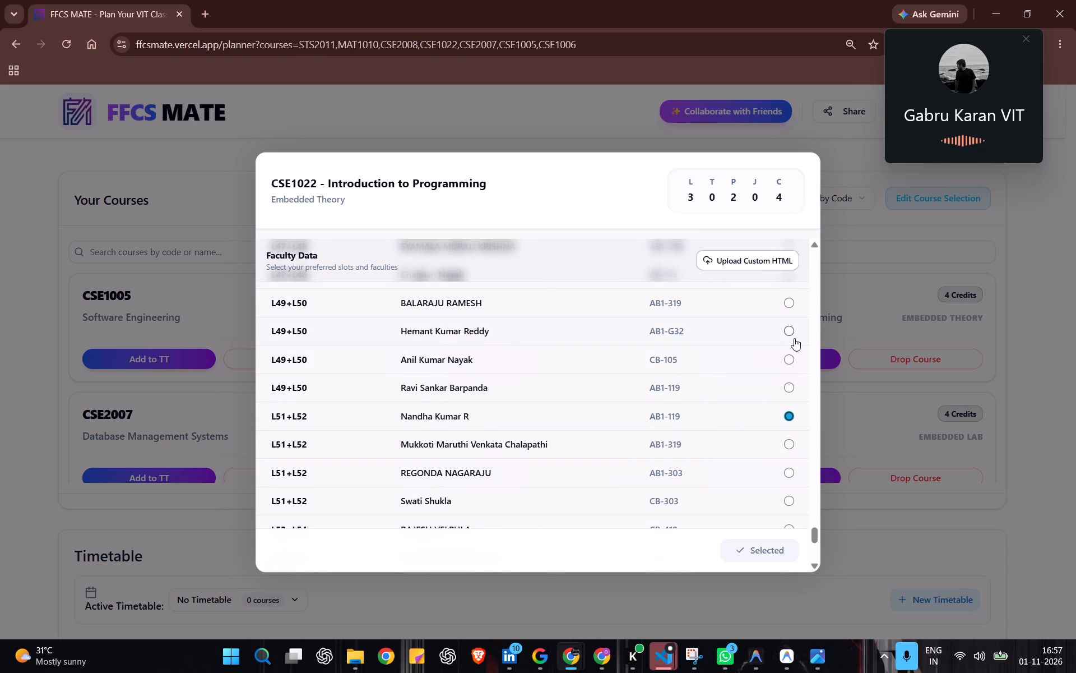
pyautogui.click(785, 326)
pyautogui.click(750, 555)
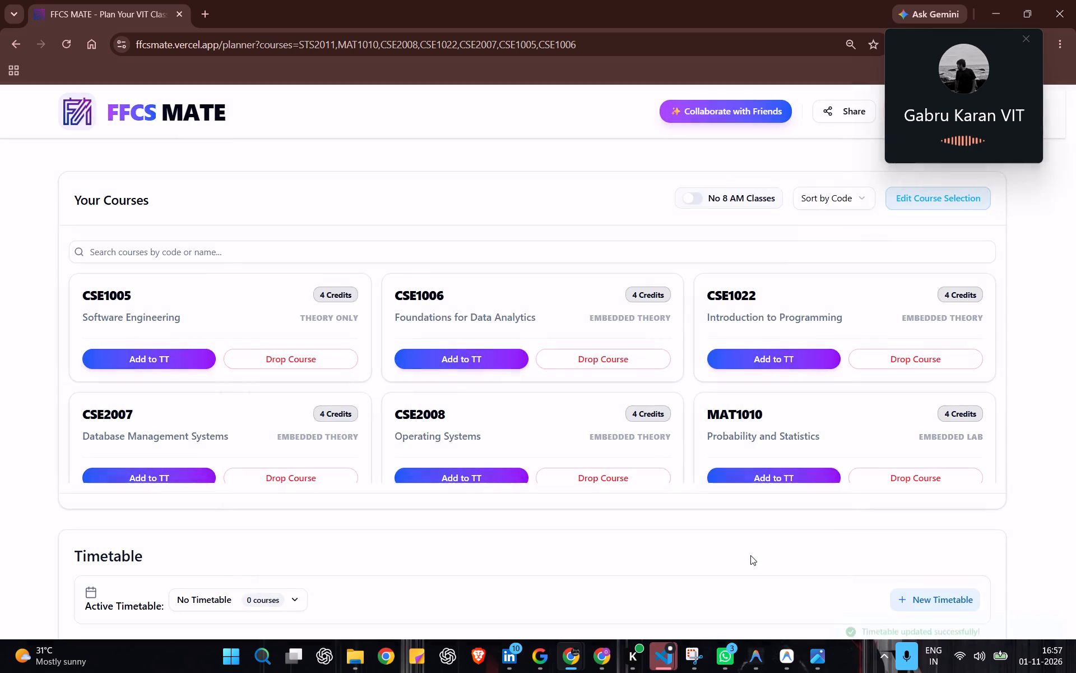
# Review the updated timetable grid from Tuesday to Saturday and the course list below it for remaining late-afternoon classes.
pyautogui.scroll(-6, 750, 555)
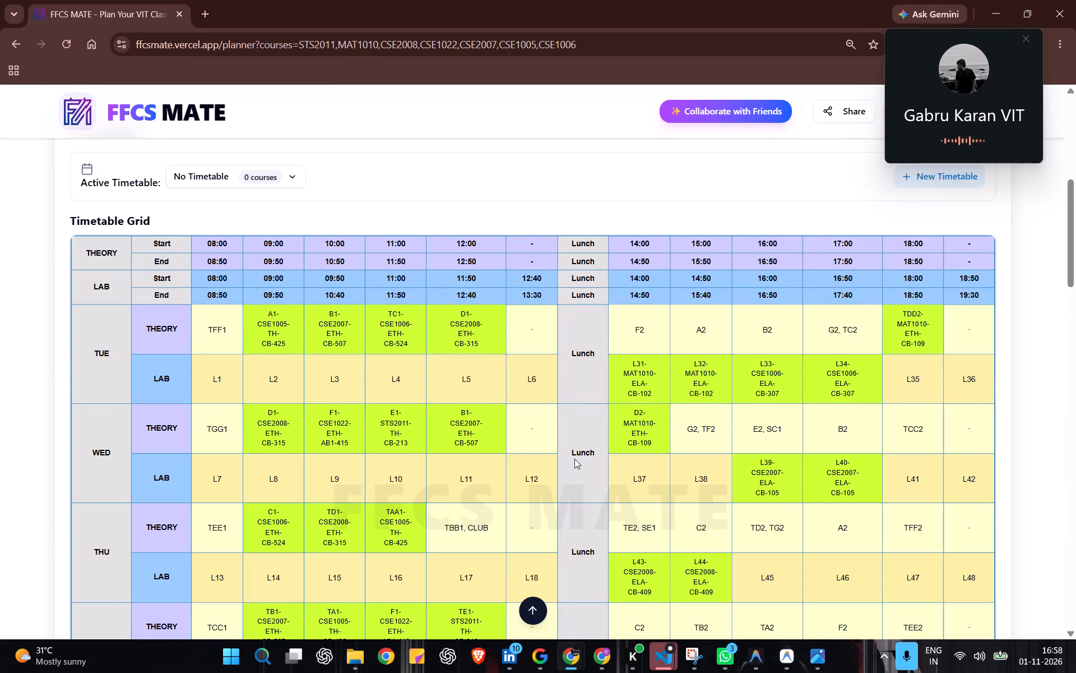
pyautogui.scroll(-2, 574, 459)
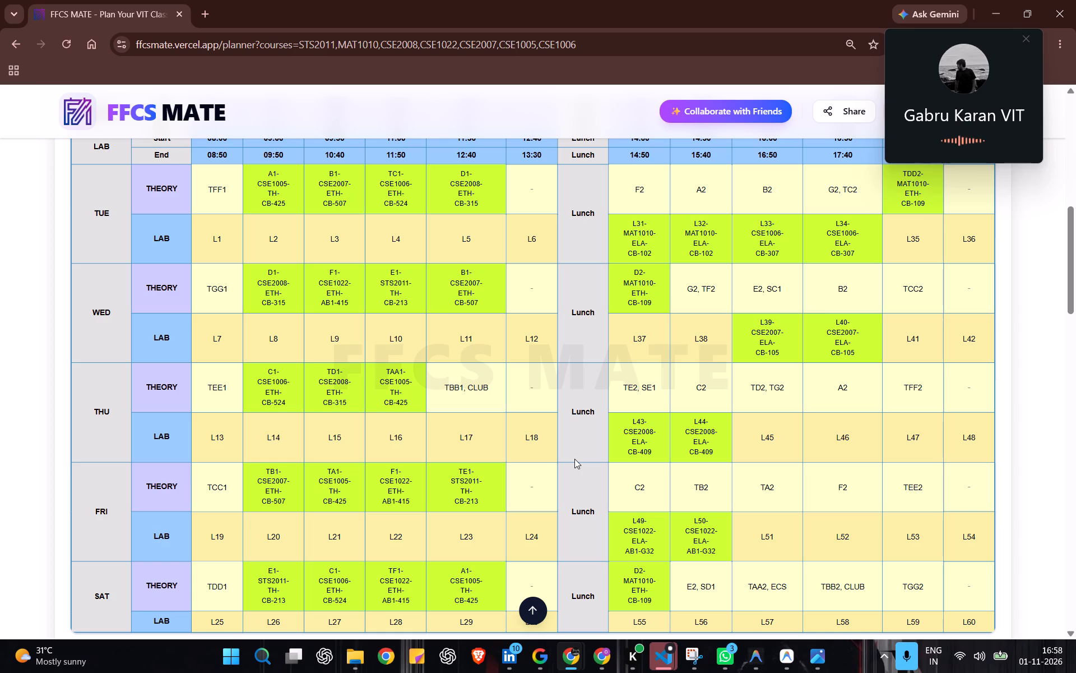
pyautogui.scroll(-14, 574, 459)
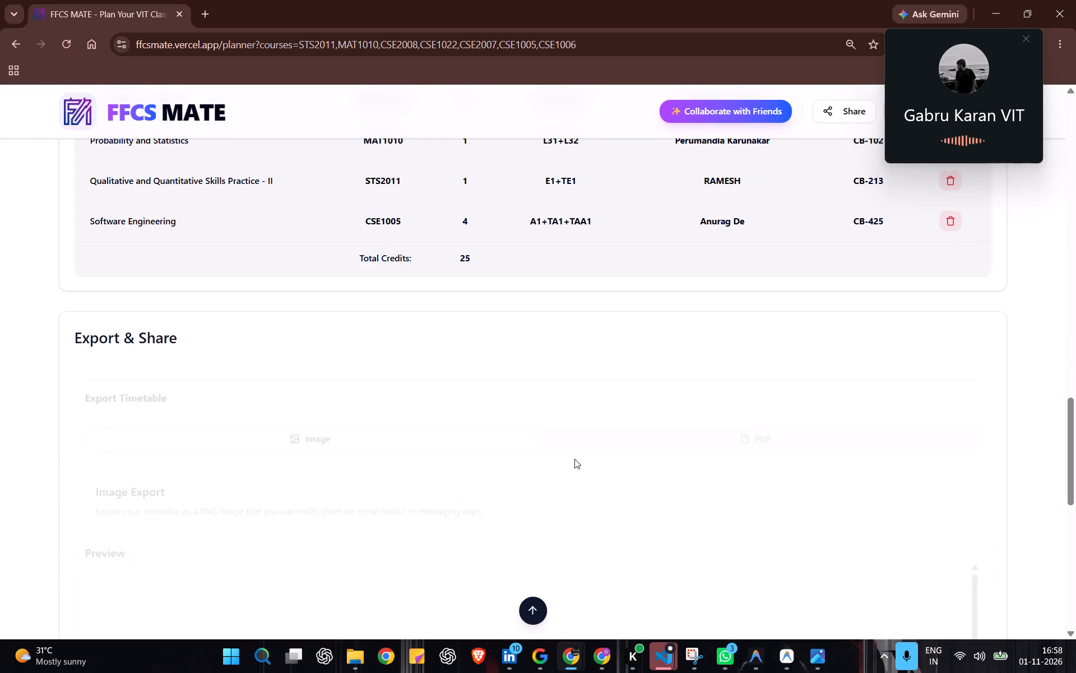
pyautogui.scroll(-4, 574, 459)
pyautogui.scroll(17, 574, 459)
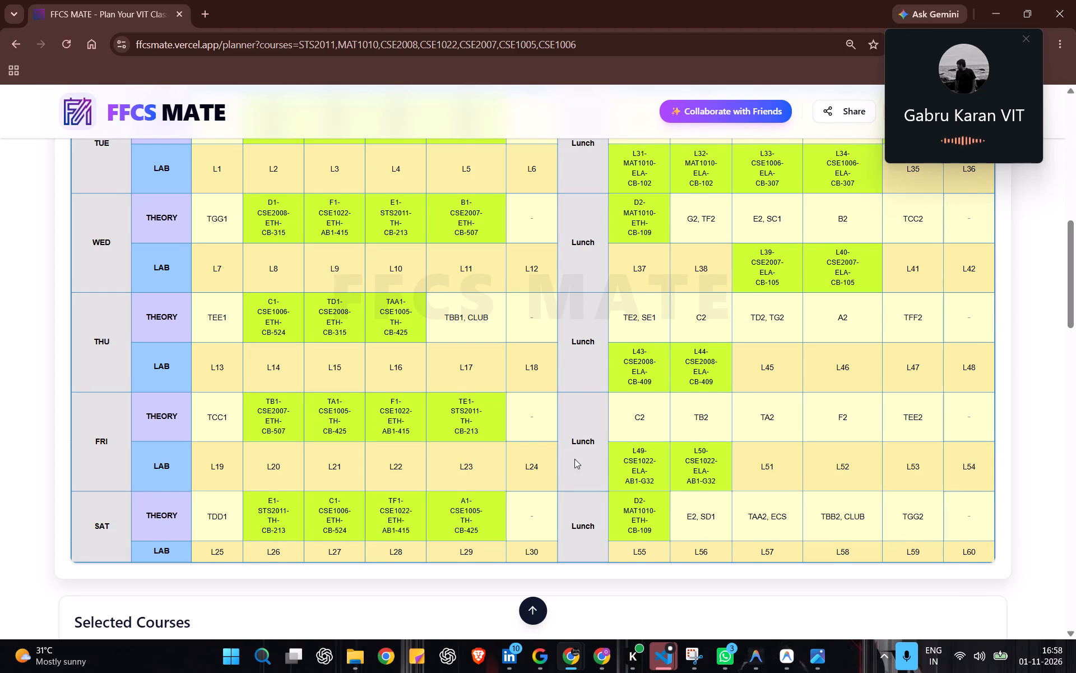
pyautogui.scroll(1, 574, 457)
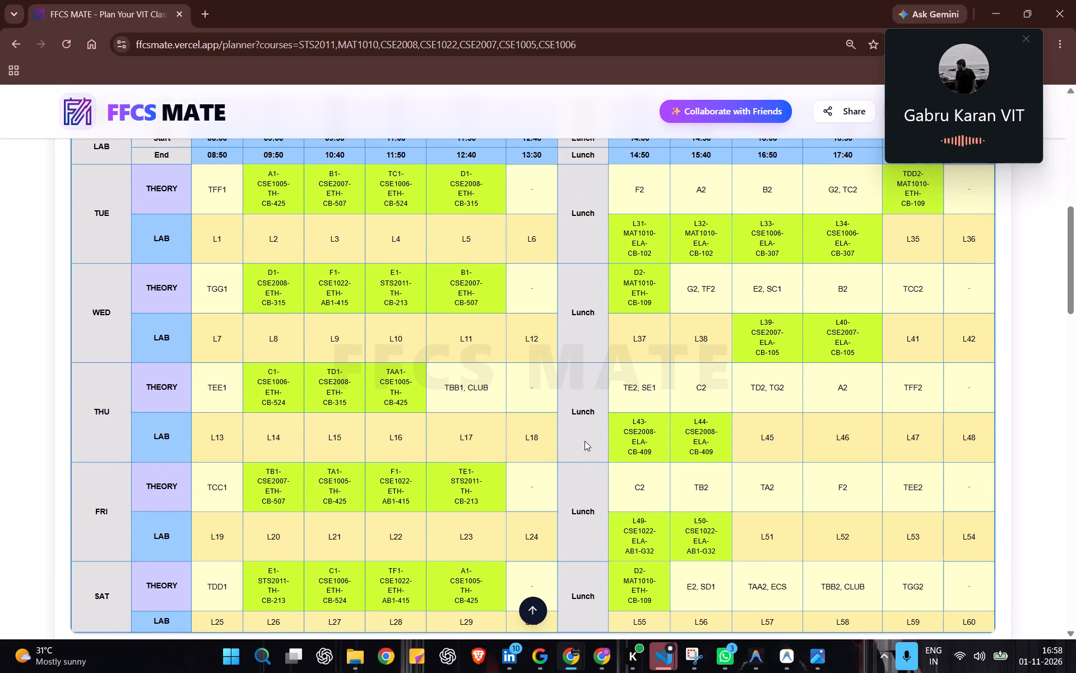
pyautogui.keyDown('ctrl'); pyautogui.scroll(-1, 596, 420); pyautogui.keyUp('ctrl')
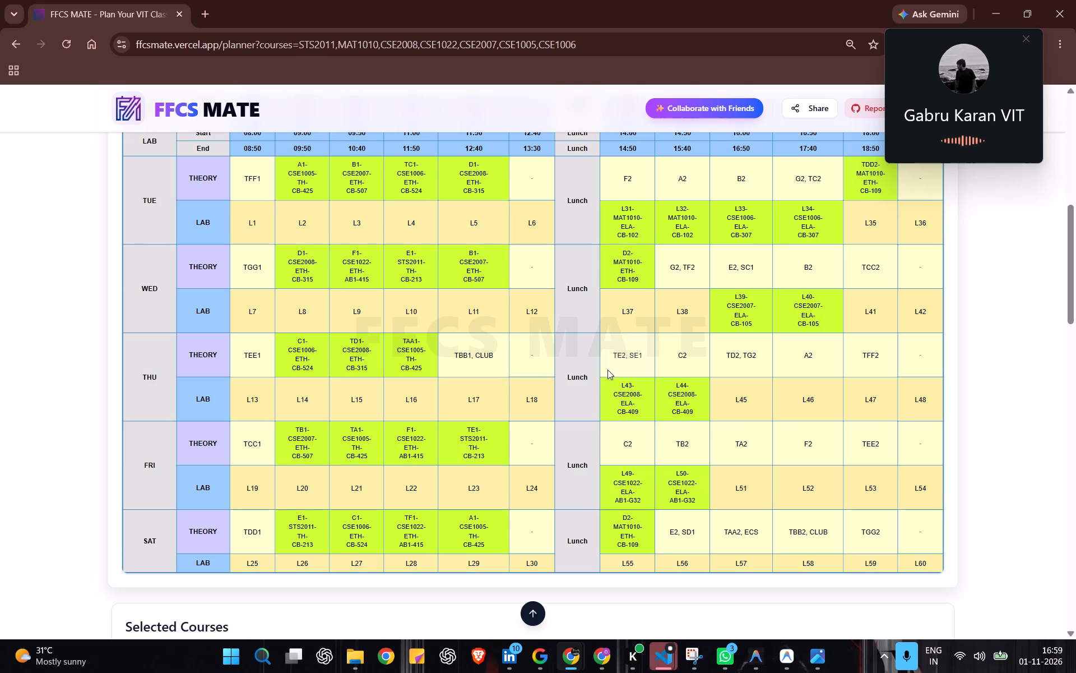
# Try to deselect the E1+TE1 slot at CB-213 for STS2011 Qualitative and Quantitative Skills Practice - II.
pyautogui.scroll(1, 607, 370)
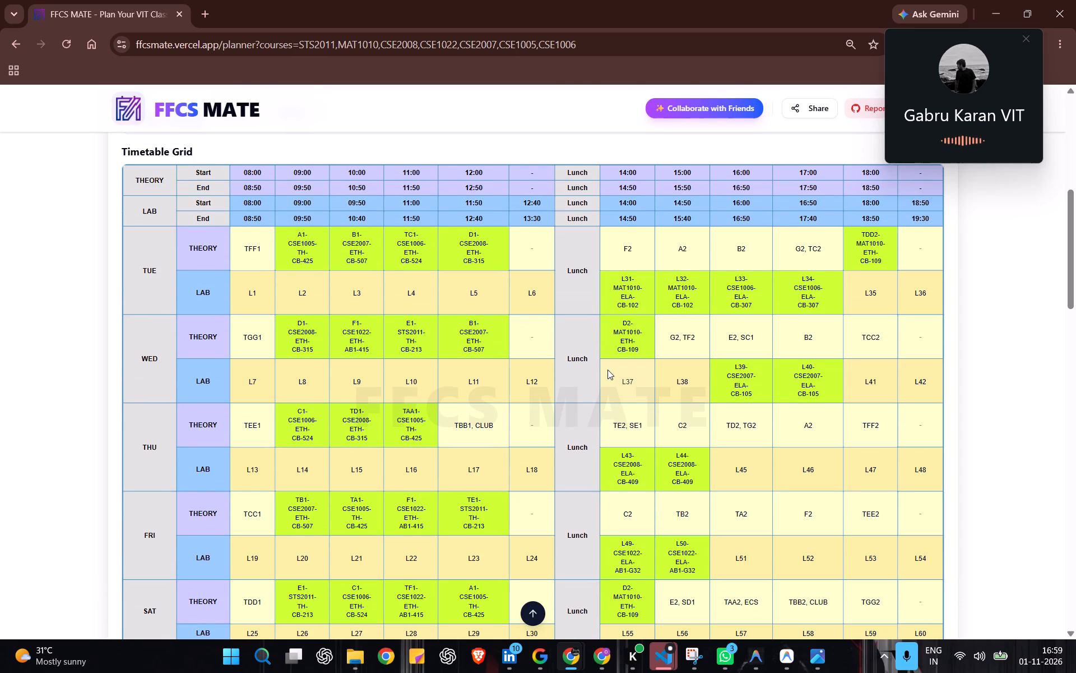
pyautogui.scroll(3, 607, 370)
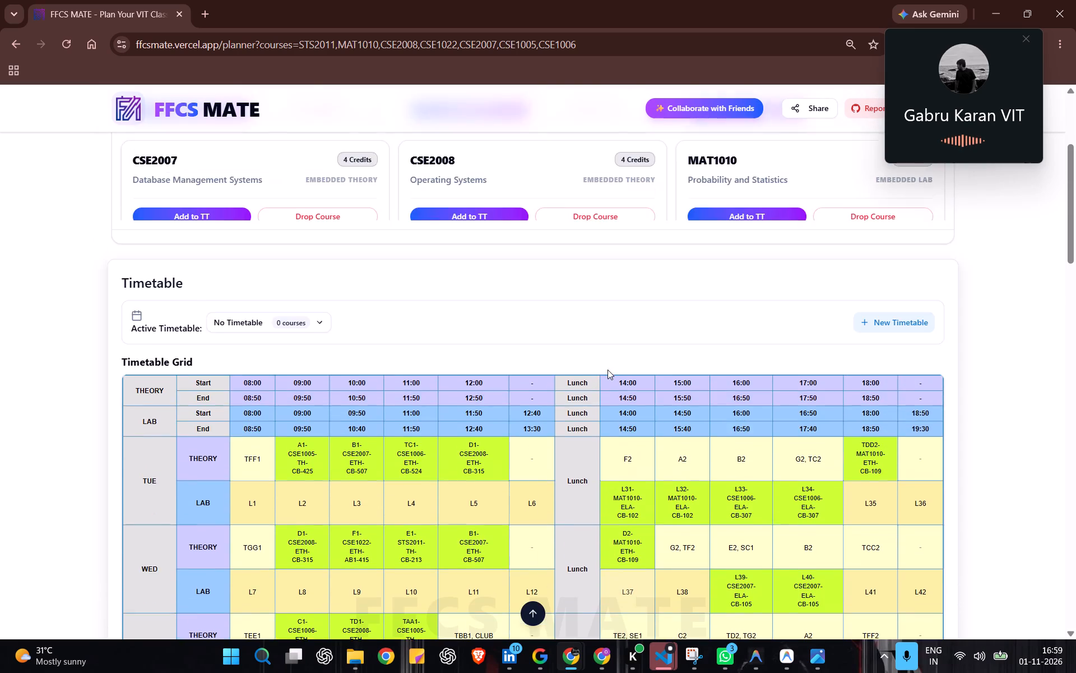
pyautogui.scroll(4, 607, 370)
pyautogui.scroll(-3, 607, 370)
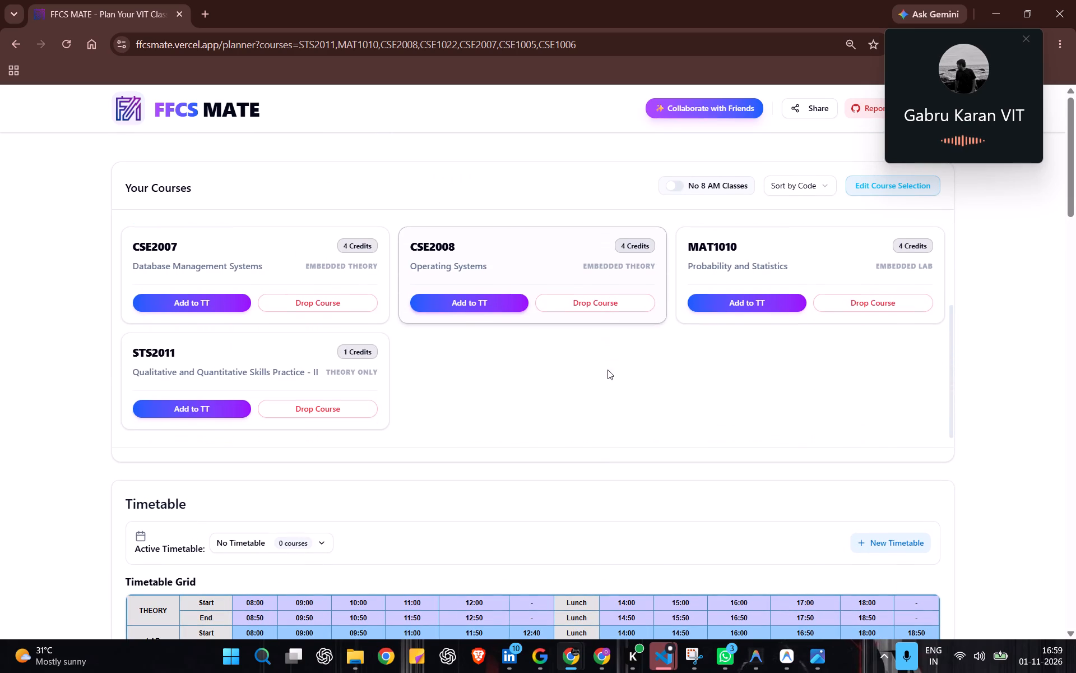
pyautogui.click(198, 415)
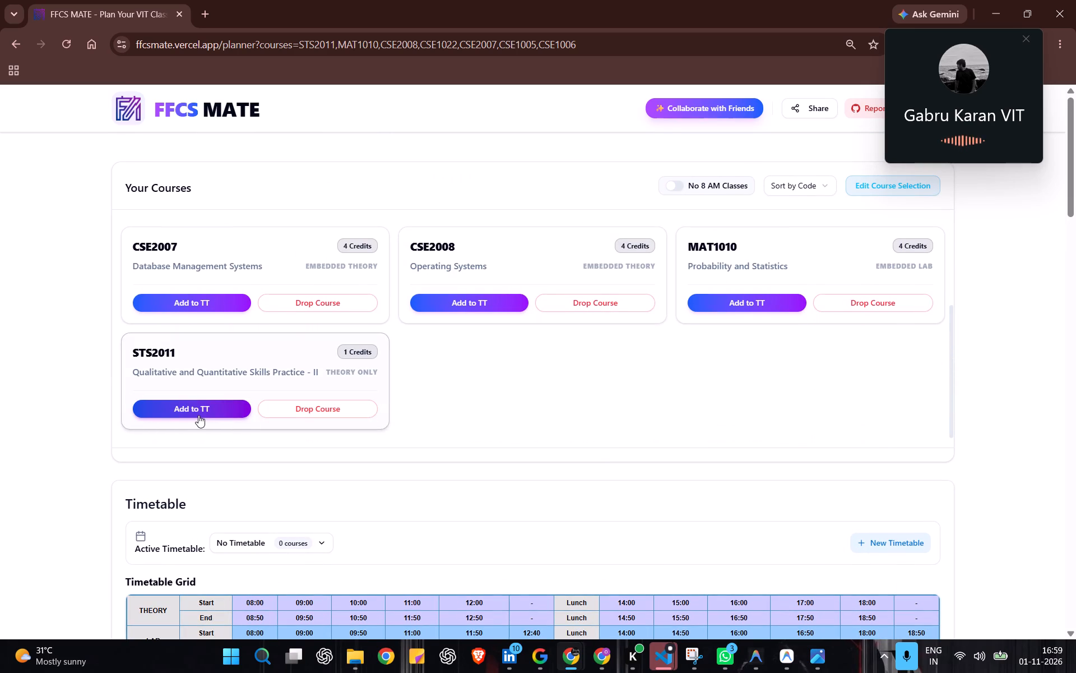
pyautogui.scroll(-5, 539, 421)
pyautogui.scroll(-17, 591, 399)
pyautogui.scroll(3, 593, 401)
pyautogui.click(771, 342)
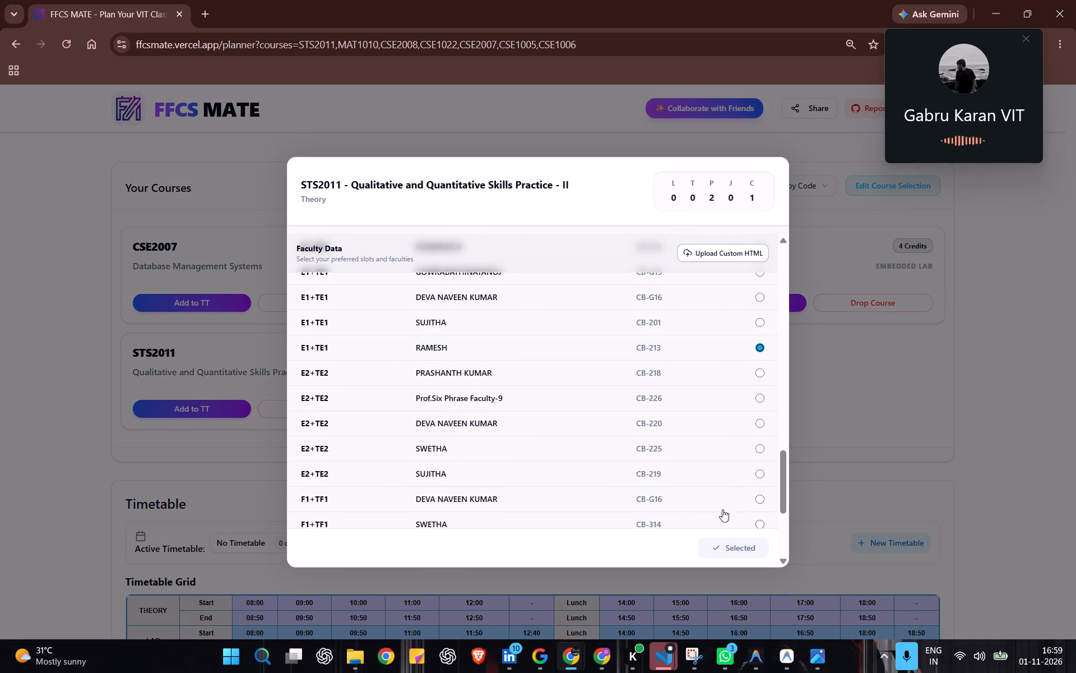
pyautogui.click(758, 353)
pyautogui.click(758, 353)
# Look through all the theory slots offered for STS2011 from A1+TA1 to F2+TFF2, leaving the selection as it is.
pyautogui.scroll(-11, 742, 380)
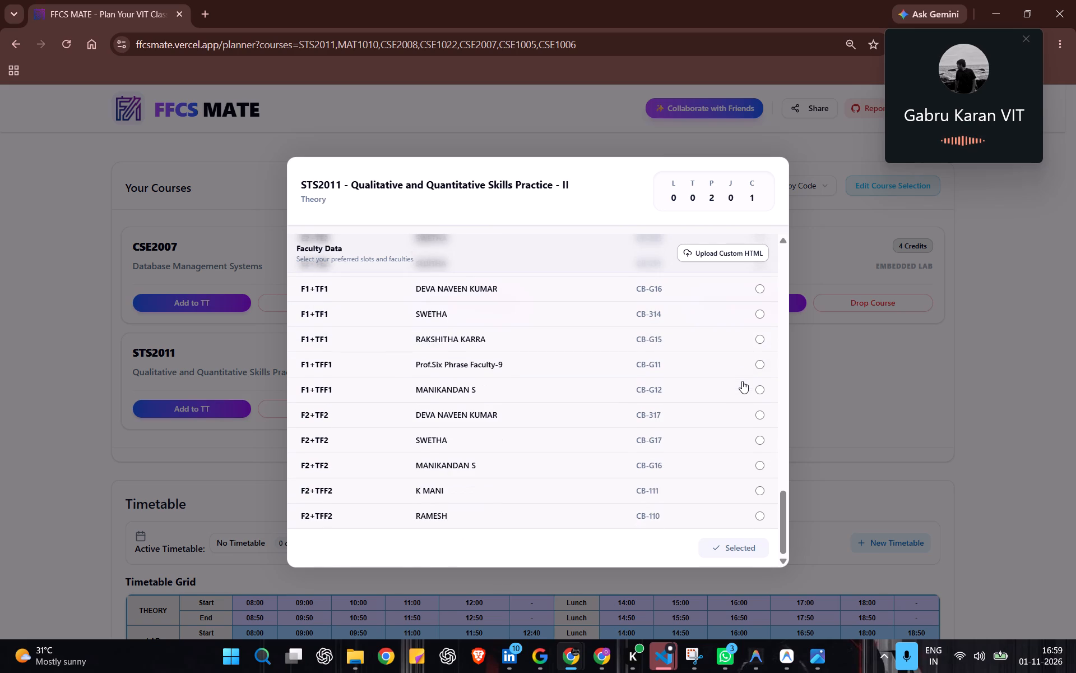
pyautogui.scroll(-4, 766, 491)
pyautogui.scroll(18, 766, 494)
pyautogui.scroll(6, 762, 478)
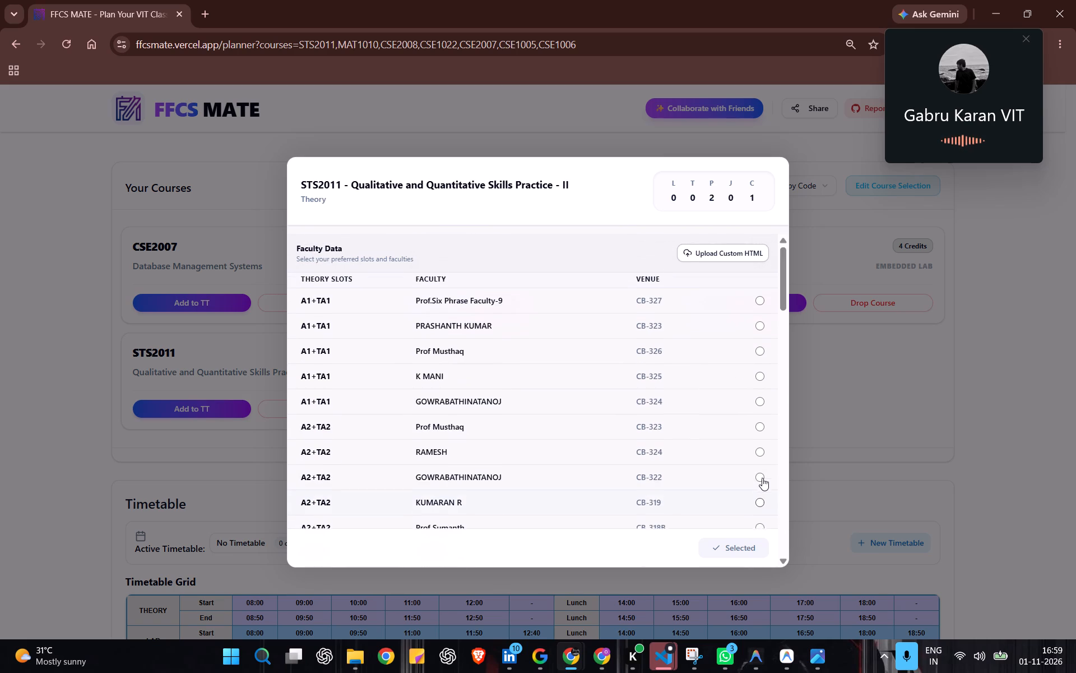
pyautogui.scroll(-19, 762, 478)
pyautogui.scroll(-4, 762, 478)
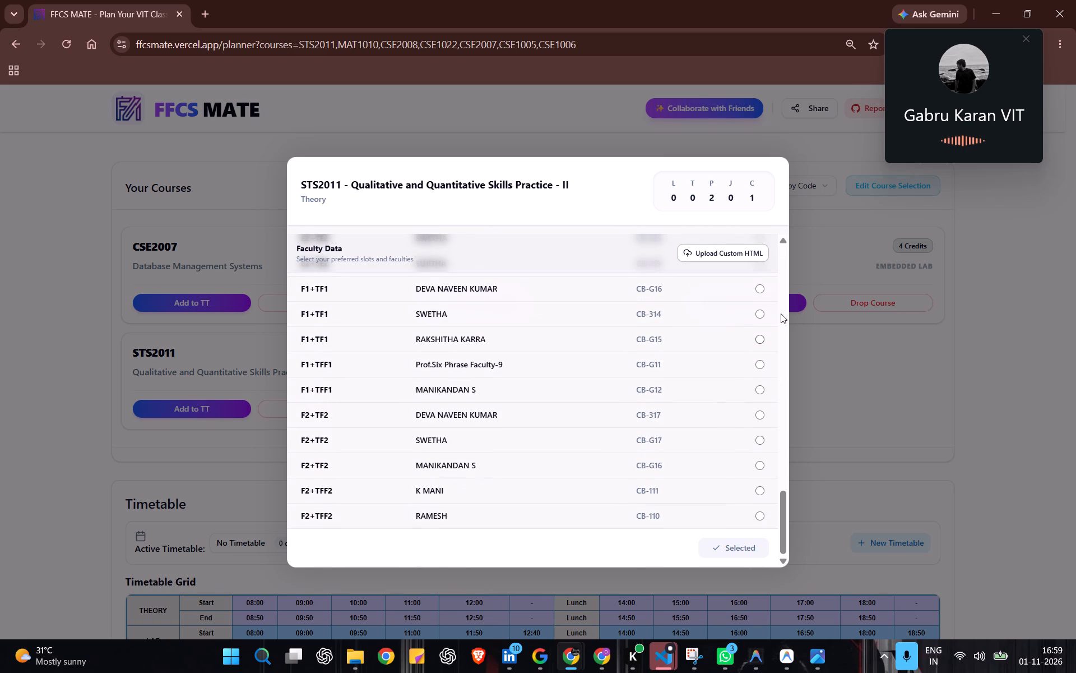
pyautogui.click(833, 405)
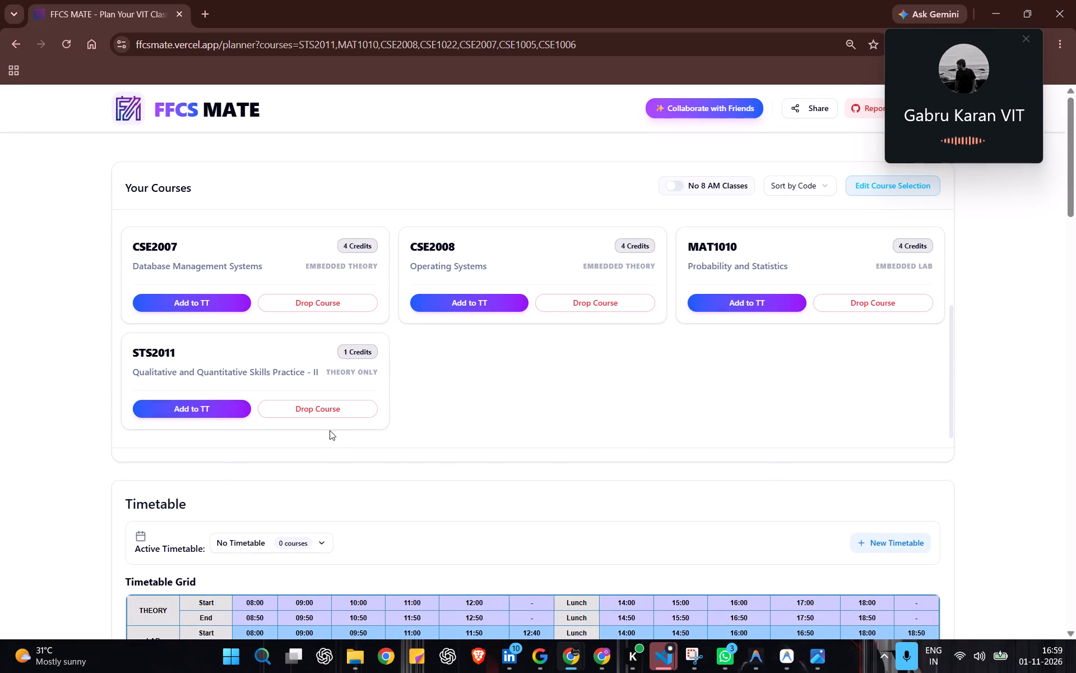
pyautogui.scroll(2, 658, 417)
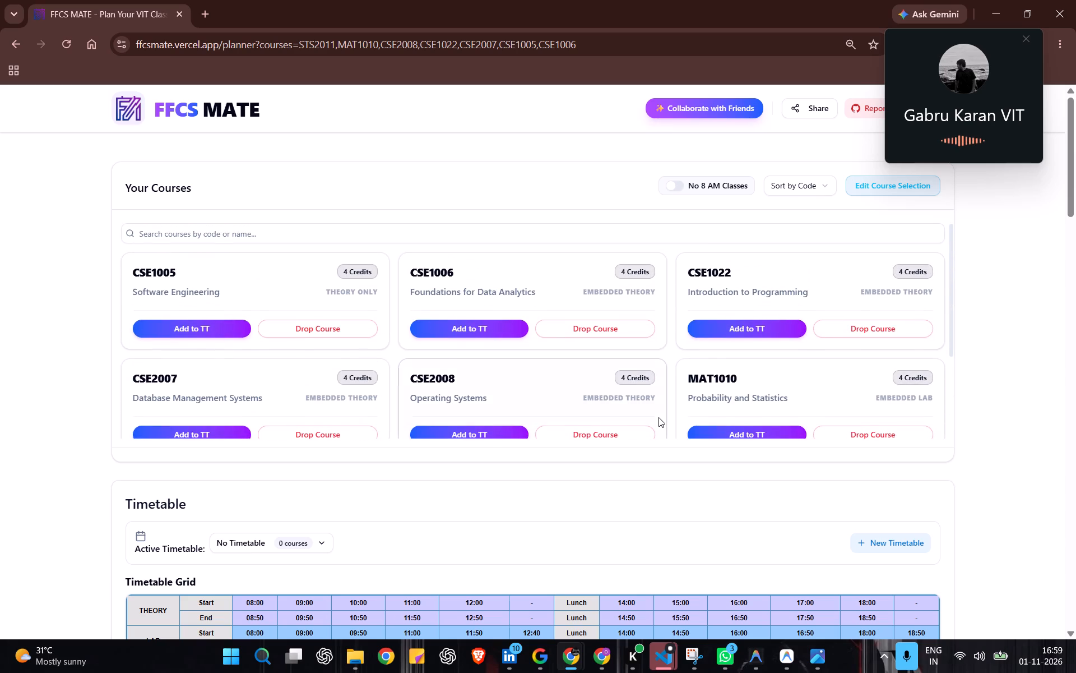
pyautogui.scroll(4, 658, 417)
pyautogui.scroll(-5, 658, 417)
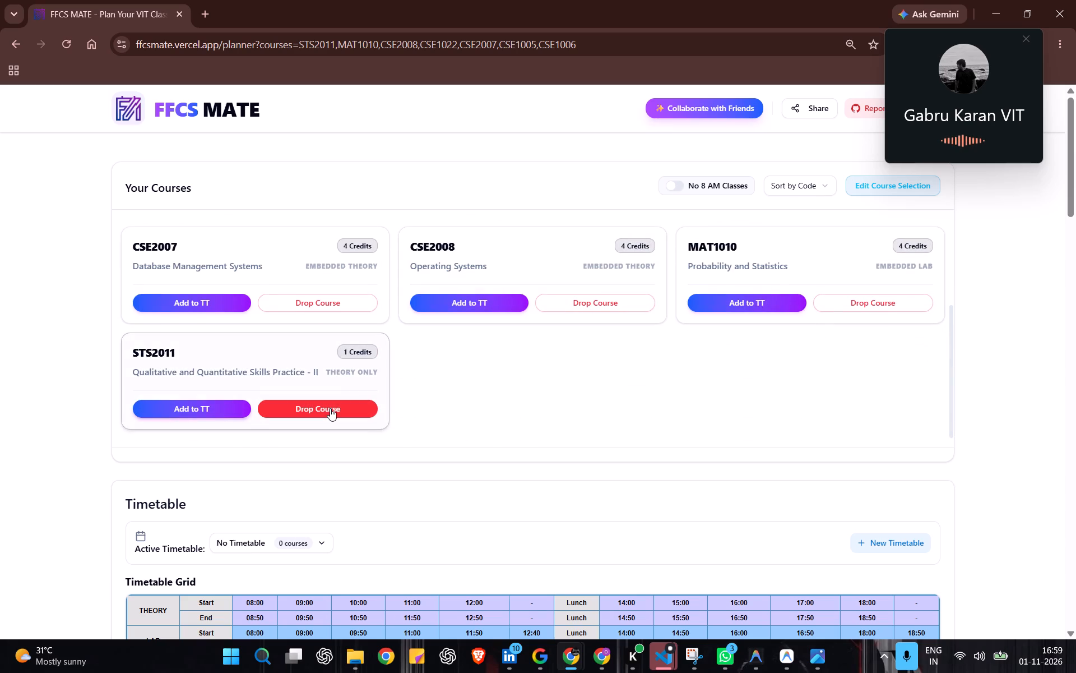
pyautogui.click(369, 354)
# Review the timetable grid and the Selected Courses table, checking each course's slots, faculty, venue and removal option.
pyautogui.scroll(-4, 572, 436)
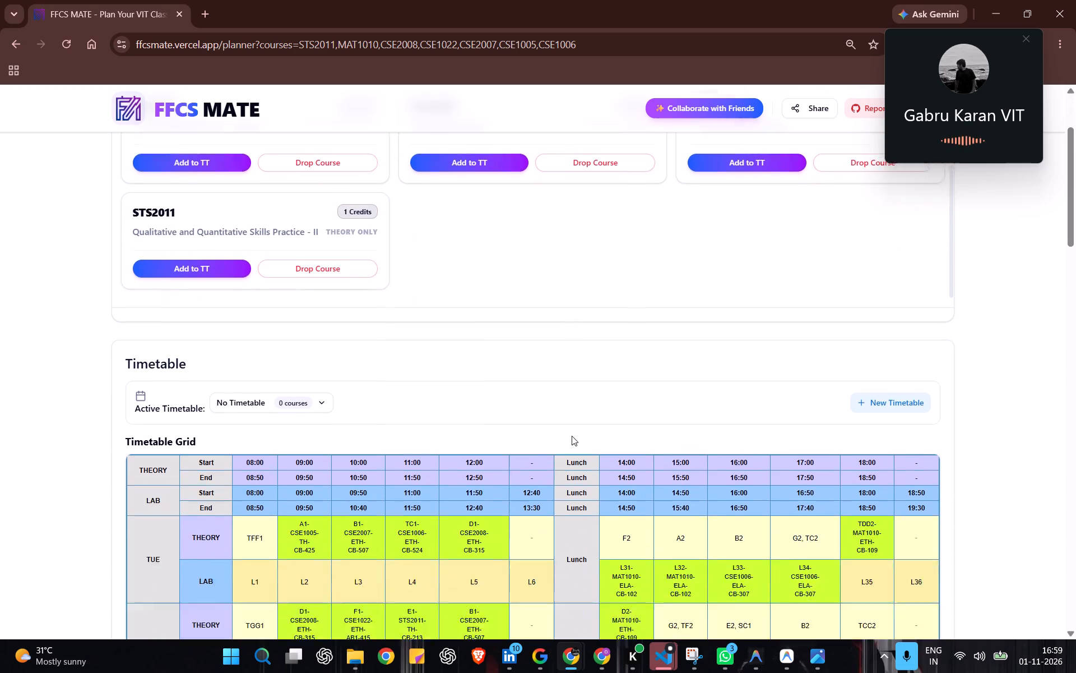
pyautogui.scroll(-6, 572, 436)
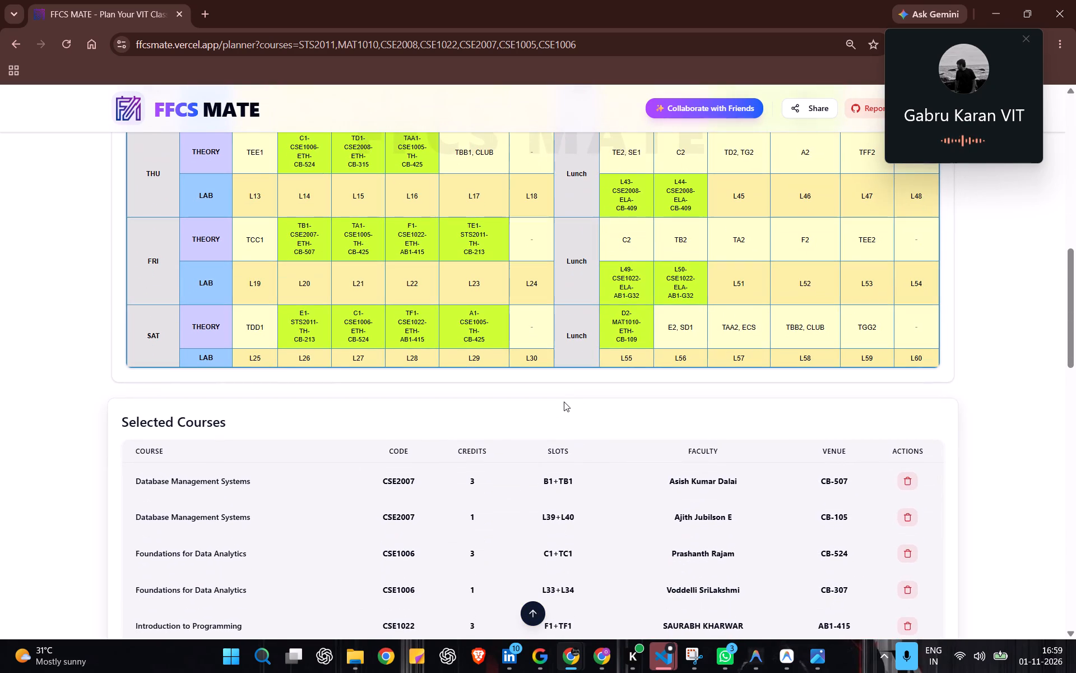
pyautogui.scroll(-2, 564, 402)
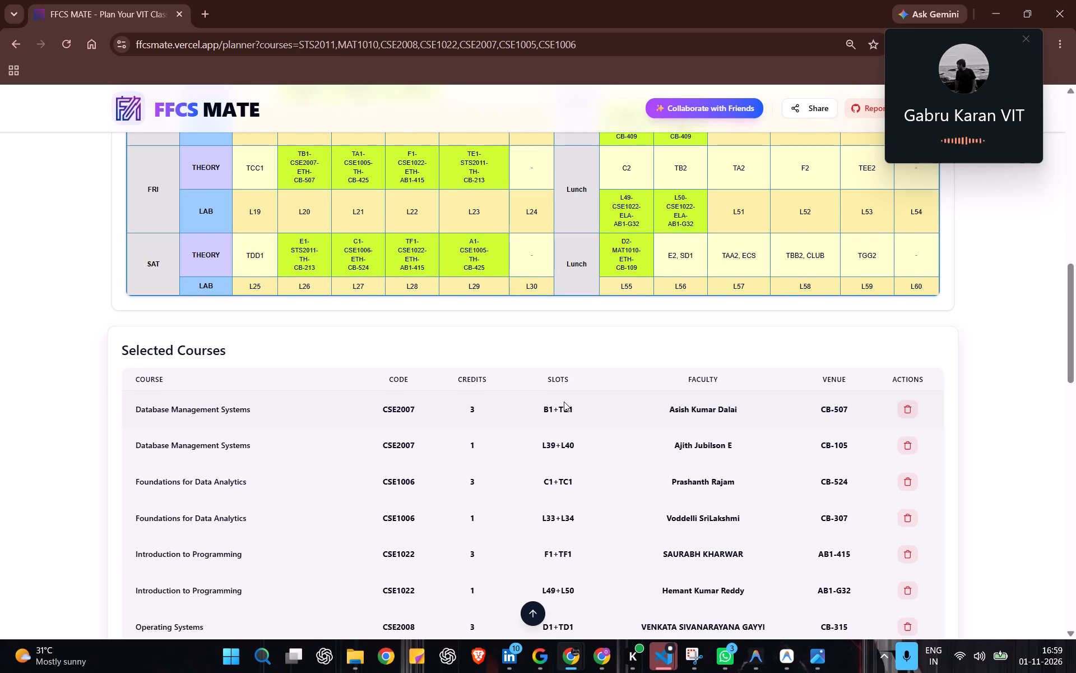
pyautogui.scroll(-2, 564, 402)
pyautogui.scroll(-1, 535, 484)
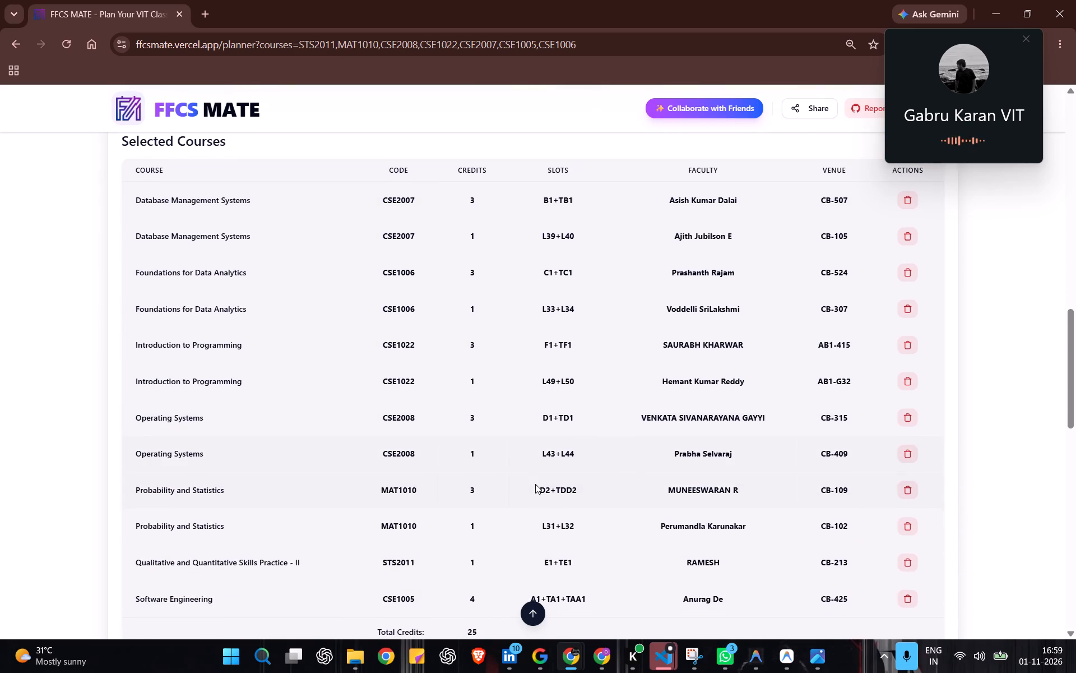
pyautogui.scroll(-1, 535, 484)
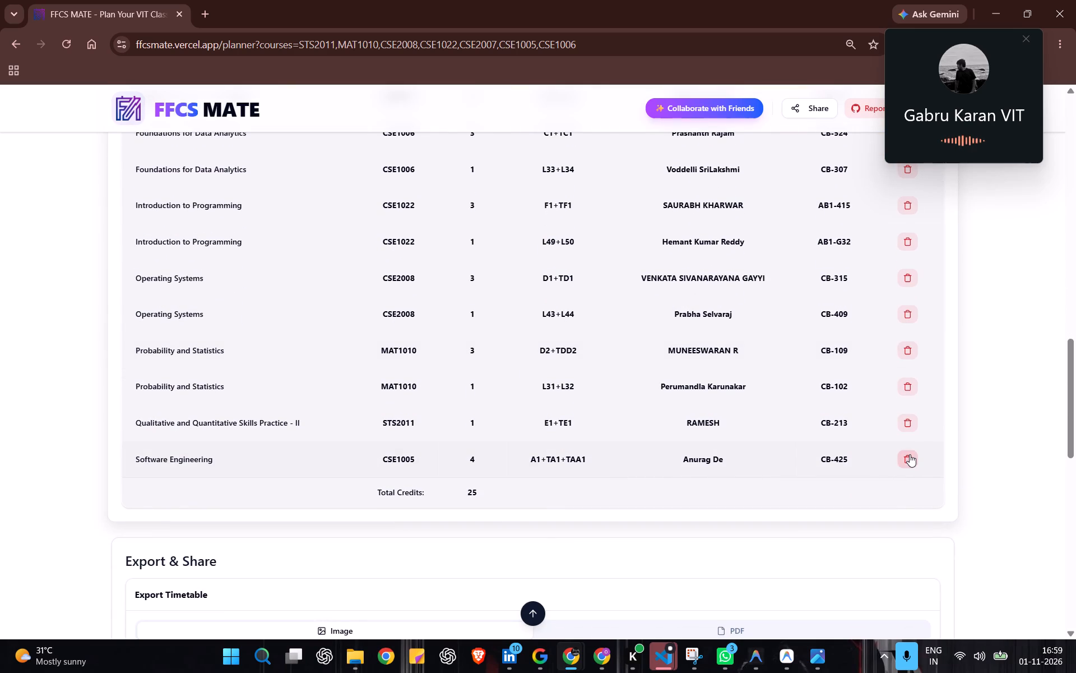
pyautogui.scroll(-5, 884, 499)
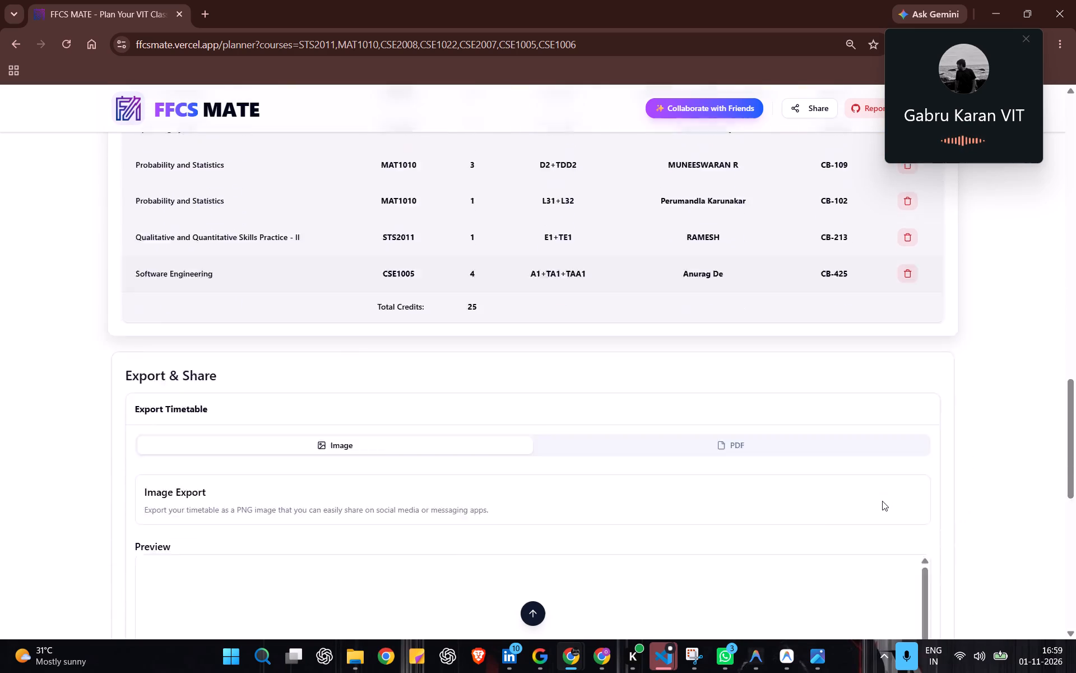
pyautogui.scroll(-4, 882, 501)
pyautogui.scroll(9, 882, 501)
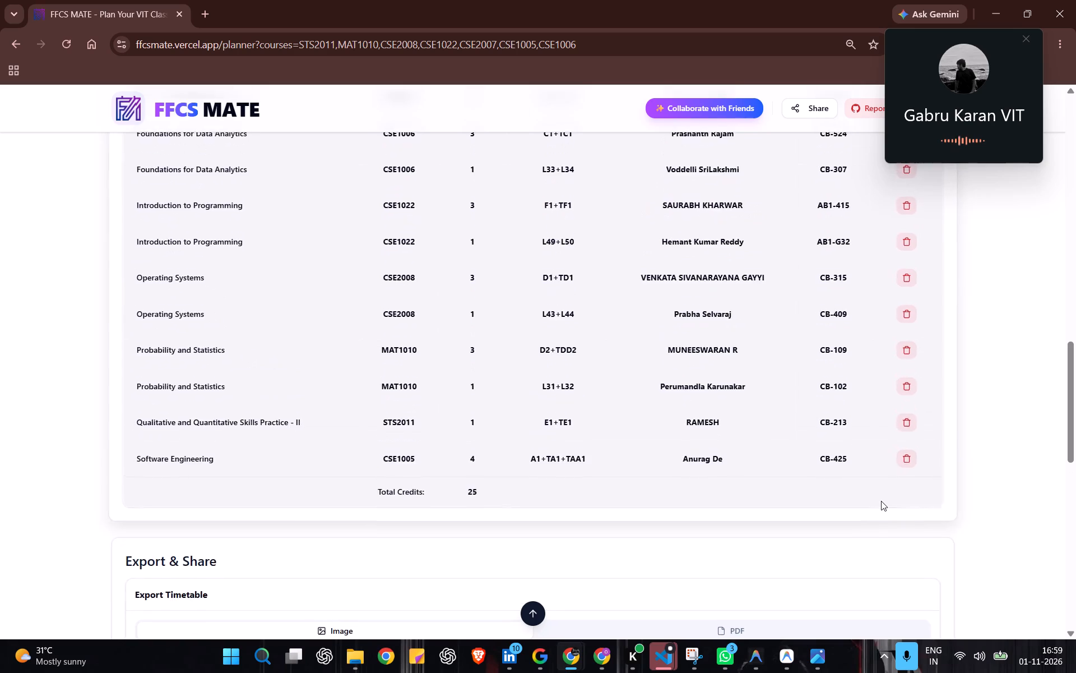
pyautogui.scroll(4, 881, 501)
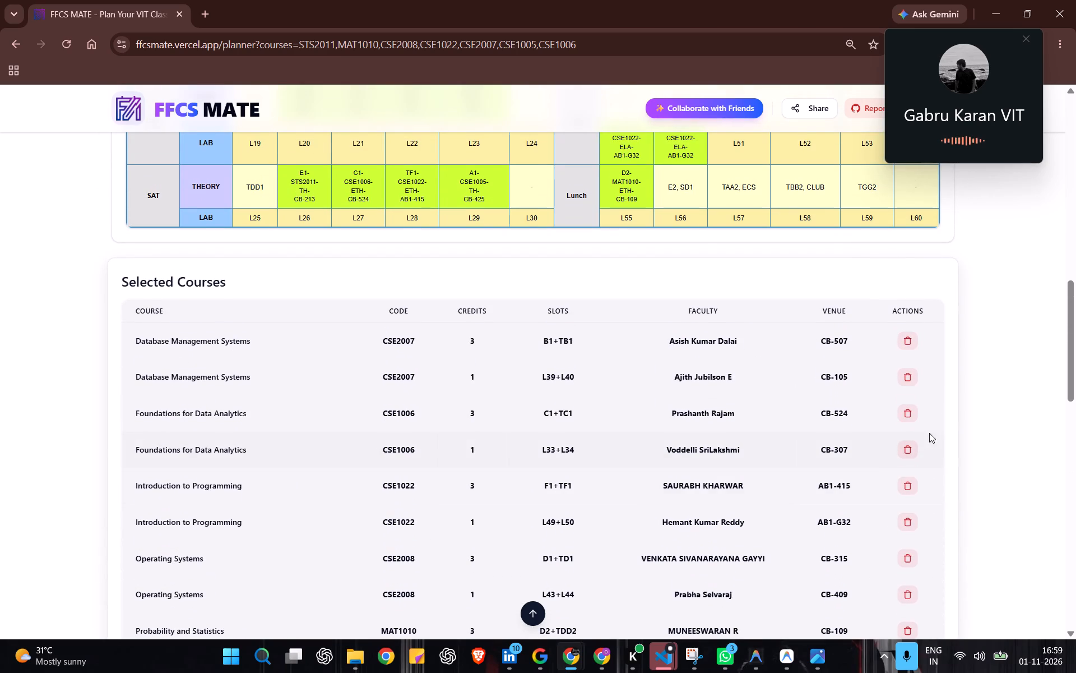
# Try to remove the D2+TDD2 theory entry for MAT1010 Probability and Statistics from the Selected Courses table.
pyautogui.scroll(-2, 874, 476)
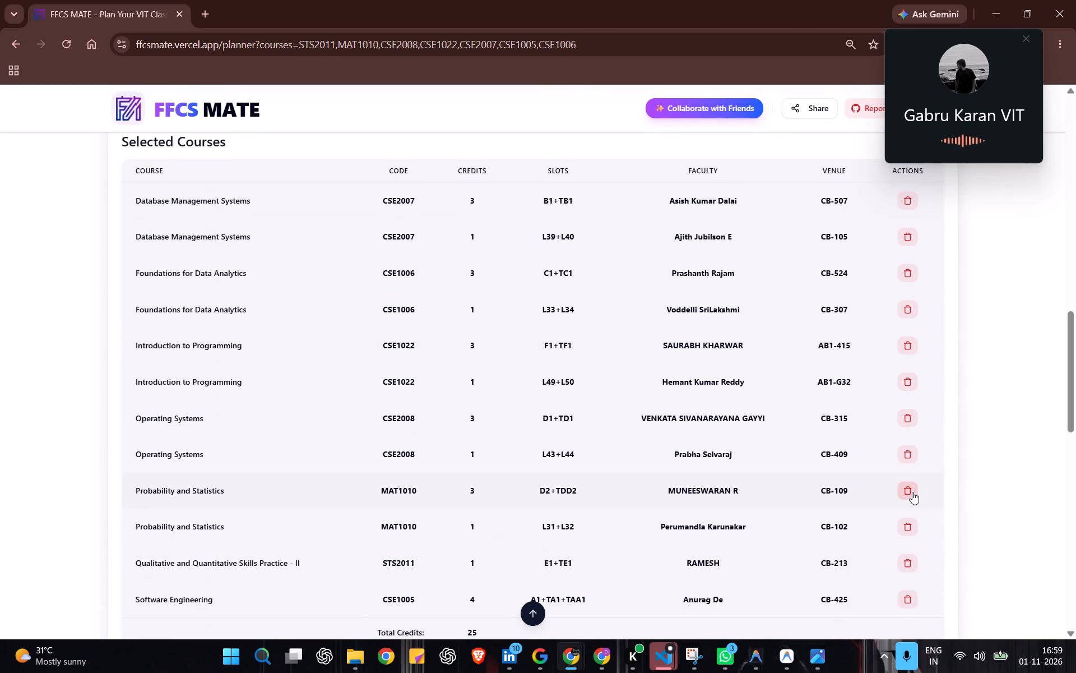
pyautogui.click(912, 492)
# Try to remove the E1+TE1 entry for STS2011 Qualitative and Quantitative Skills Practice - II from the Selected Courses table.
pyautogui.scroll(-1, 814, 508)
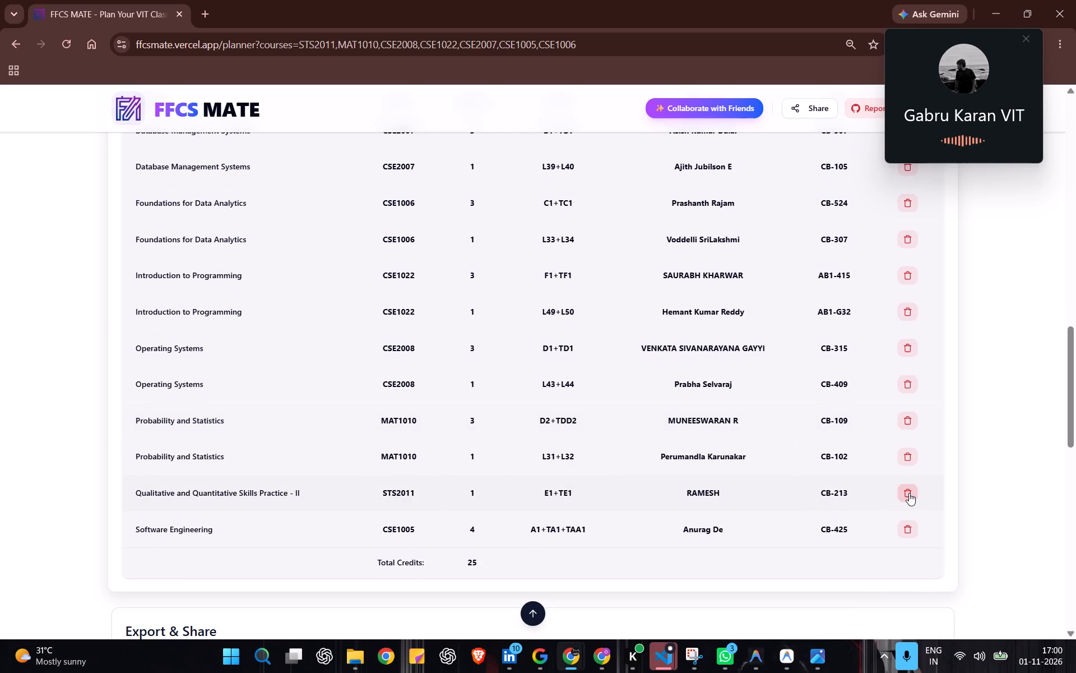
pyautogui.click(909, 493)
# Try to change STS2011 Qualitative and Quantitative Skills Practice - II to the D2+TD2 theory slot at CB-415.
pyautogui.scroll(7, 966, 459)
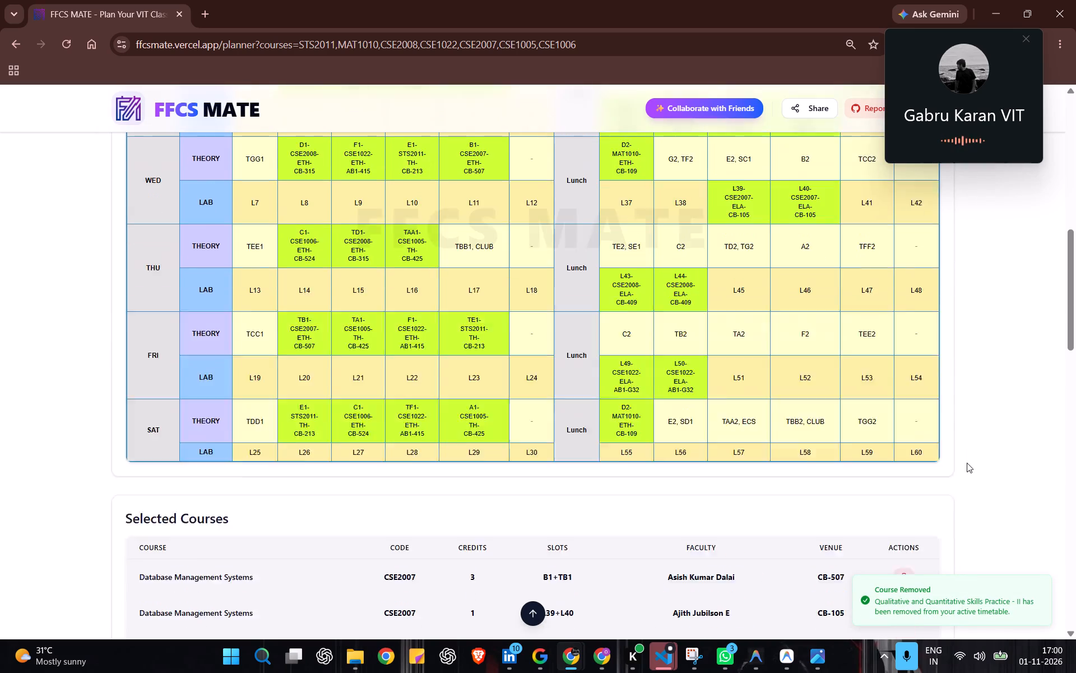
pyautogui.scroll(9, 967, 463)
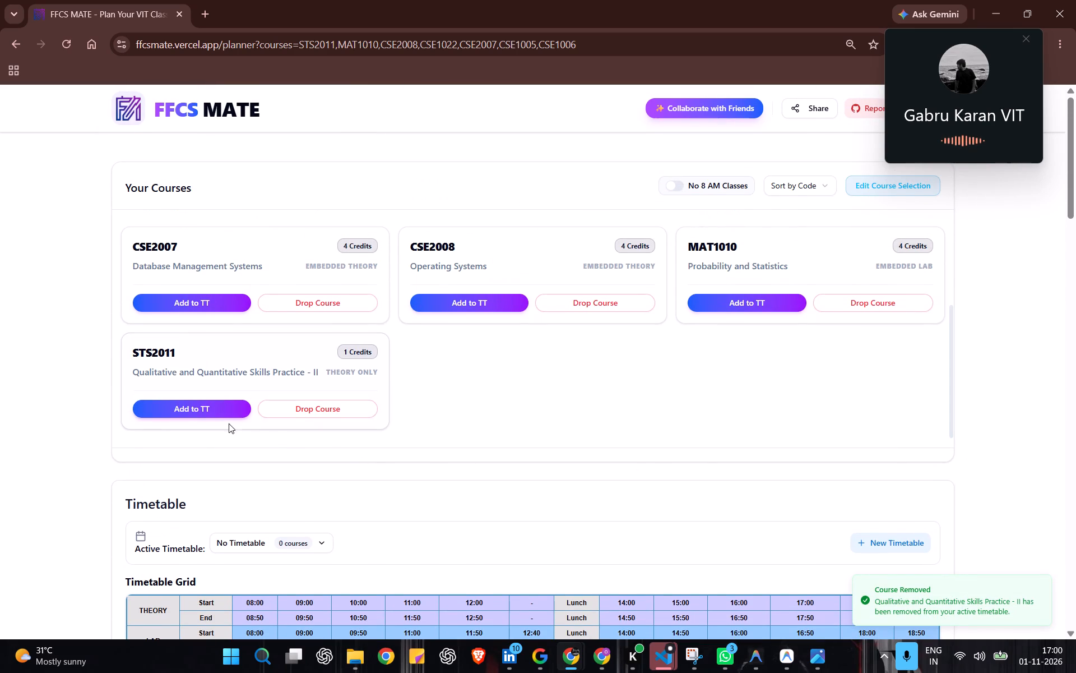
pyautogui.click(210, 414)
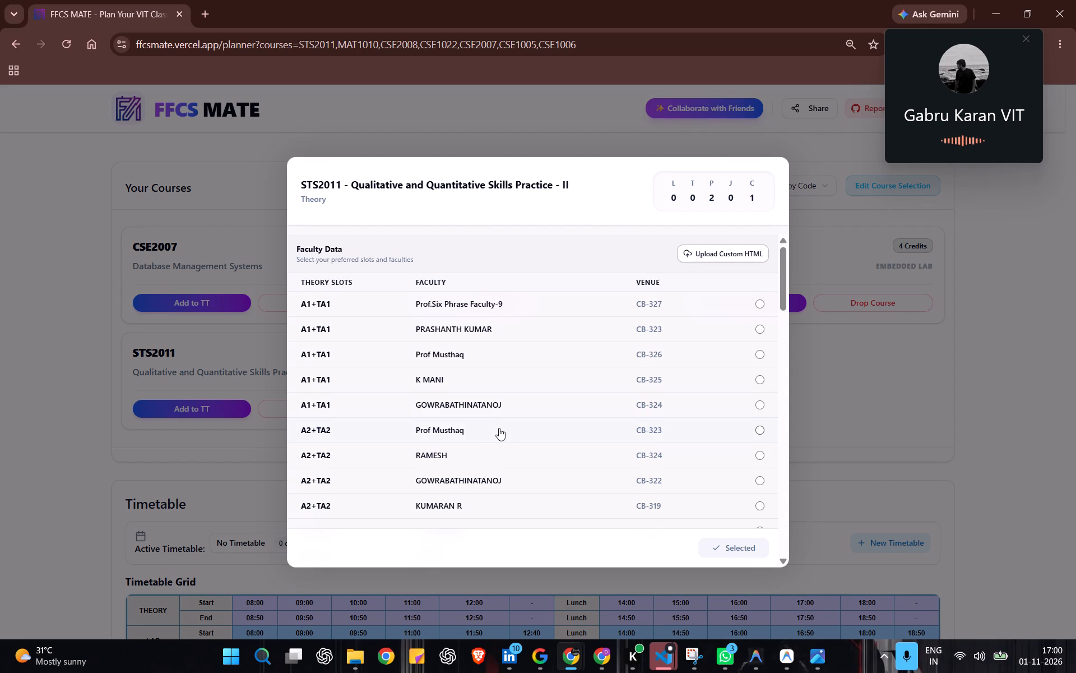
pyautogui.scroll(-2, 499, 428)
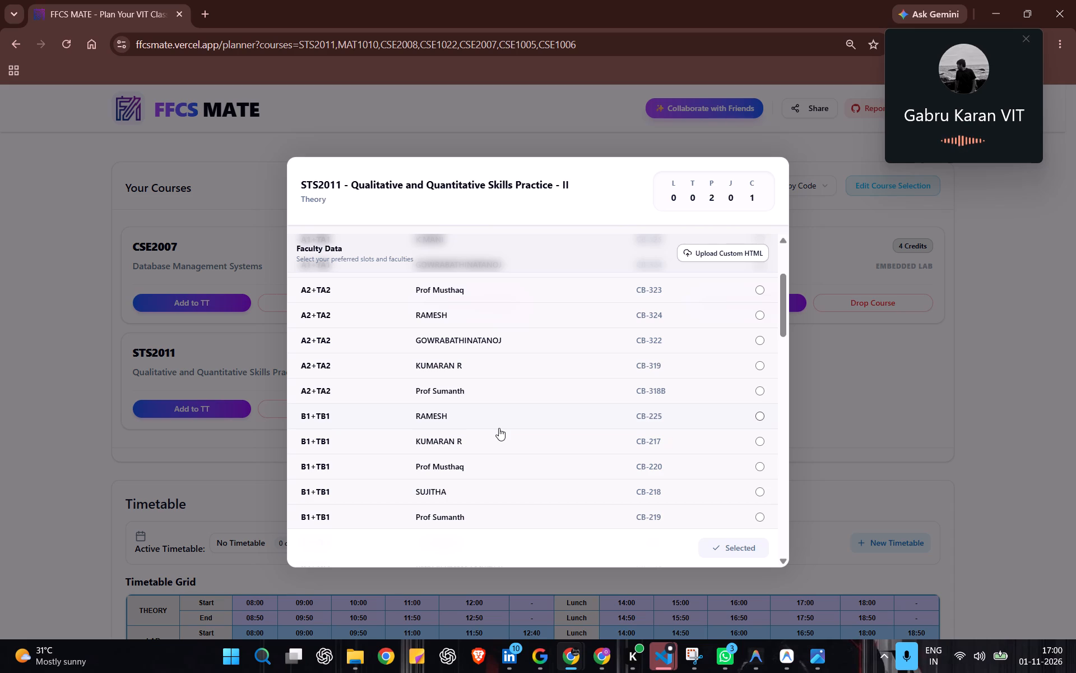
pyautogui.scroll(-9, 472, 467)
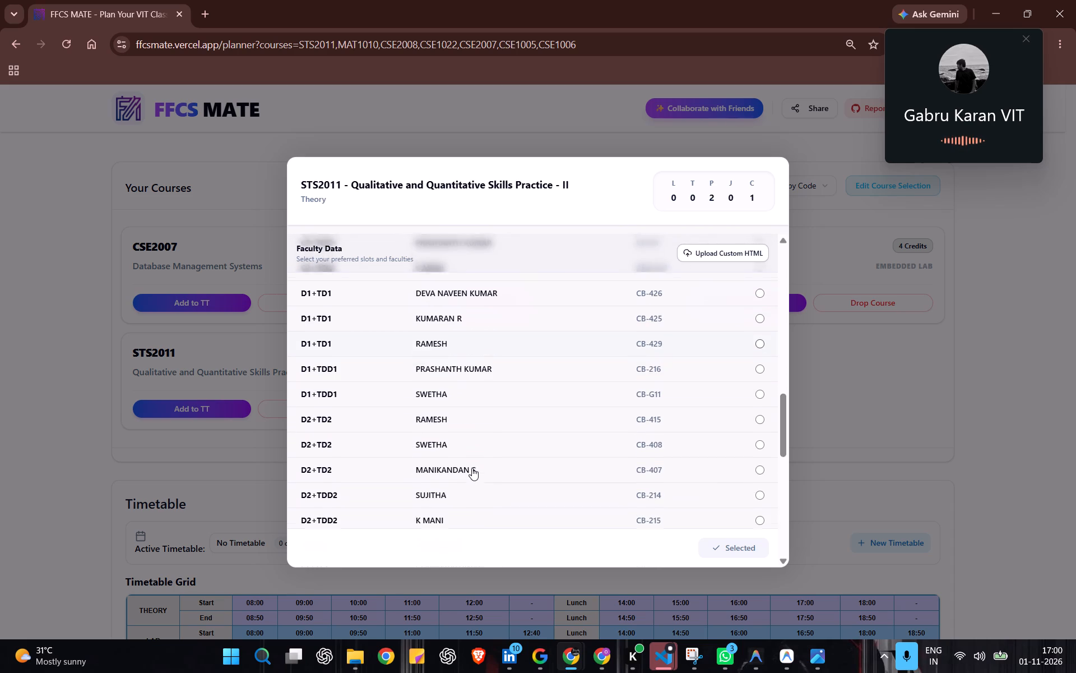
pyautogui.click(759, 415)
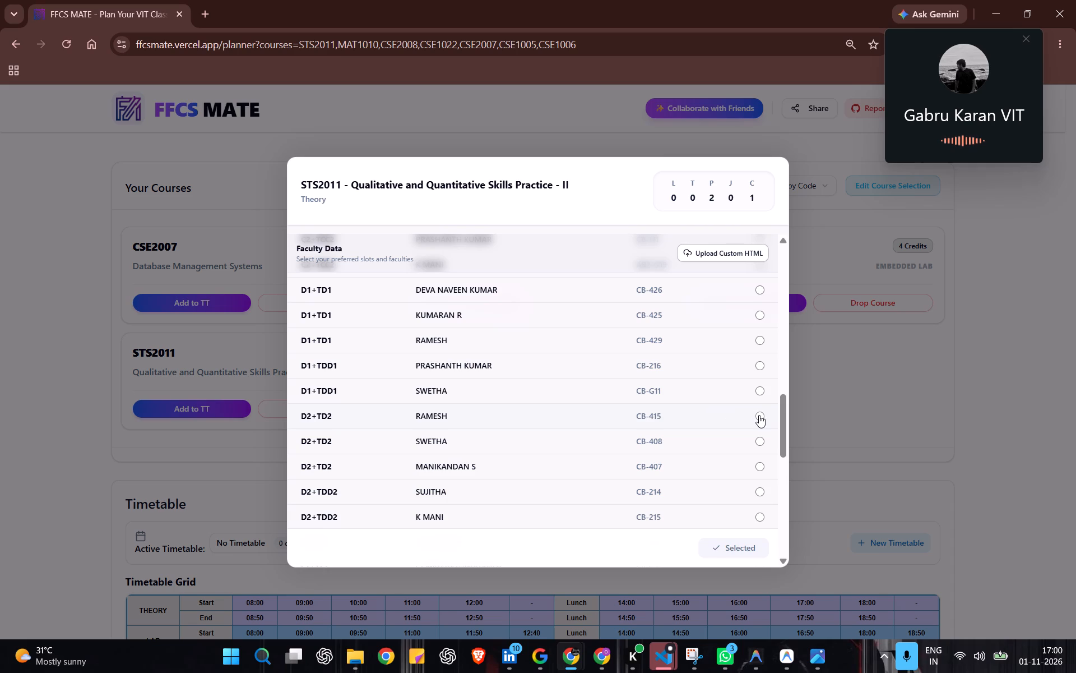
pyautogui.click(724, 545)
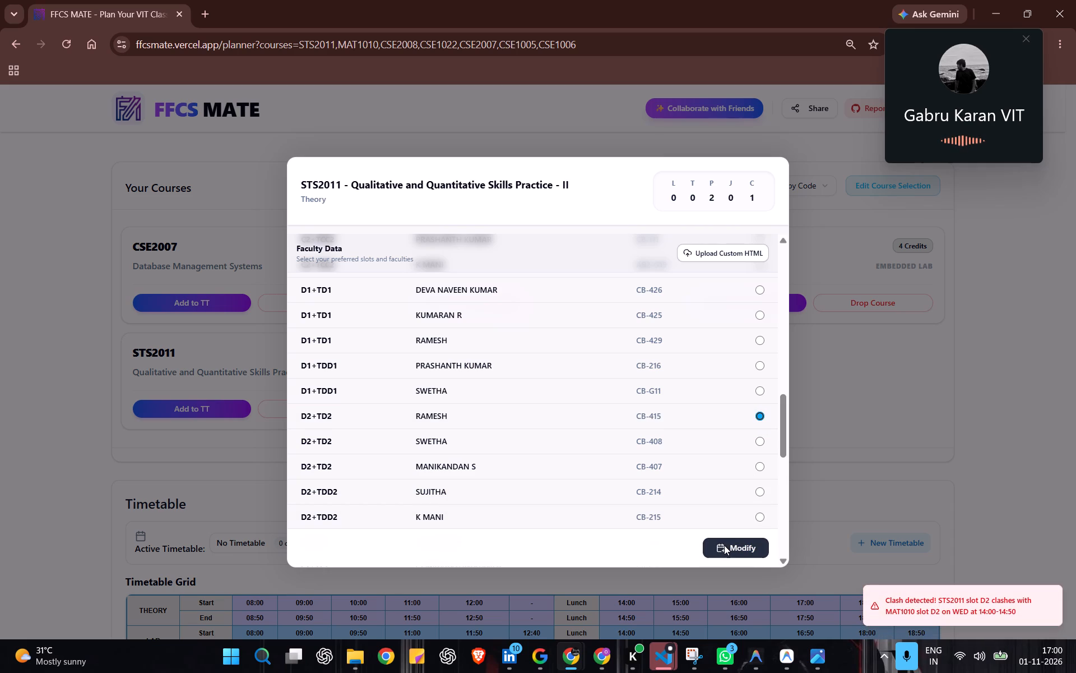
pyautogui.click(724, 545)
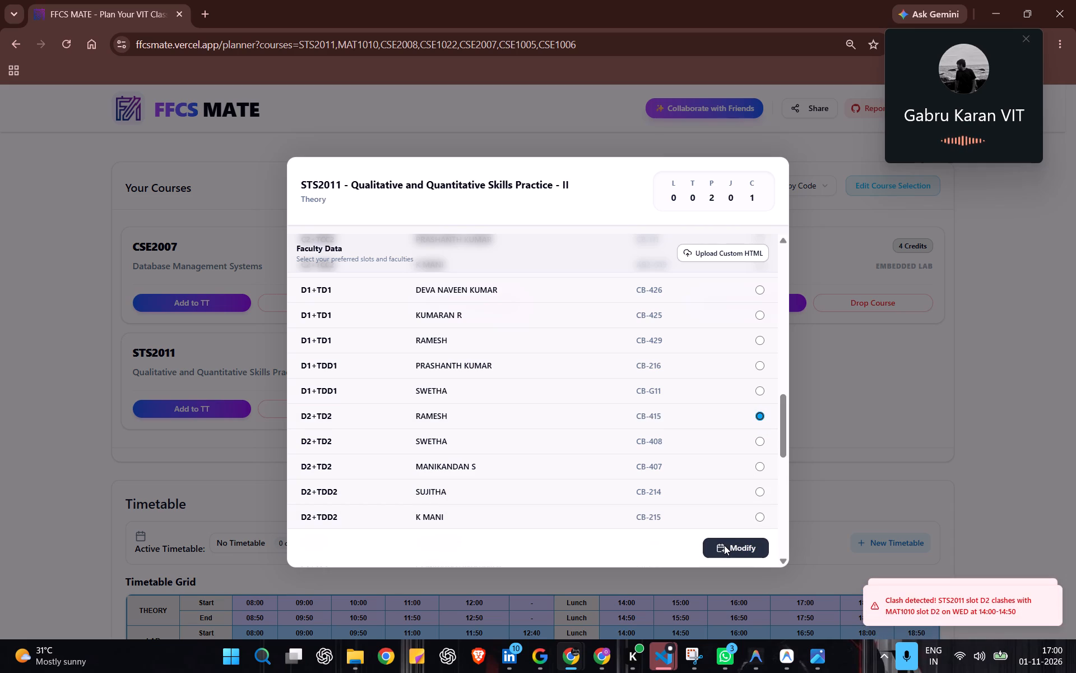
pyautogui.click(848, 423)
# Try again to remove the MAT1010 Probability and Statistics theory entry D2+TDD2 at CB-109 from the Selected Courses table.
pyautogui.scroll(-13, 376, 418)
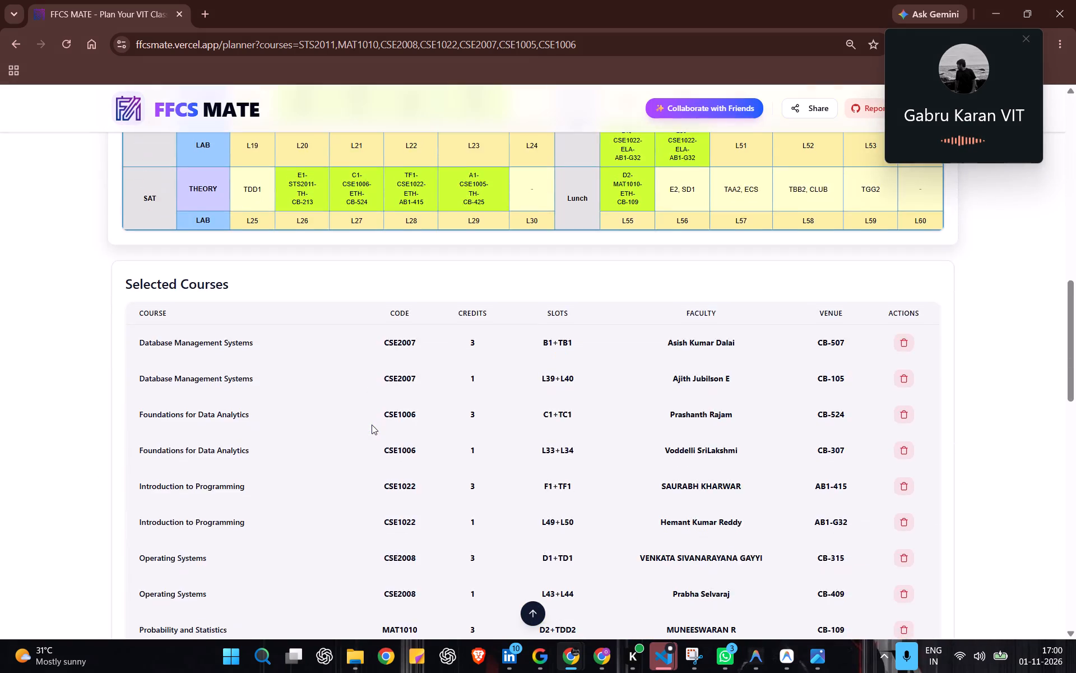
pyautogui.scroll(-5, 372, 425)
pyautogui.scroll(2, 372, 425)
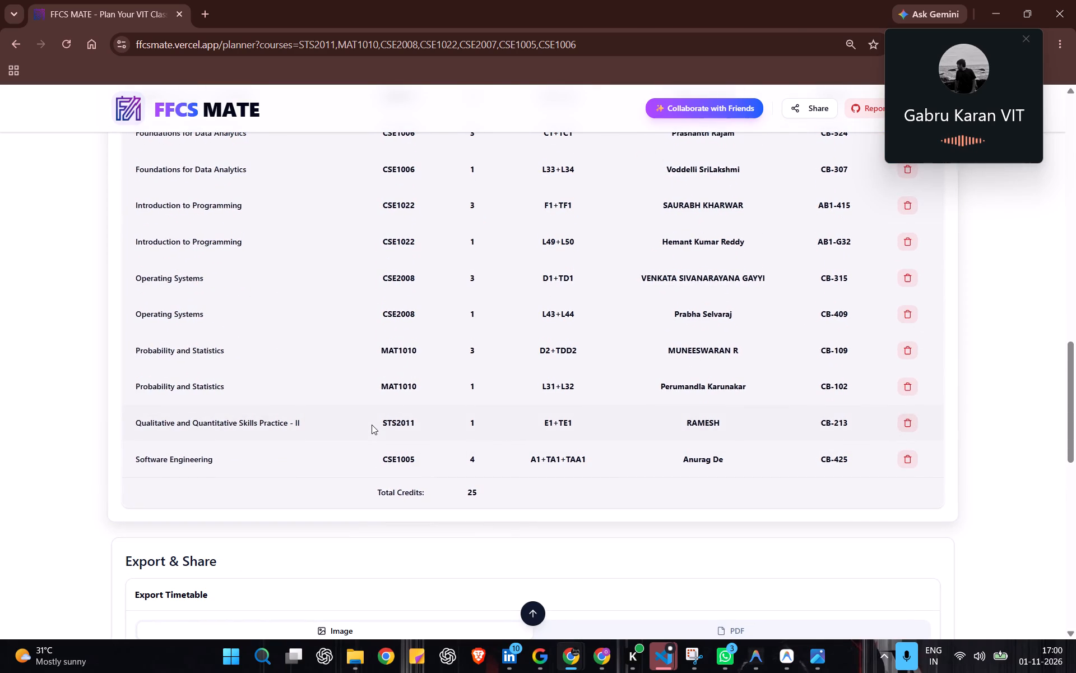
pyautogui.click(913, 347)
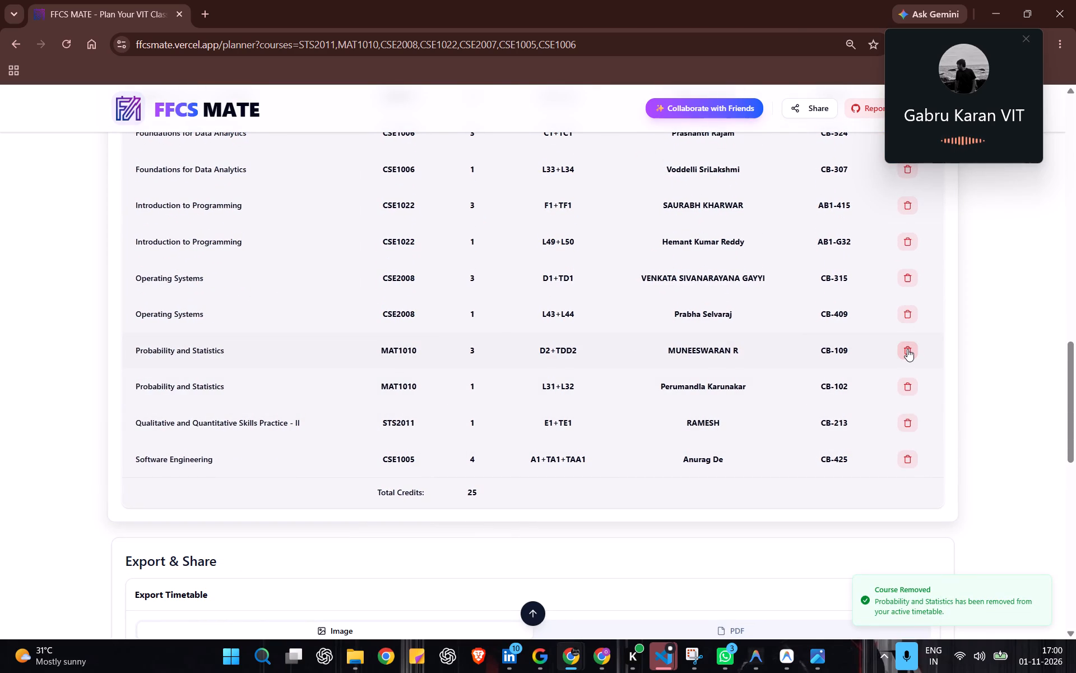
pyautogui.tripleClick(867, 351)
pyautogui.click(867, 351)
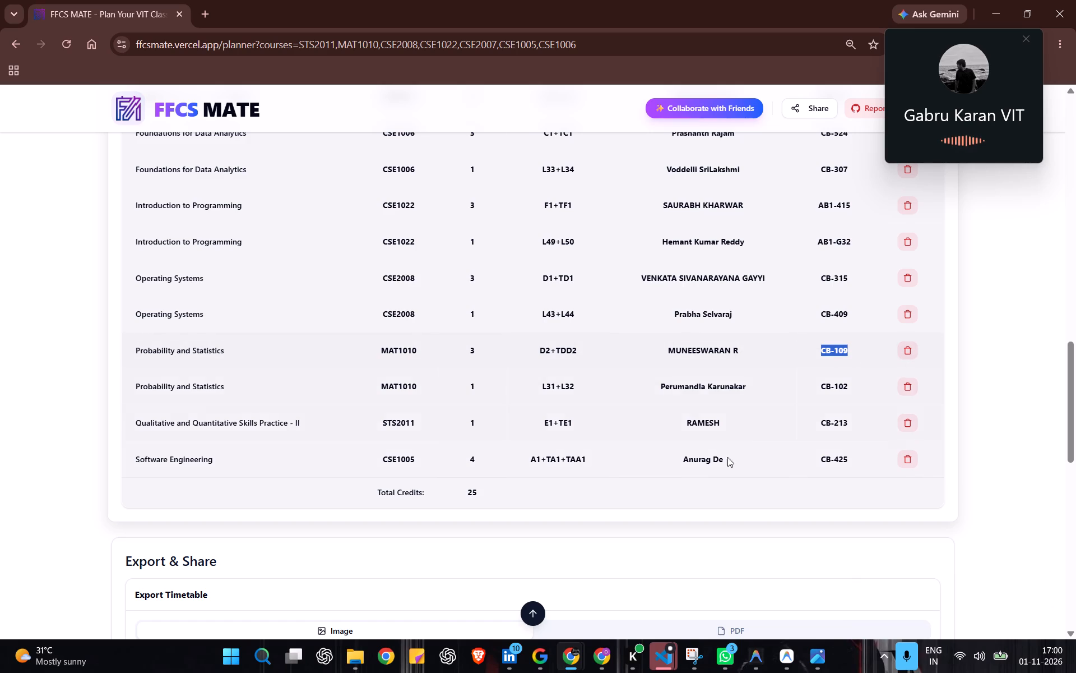
# Check the PDF format in the timetable export options and return to the Image format.
pyautogui.scroll(-4, 688, 513)
pyautogui.click(686, 351)
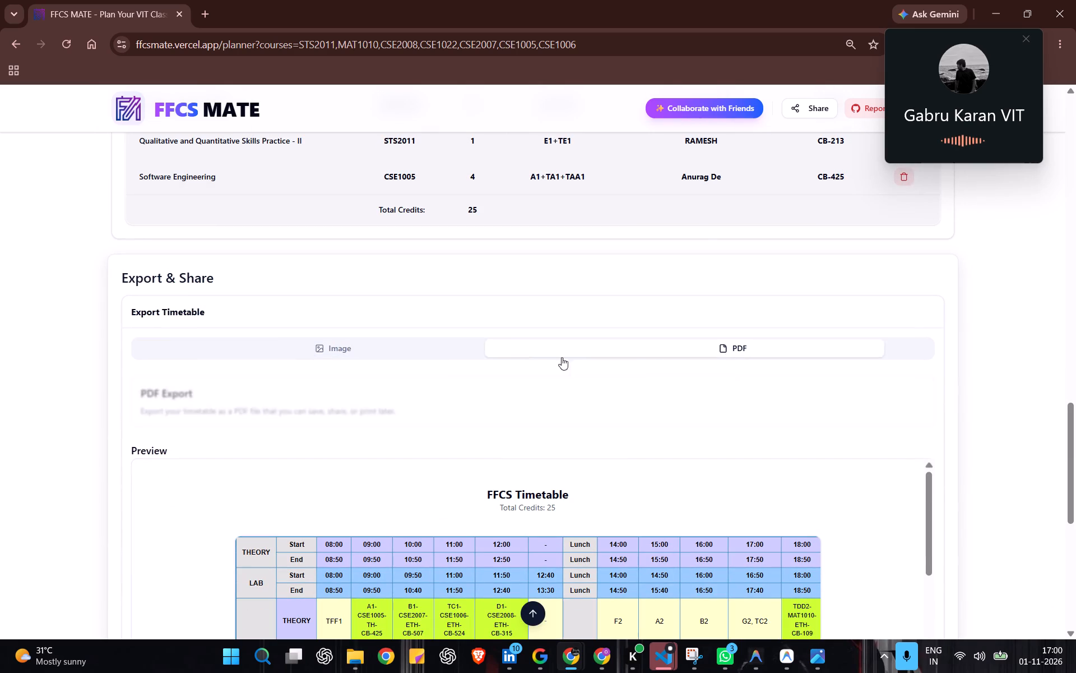
pyautogui.click(437, 357)
pyautogui.scroll(4, 553, 384)
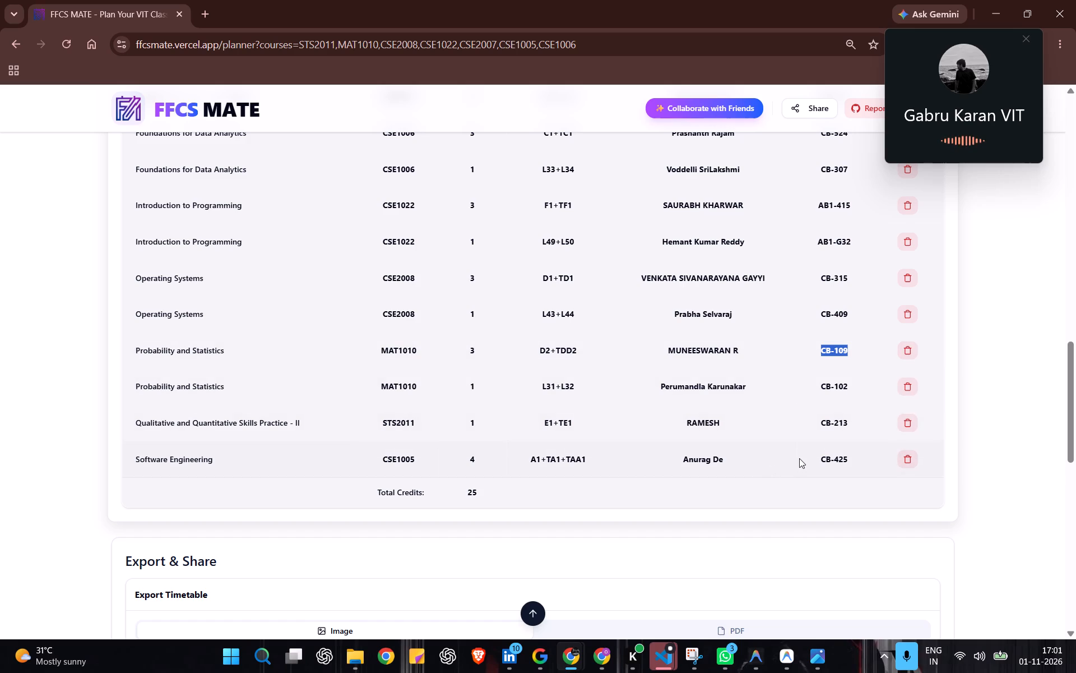
# Review the Selected Courses table, the course cards and the timetable grid from Tuesday to Saturday.
pyautogui.scroll(1, 799, 458)
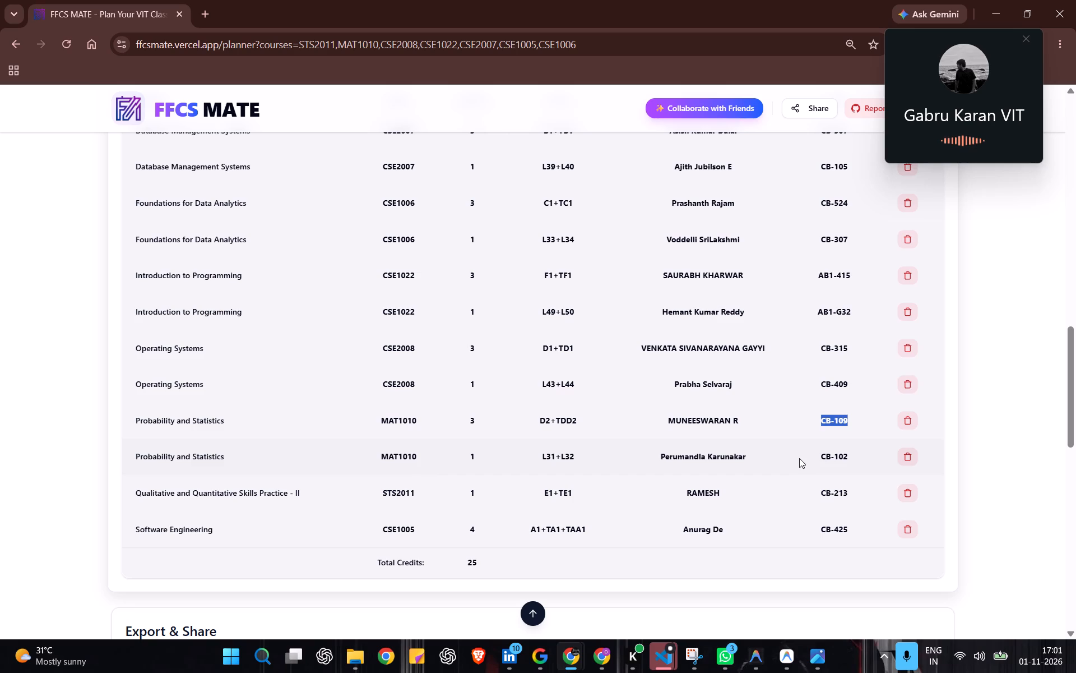
pyautogui.scroll(7, 799, 458)
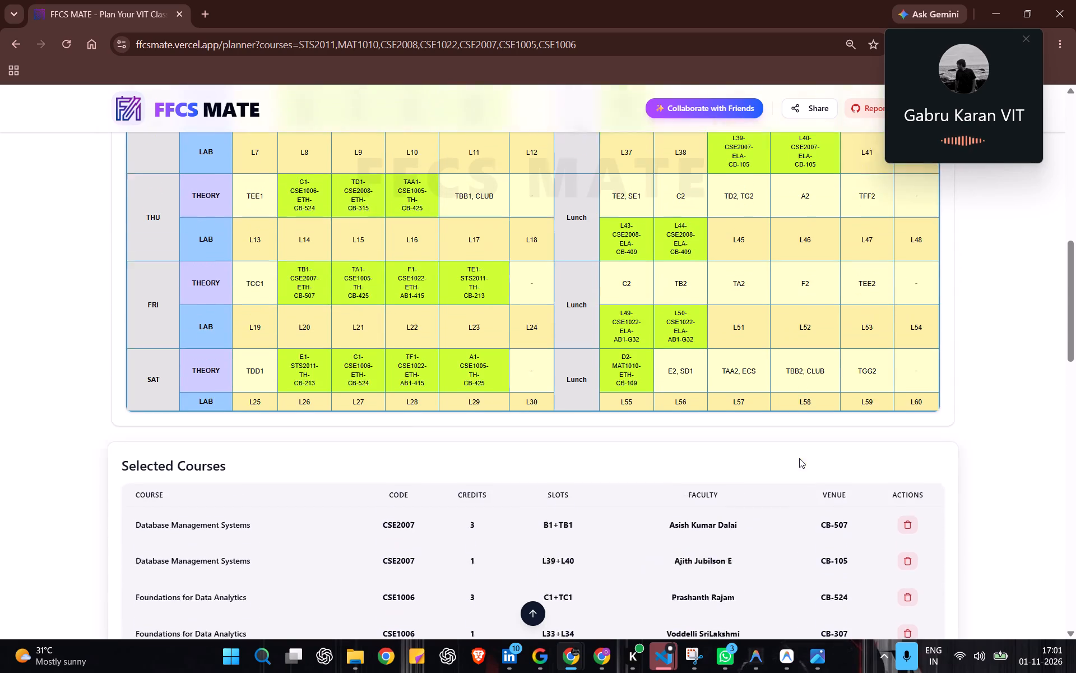
pyautogui.scroll(9, 799, 458)
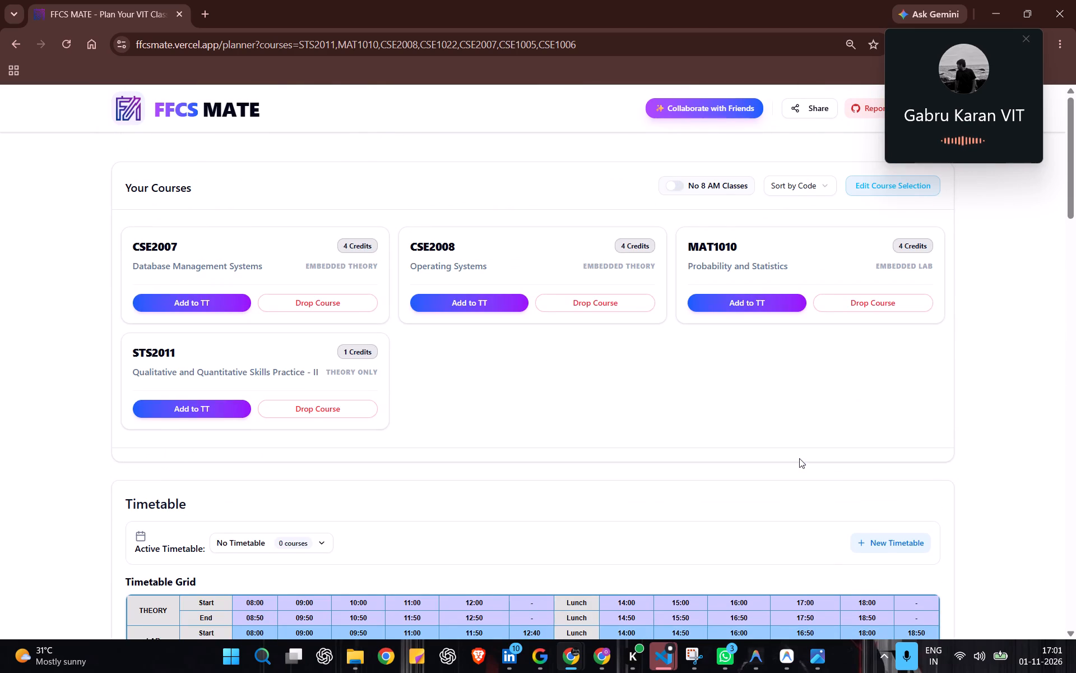
pyautogui.scroll(3, 799, 458)
pyautogui.scroll(-3, 799, 458)
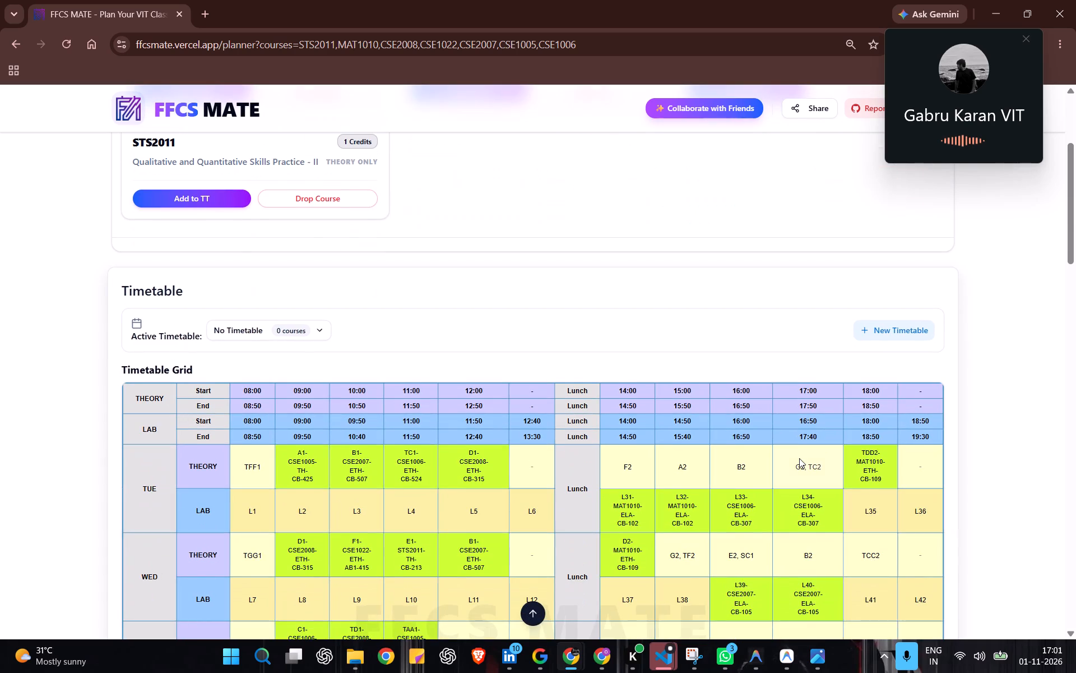
pyautogui.scroll(-10, 799, 458)
pyautogui.scroll(4, 799, 458)
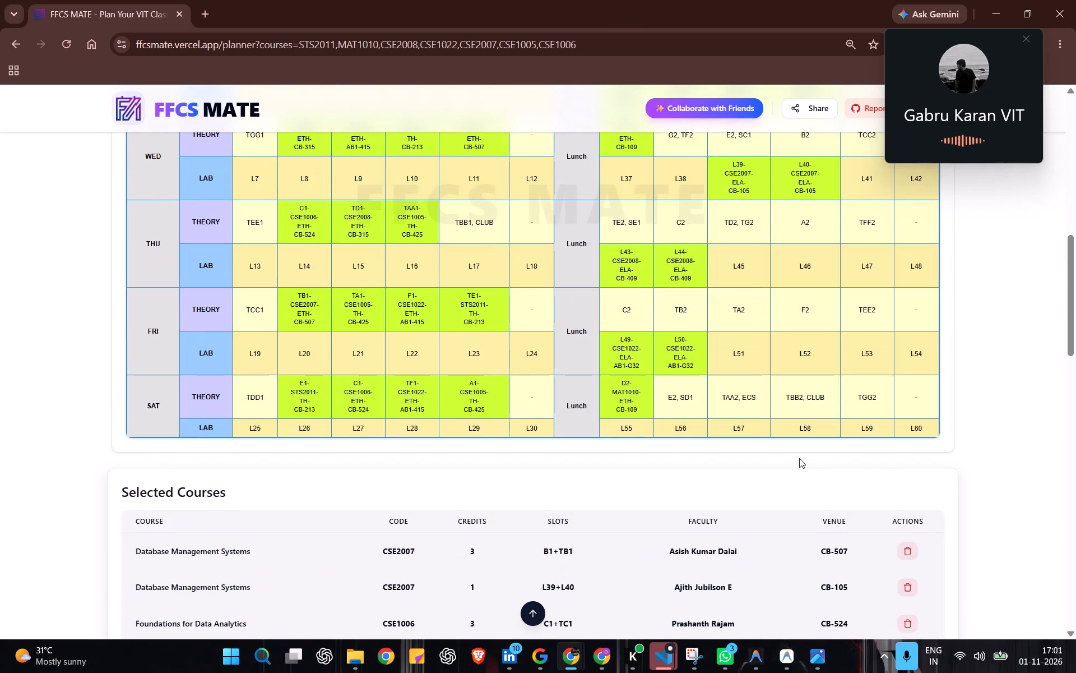
pyautogui.scroll(9, 799, 458)
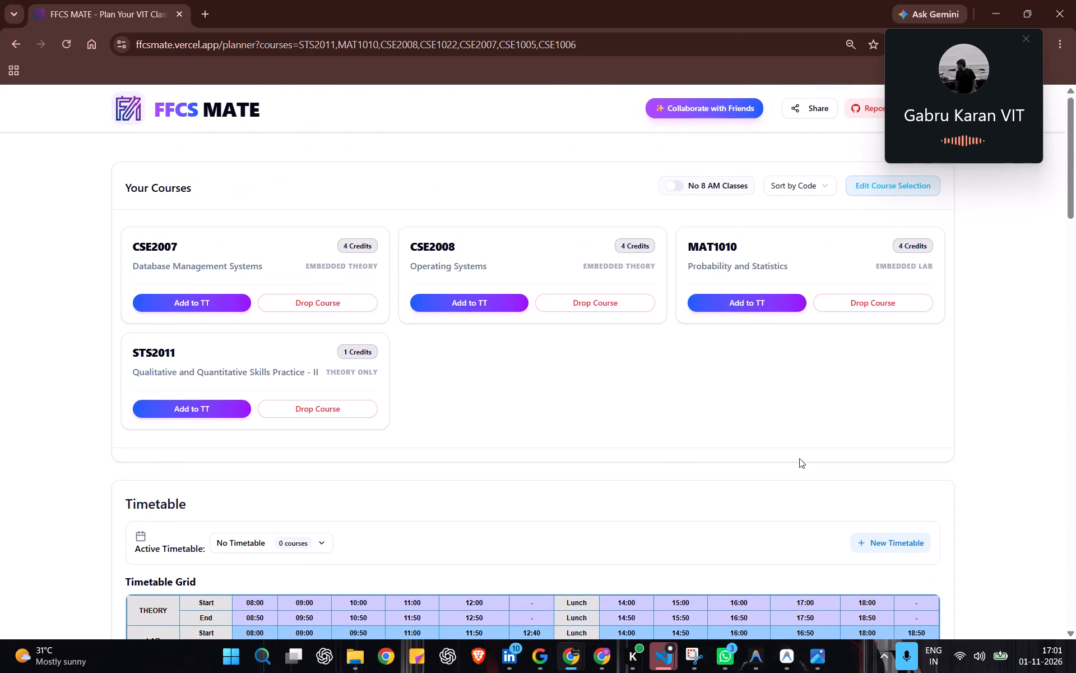
# Look through the theory slots offered for STS2011 down to F2+TFF2 without choosing one.
pyautogui.click(285, 365)
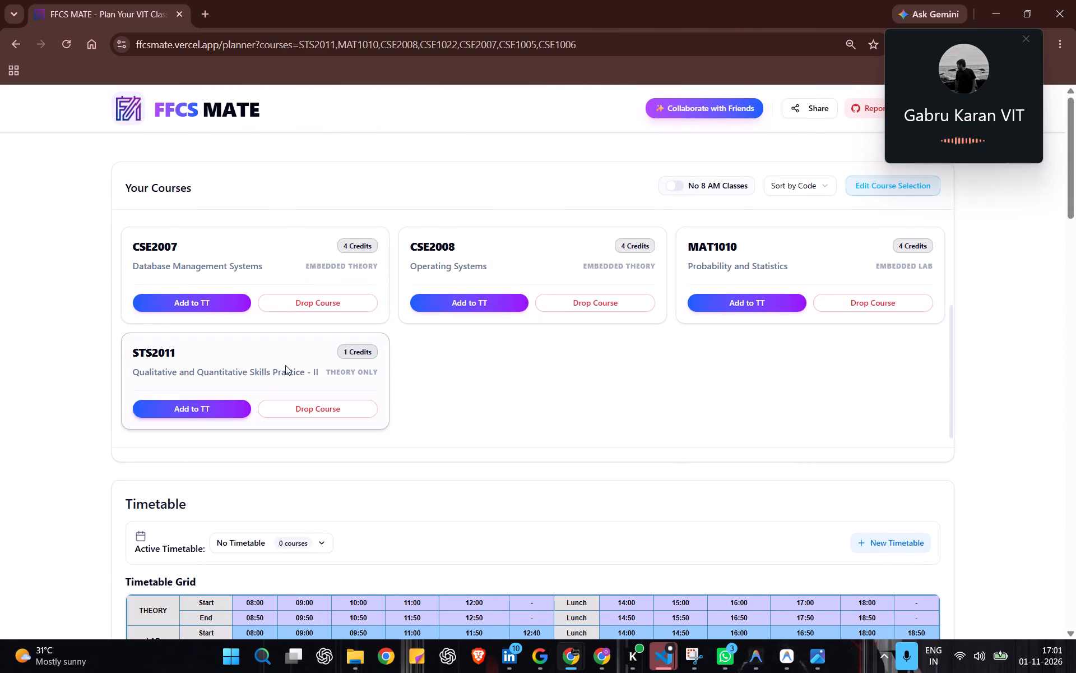
pyautogui.click(165, 404)
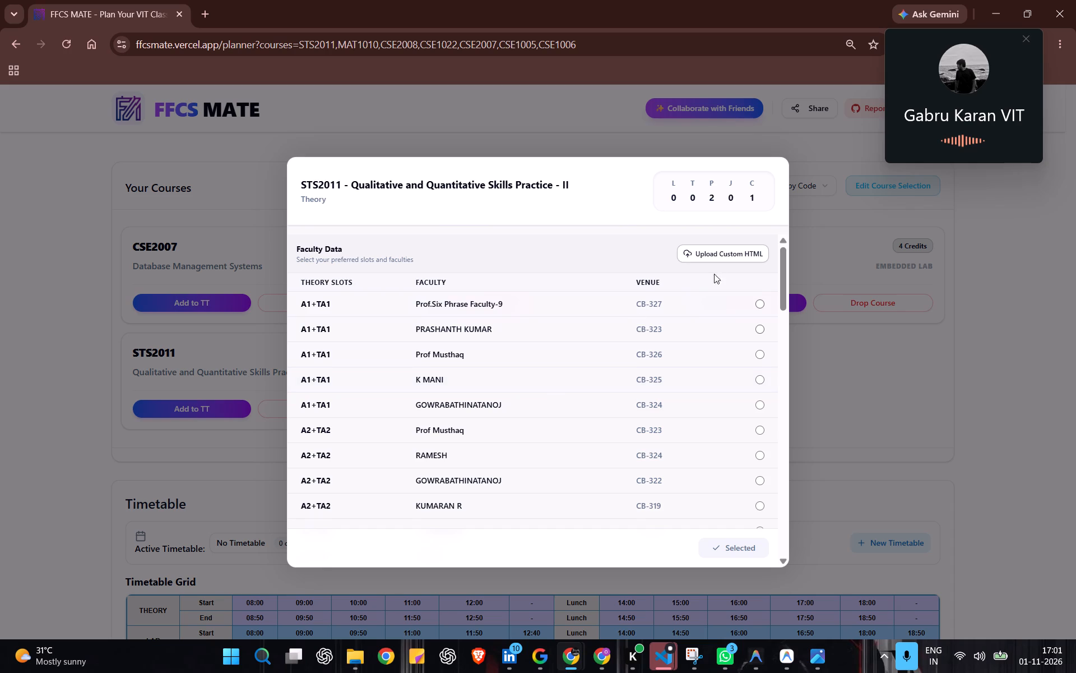
pyautogui.scroll(-6, 744, 425)
pyautogui.scroll(-18, 736, 450)
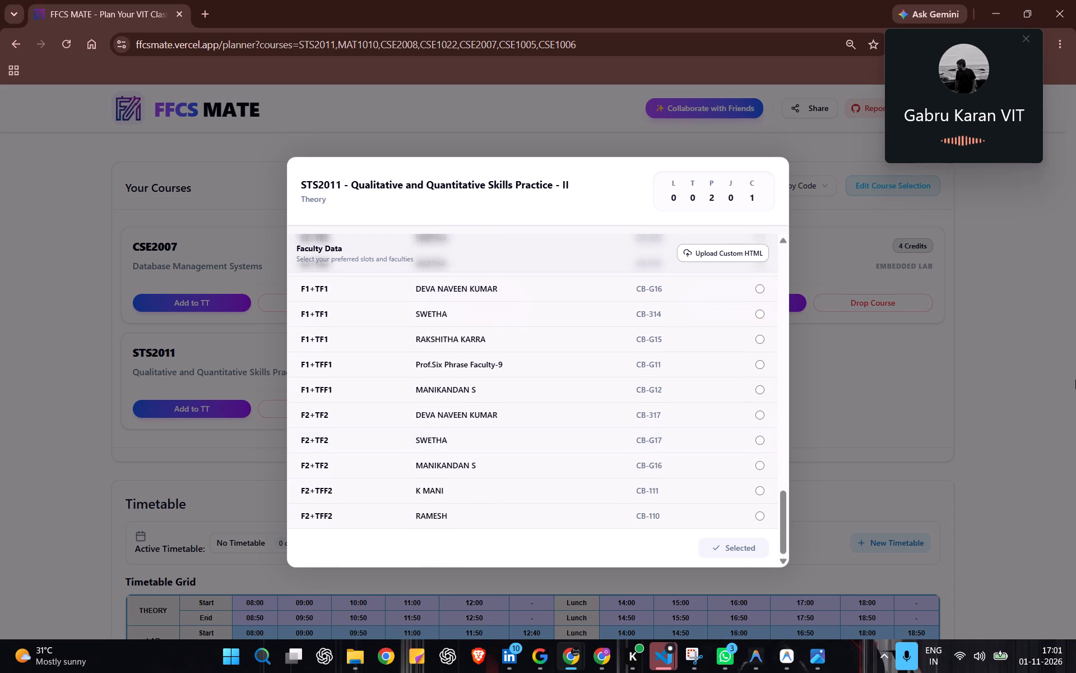
pyautogui.click(1000, 398)
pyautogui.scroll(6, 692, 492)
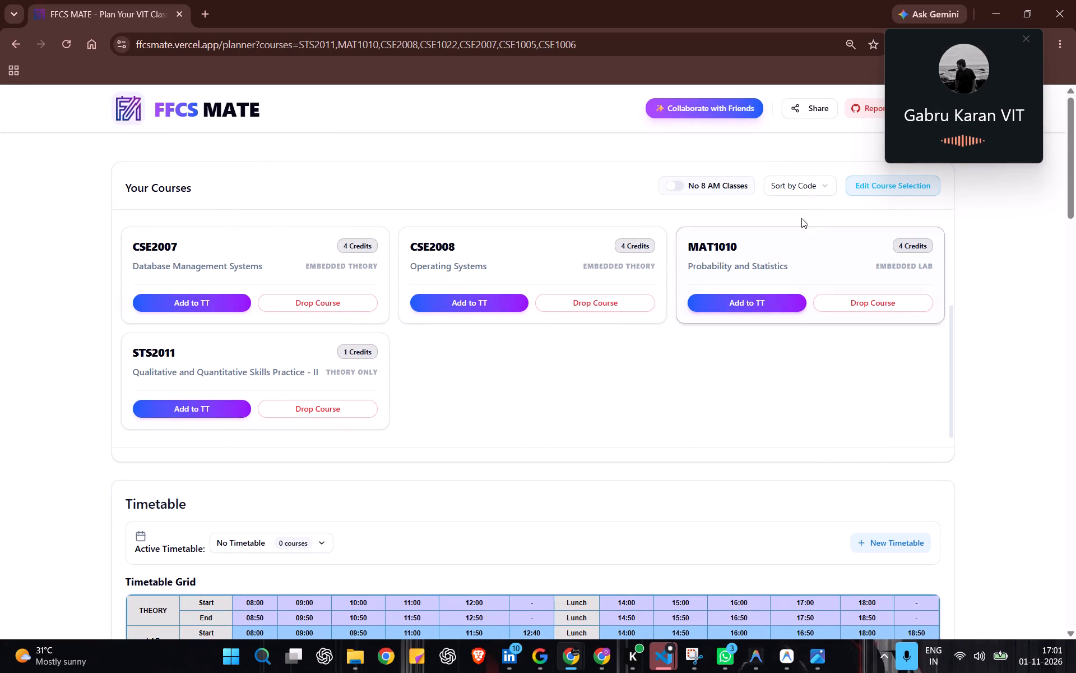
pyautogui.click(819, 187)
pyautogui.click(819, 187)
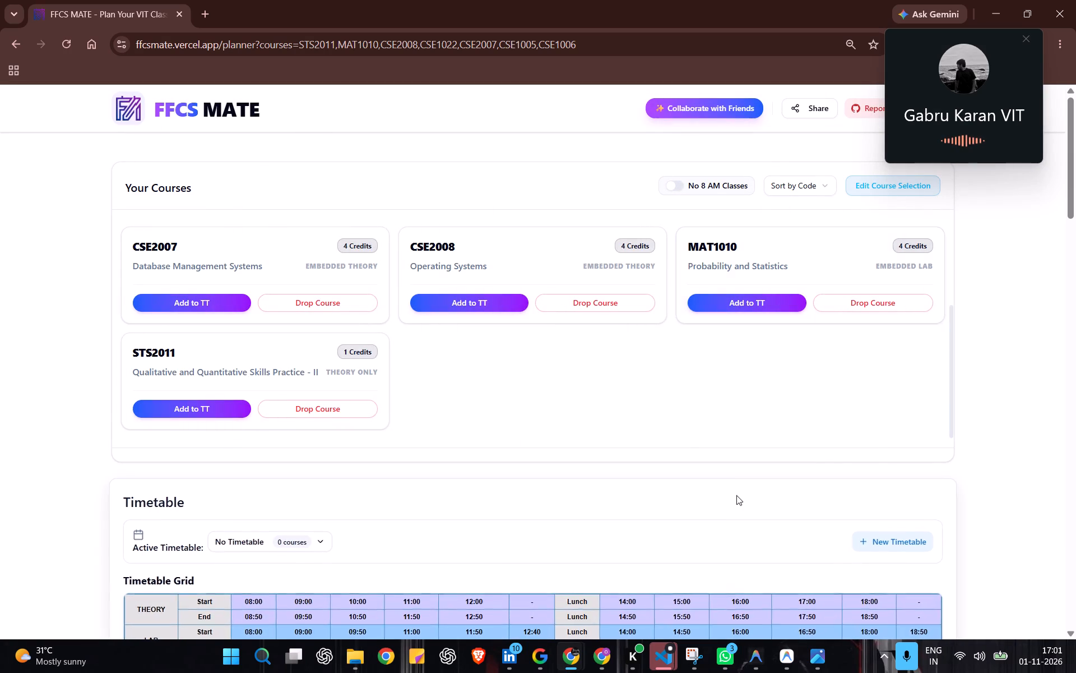
# Examine the timetable export section, comparing the PDF and Image formats and reading through the preview's grid and course list.
pyautogui.scroll(-18, 735, 495)
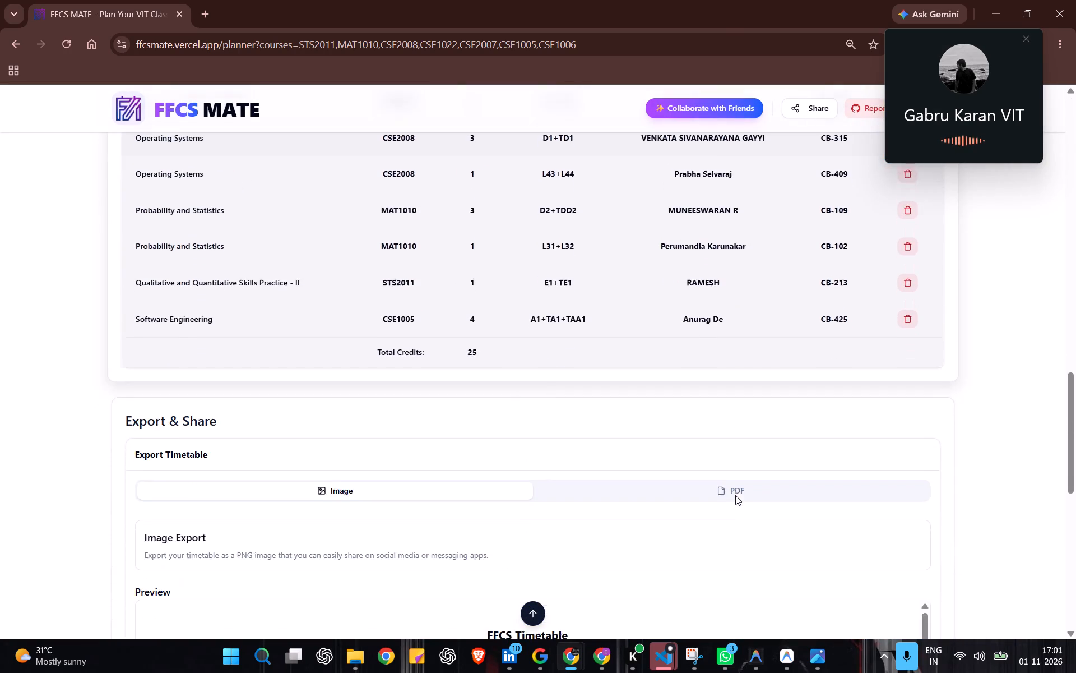
pyautogui.scroll(-1, 735, 495)
pyautogui.click(728, 420)
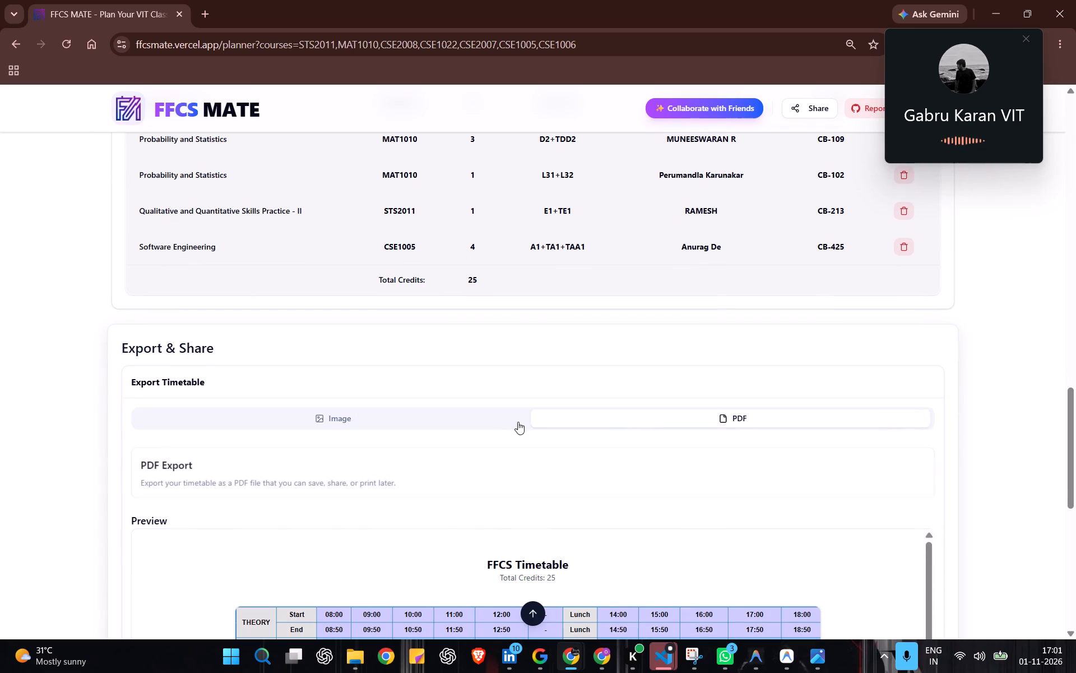
pyautogui.click(462, 420)
pyautogui.scroll(-13, 488, 426)
pyautogui.scroll(-7, 671, 437)
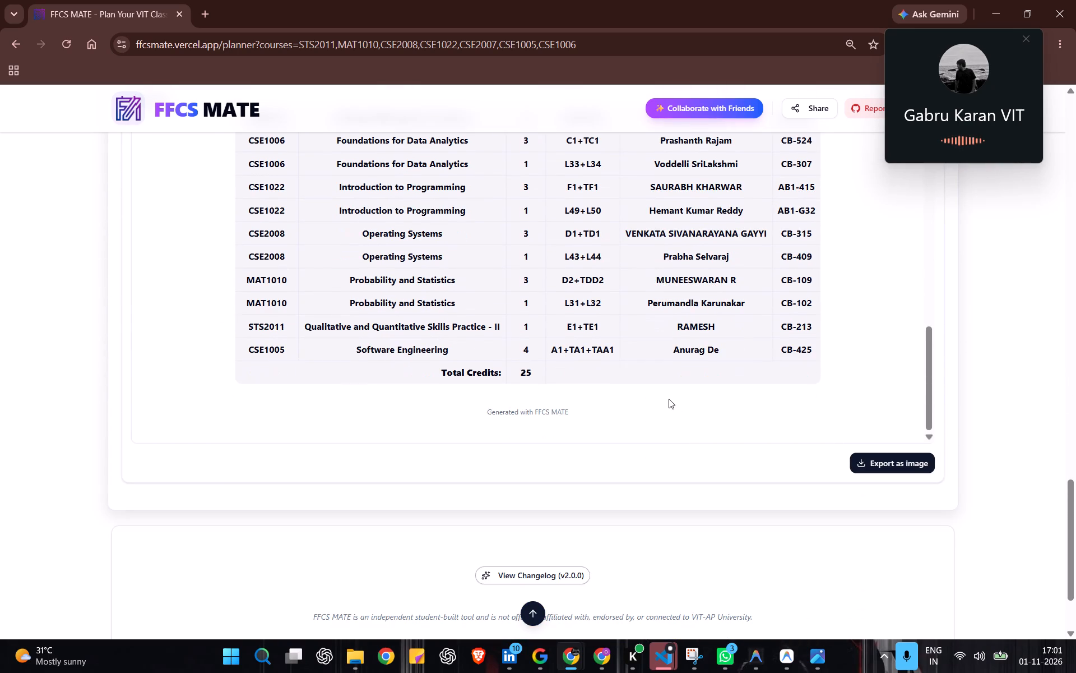
pyautogui.scroll(2, 642, 402)
pyautogui.scroll(-5, 643, 401)
pyautogui.scroll(10, 643, 401)
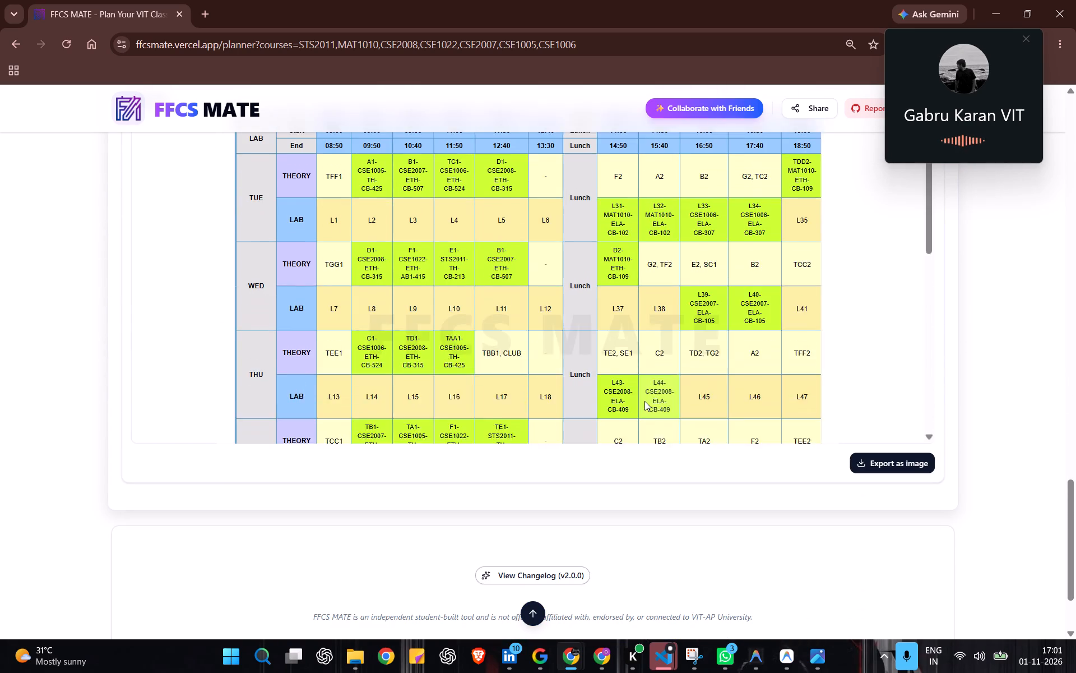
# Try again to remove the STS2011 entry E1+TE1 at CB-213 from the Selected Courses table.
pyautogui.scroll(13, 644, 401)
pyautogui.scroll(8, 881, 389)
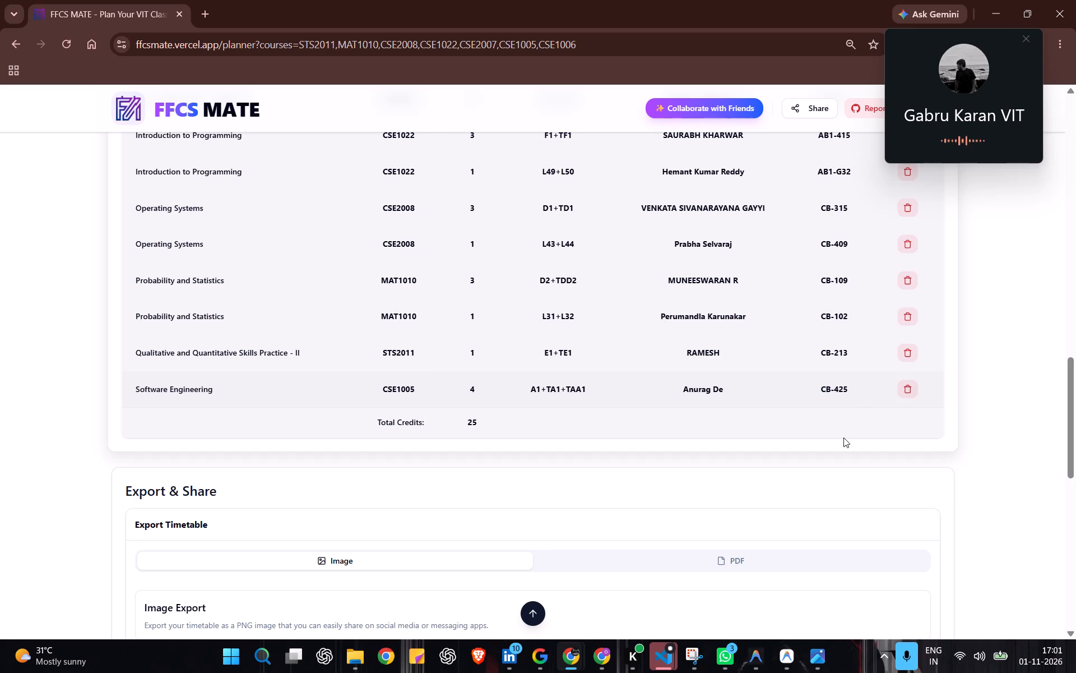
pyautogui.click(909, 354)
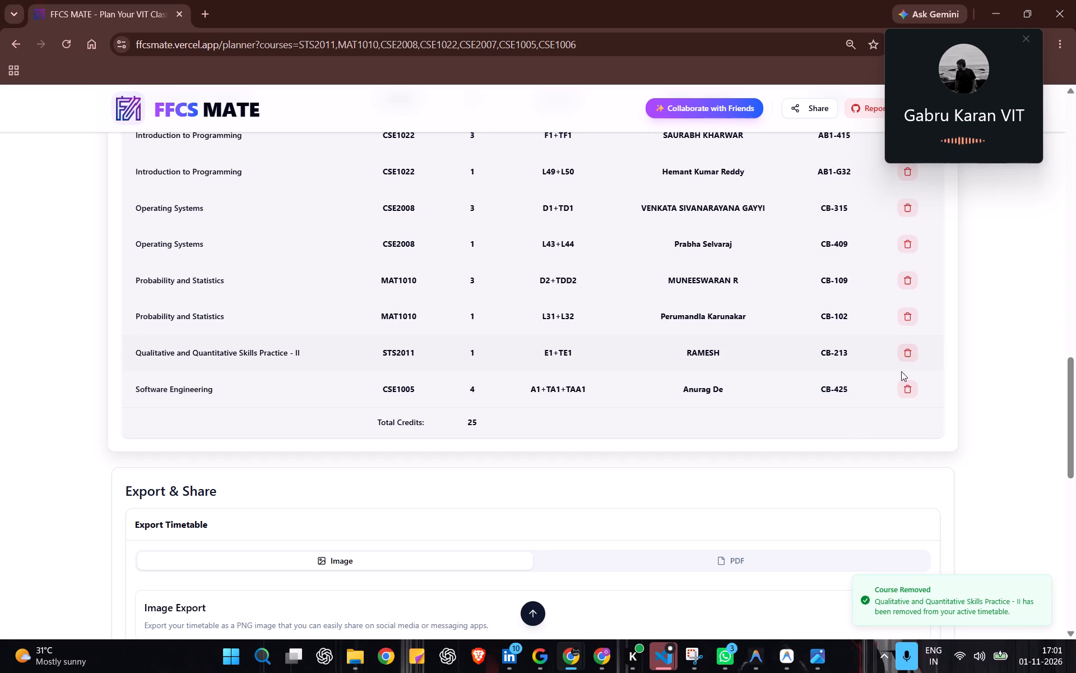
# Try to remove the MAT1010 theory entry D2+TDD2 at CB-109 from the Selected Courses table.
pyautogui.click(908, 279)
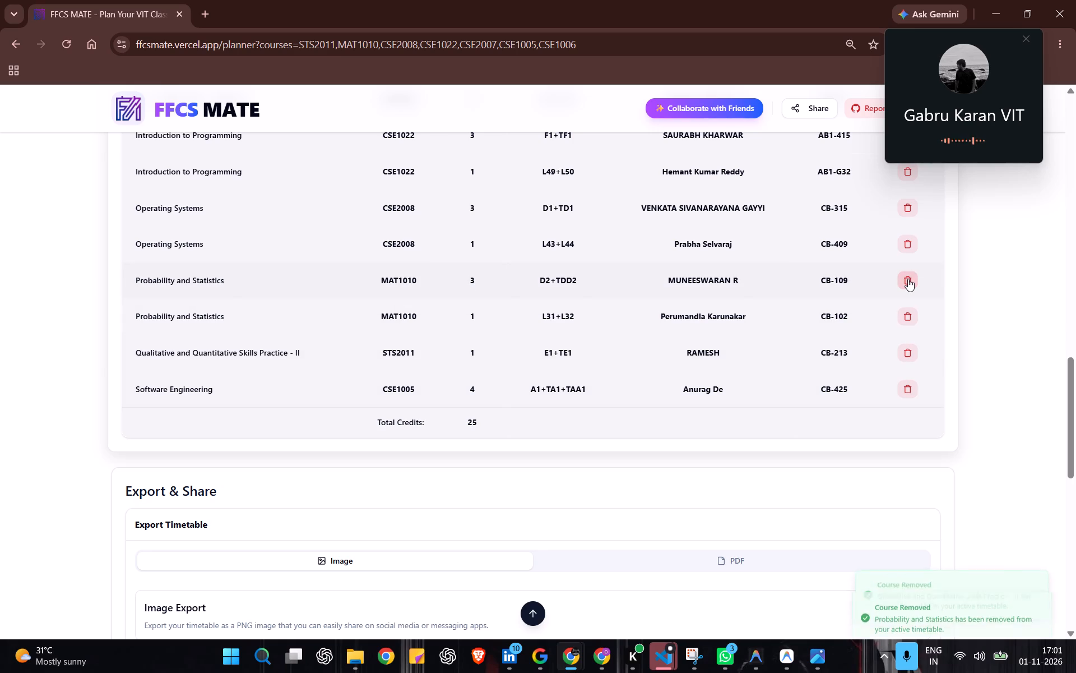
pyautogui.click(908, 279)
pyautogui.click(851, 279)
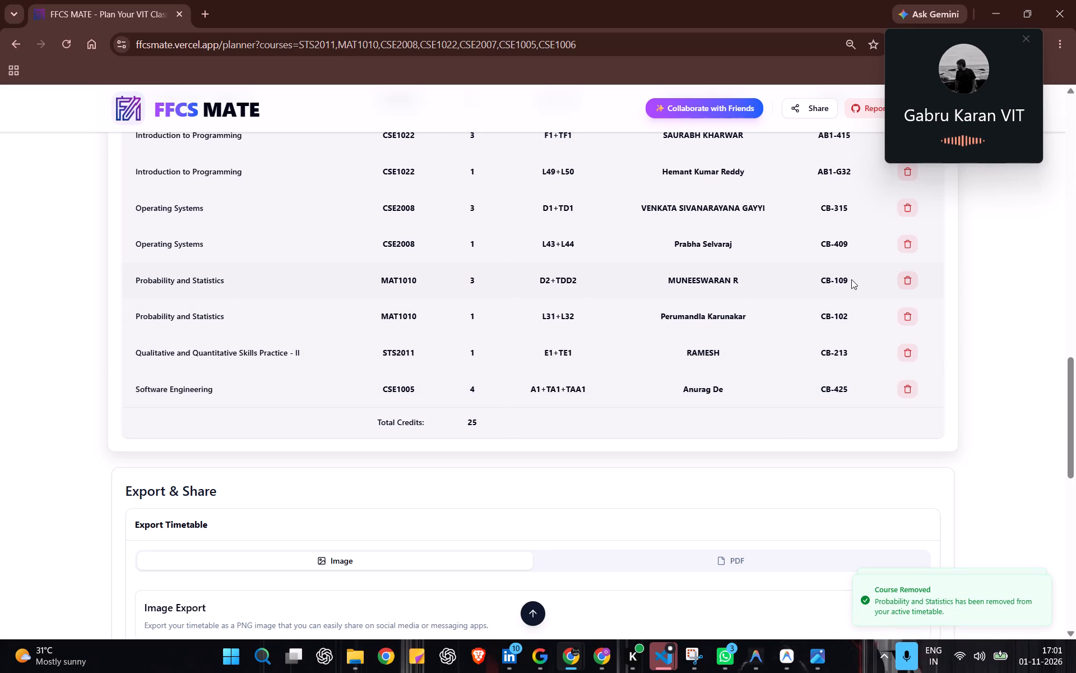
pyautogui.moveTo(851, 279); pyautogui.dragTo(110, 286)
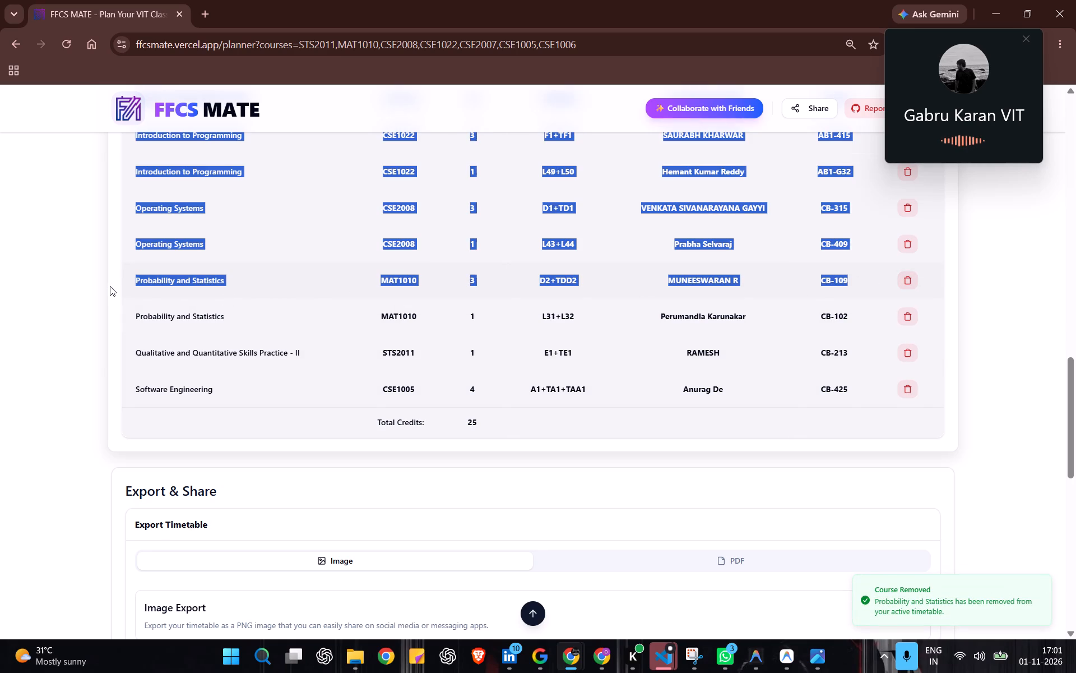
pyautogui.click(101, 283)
# Drop the STS2011 and MAT1010 courses from Your Courses.
pyautogui.scroll(17, 201, 303)
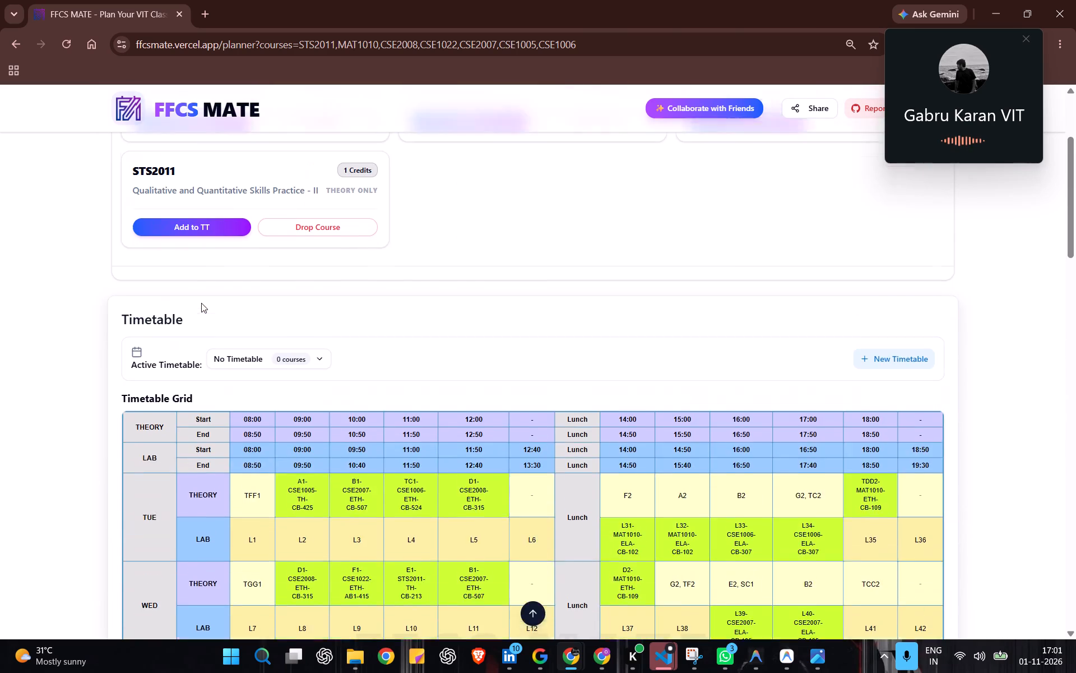
pyautogui.click(325, 413)
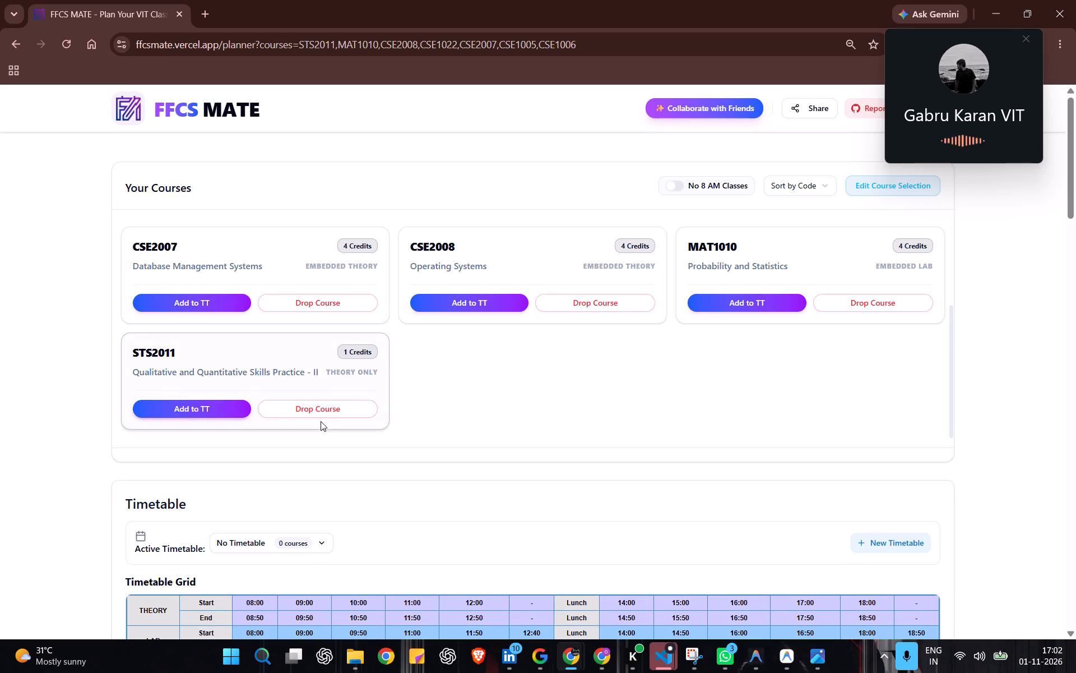
pyautogui.scroll(-6, 668, 383)
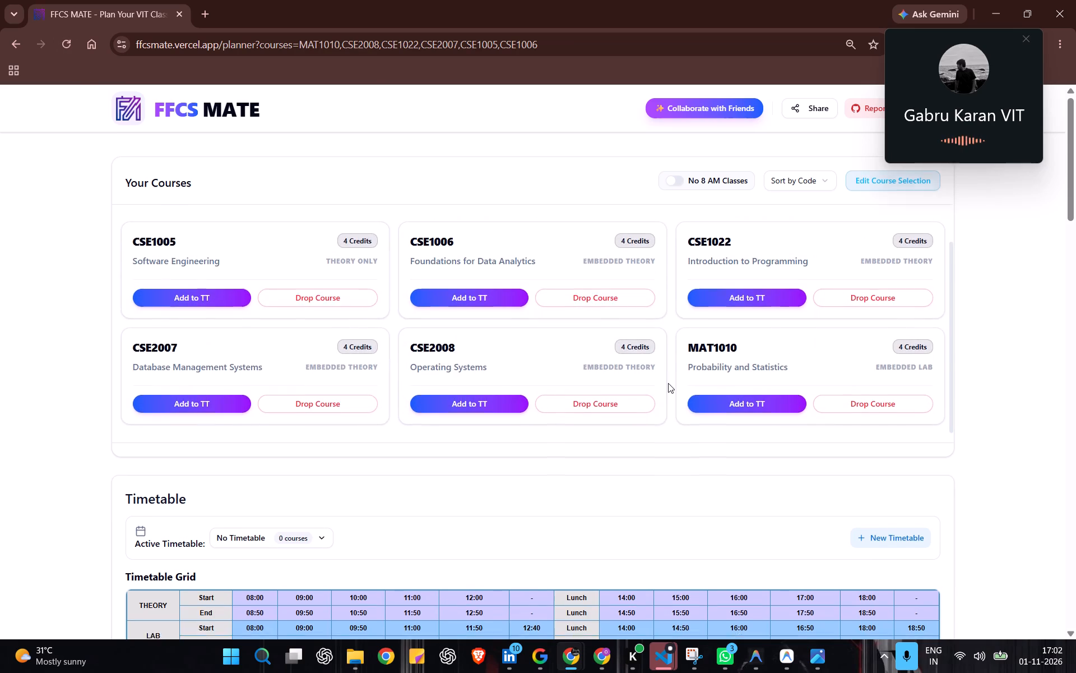
pyautogui.scroll(5, 668, 383)
pyautogui.scroll(-5, 668, 383)
pyautogui.scroll(6, 668, 383)
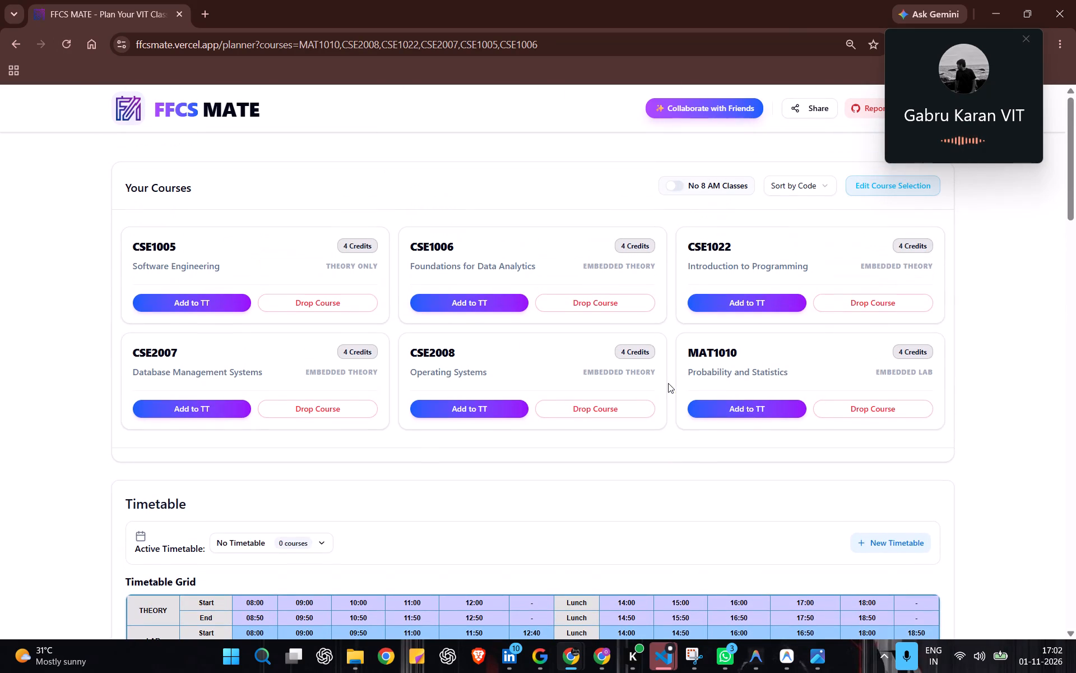
pyautogui.click(875, 416)
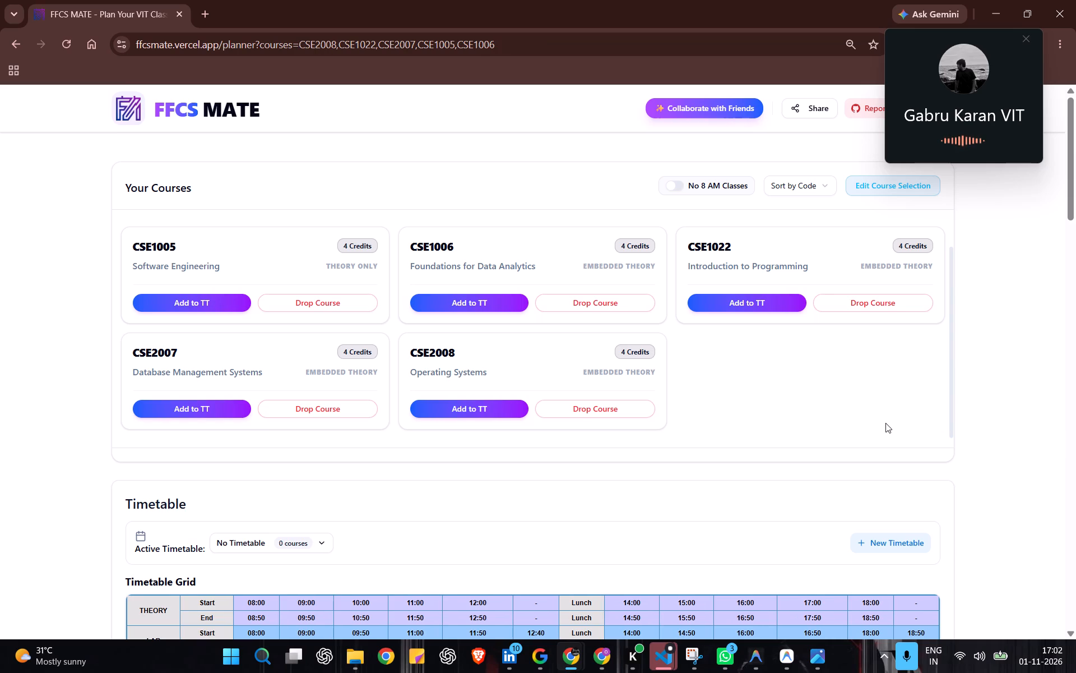
# Reopen the course selection, search for MAT, and add MAT1010 Probability and Statistics to the selection.
pyautogui.click(900, 187)
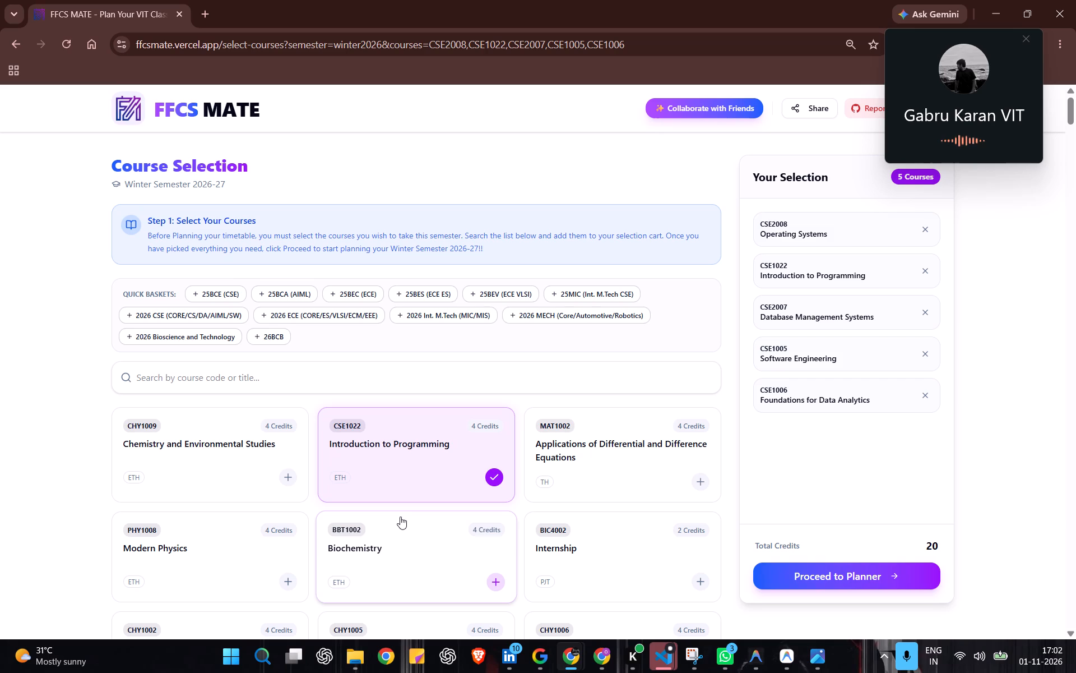
pyautogui.scroll(-2, 400, 517)
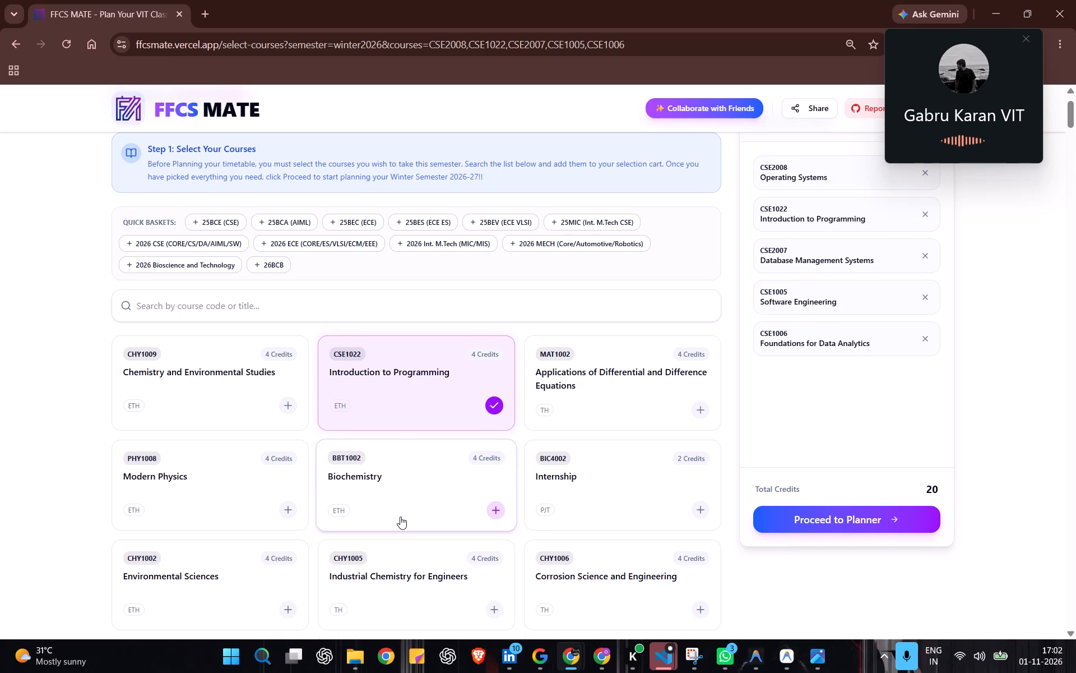
pyautogui.scroll(-2, 400, 517)
pyautogui.scroll(2, 400, 517)
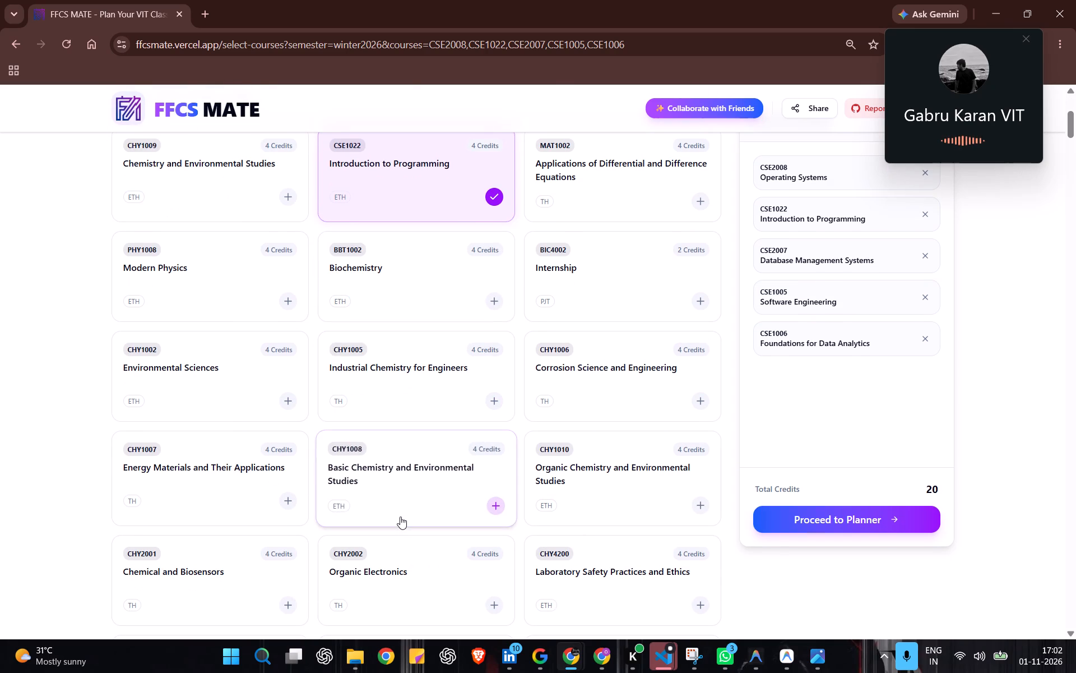
pyautogui.scroll(2, 400, 517)
pyautogui.click(170, 383)
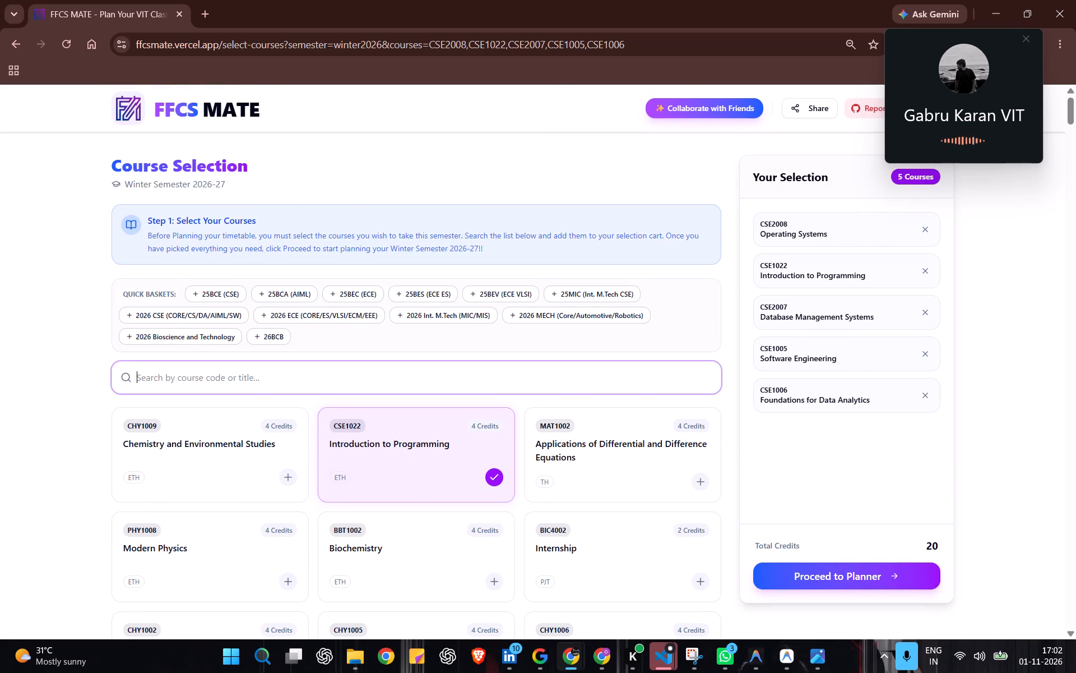
pyautogui.write('jMA')
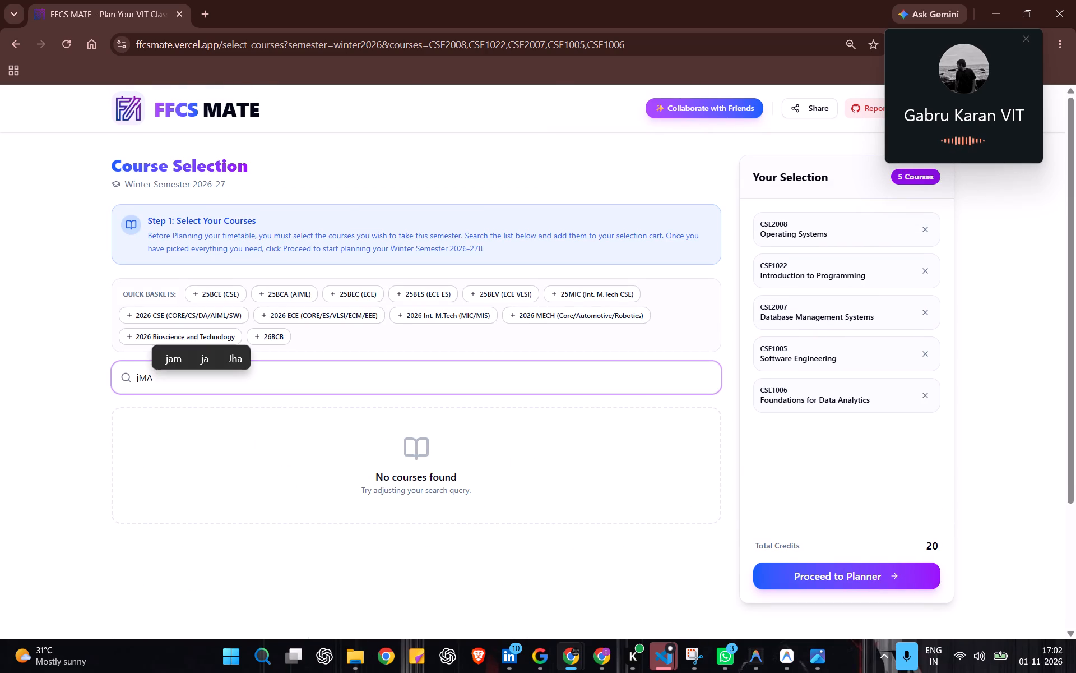
pyautogui.press('BackSpace')
pyautogui.press('BackSpace')
pyautogui.press('BackSpace')
pyautogui.write('MAT')
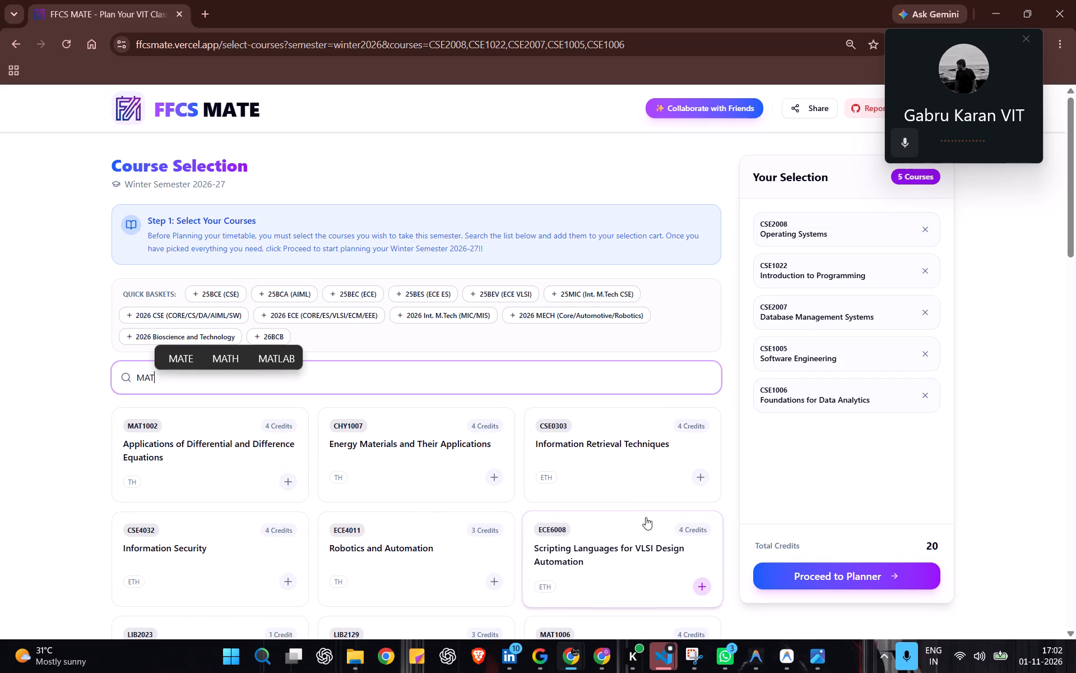
pyautogui.scroll(-1, 646, 517)
pyautogui.scroll(-2, 448, 561)
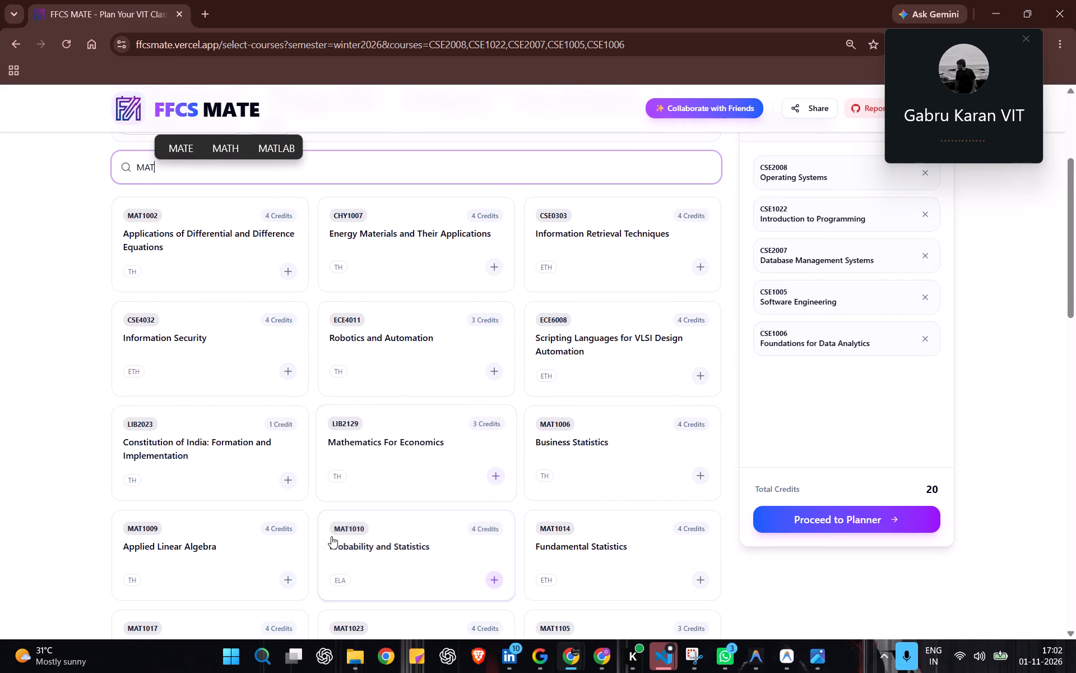
pyautogui.click(499, 580)
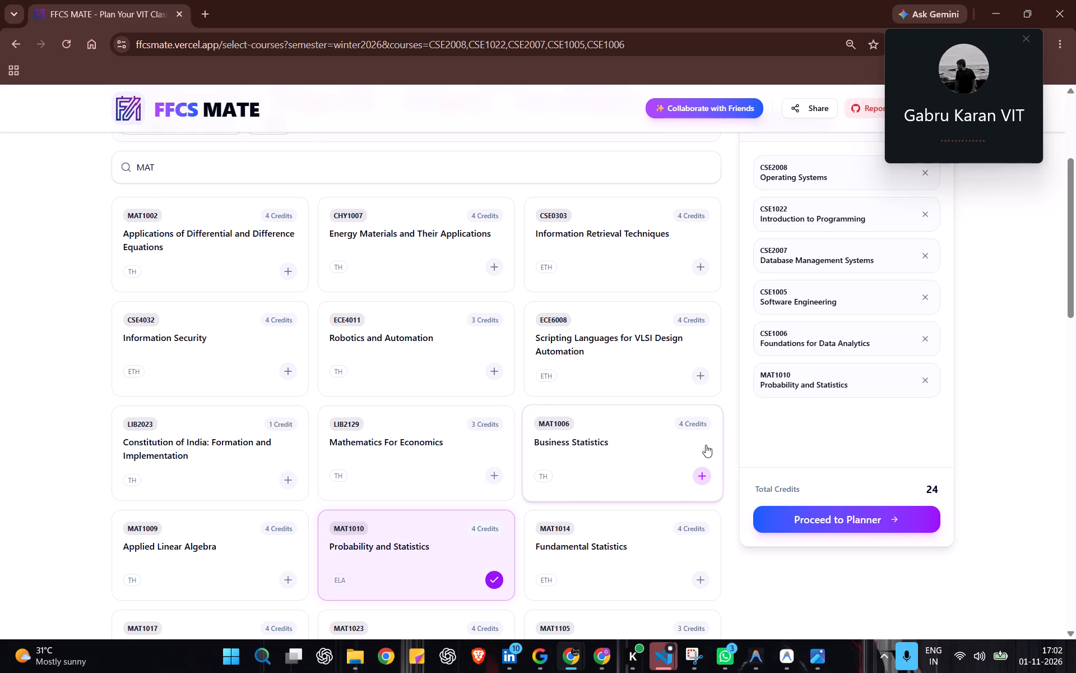
# Replace the course search term with STS to find STS2011 for adding back to the selection.
pyautogui.click(160, 153)
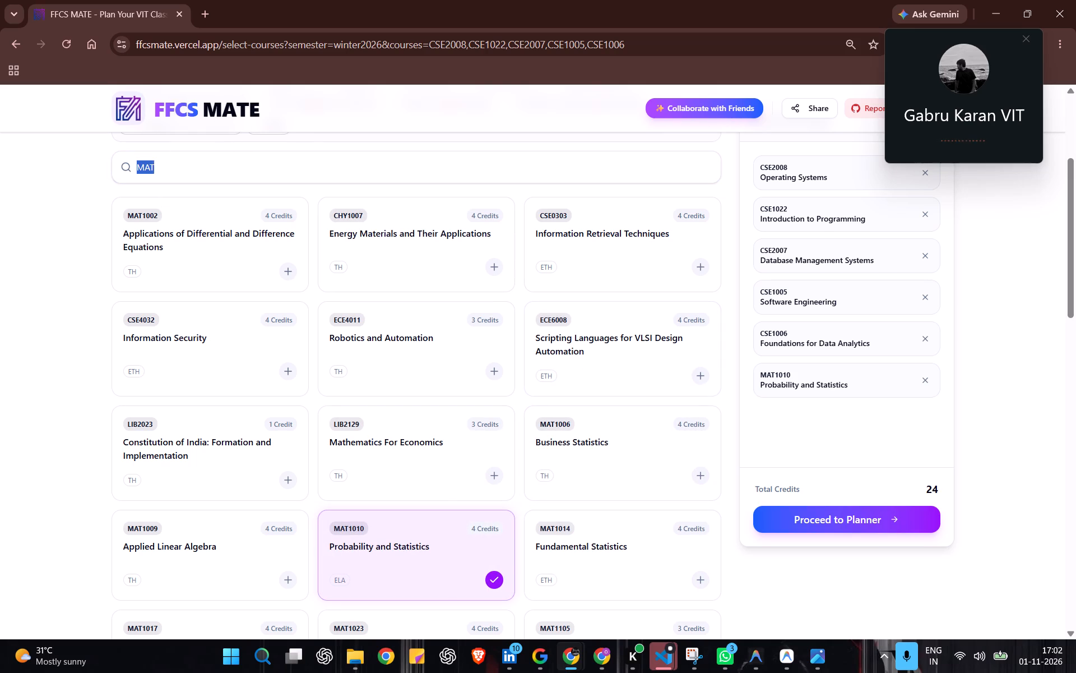
pyautogui.press('BackSpace')
pyautogui.write('STS')
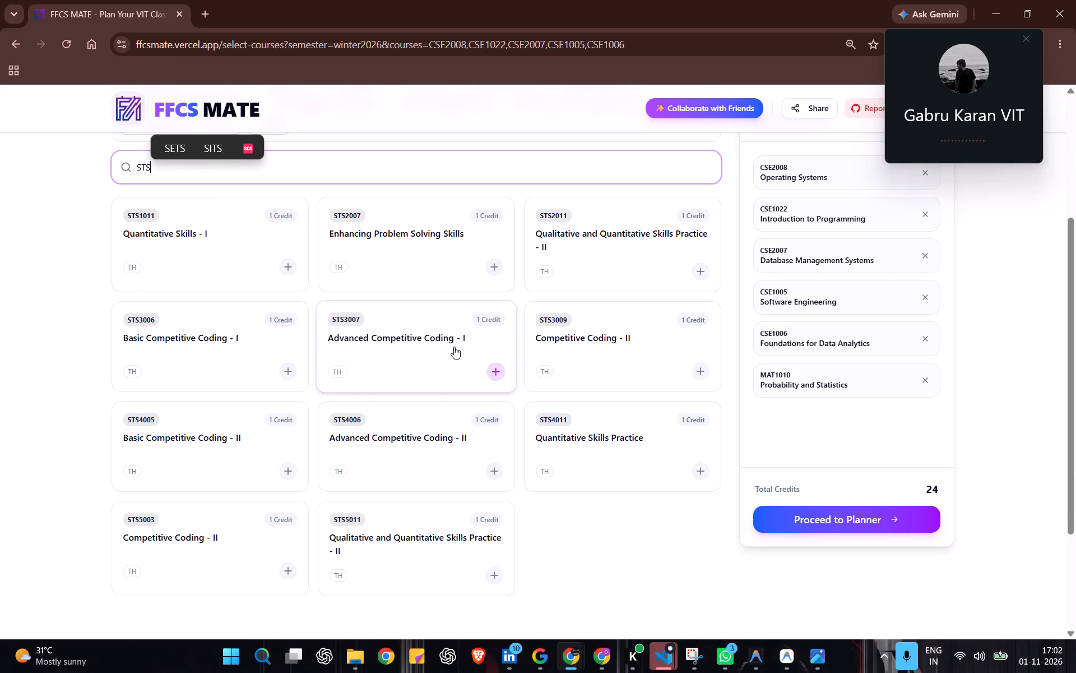
# Add STS2011 Qualitative and Quantitative Skills Practice - II to the course selection and proceed to the planner.
pyautogui.click(704, 269)
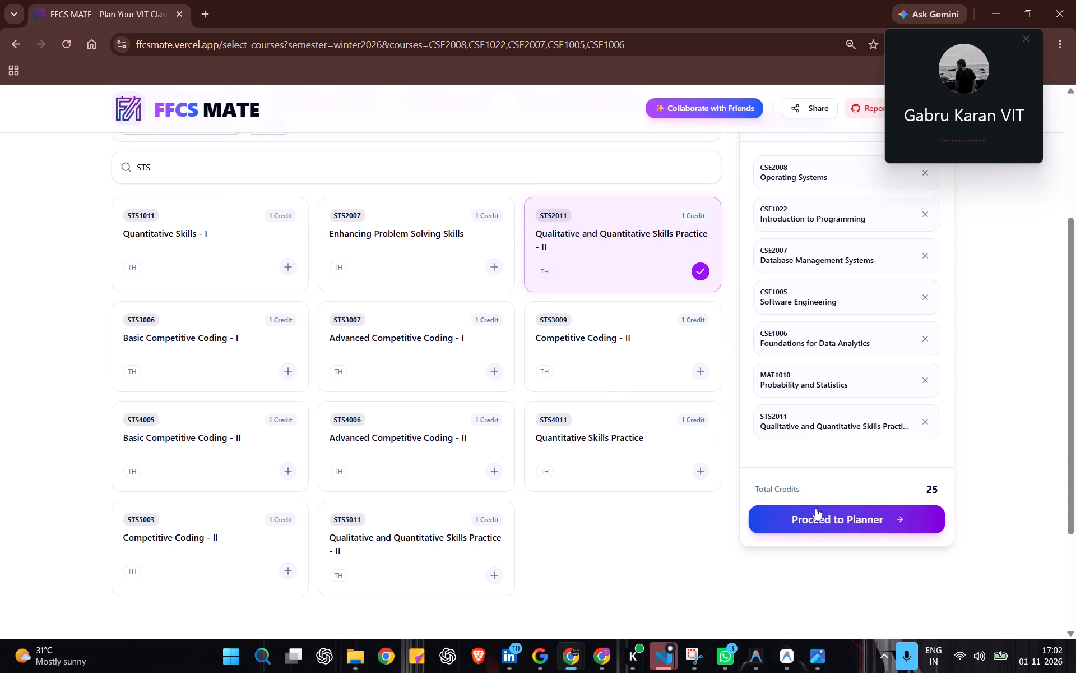
pyautogui.click(852, 522)
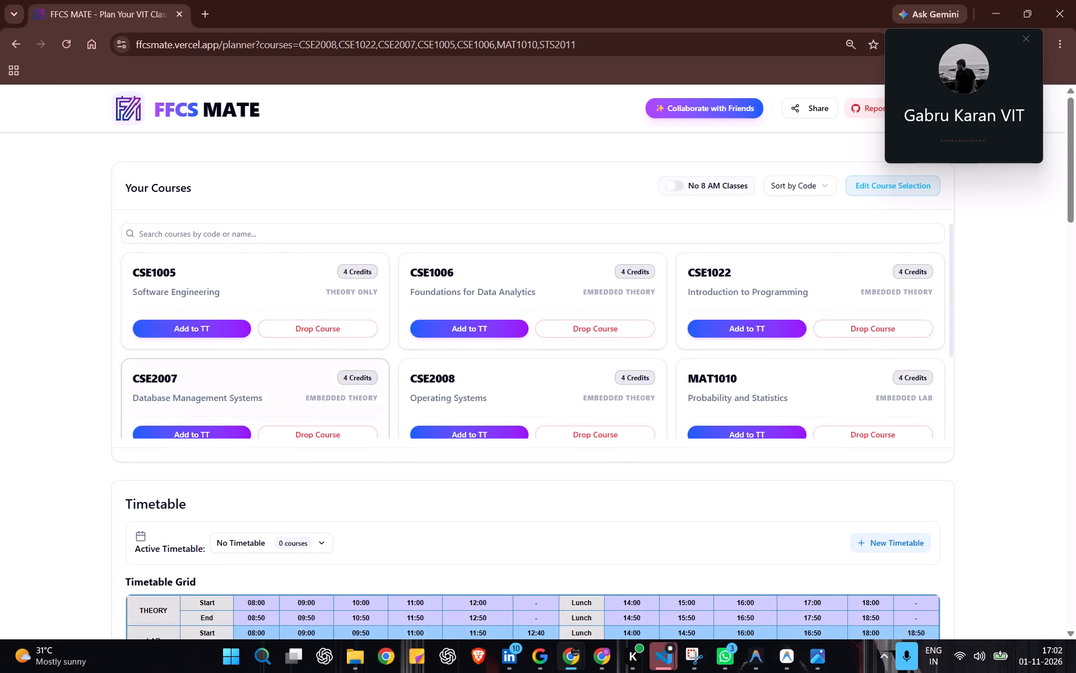
pyautogui.scroll(-5, 342, 394)
pyautogui.scroll(-6, 574, 492)
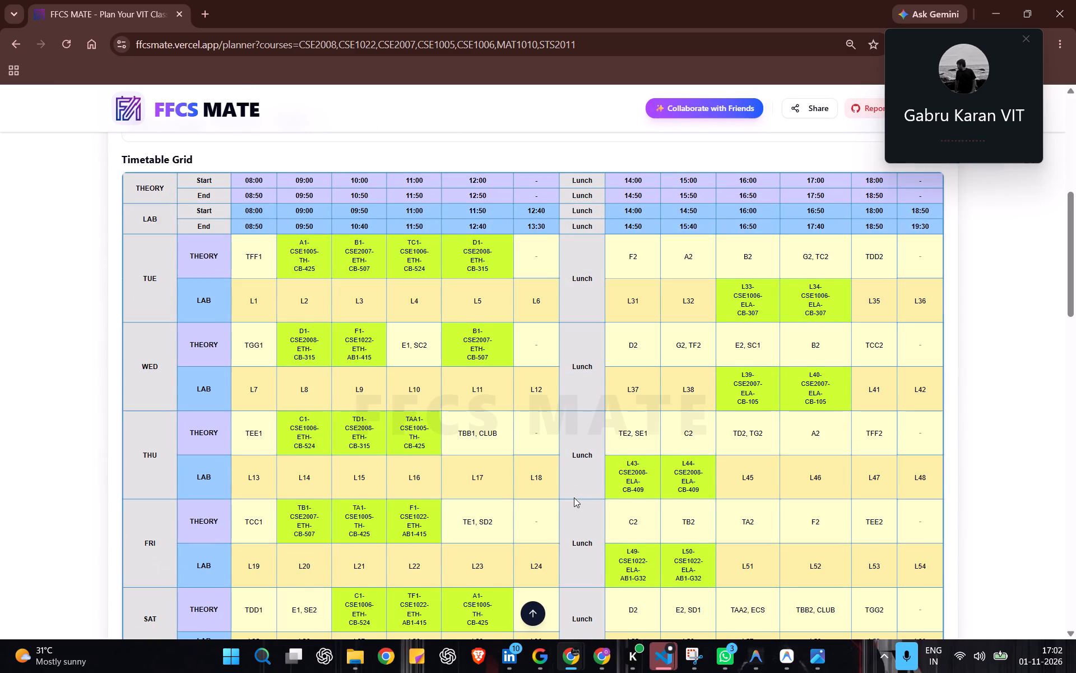
pyautogui.scroll(-1, 574, 497)
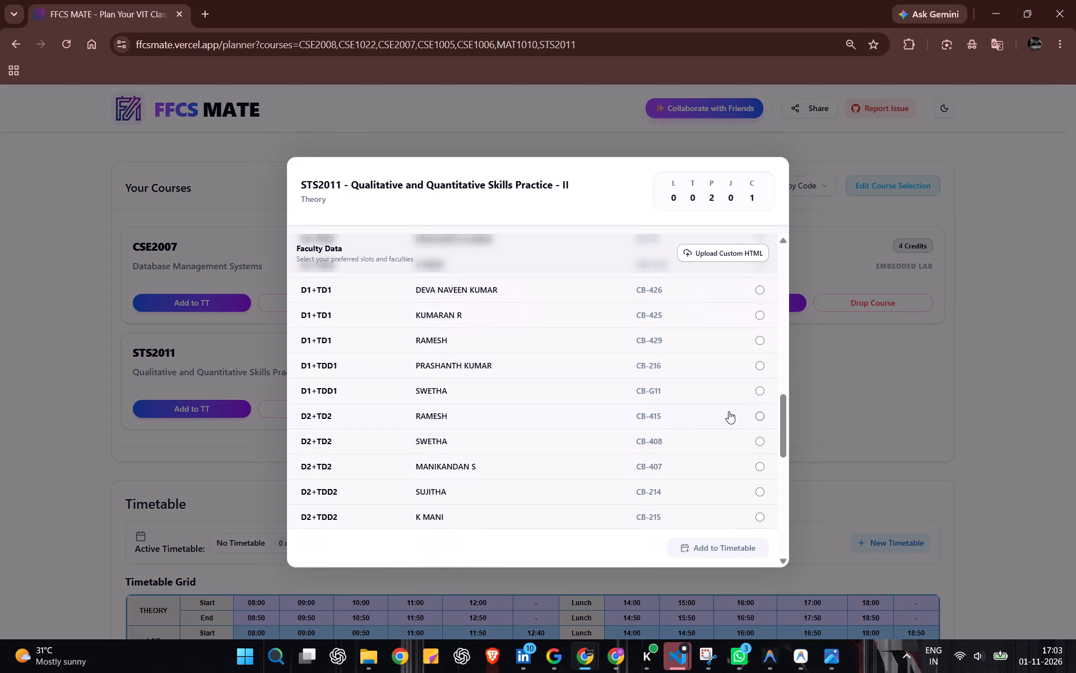
pyautogui.click(743, 411)
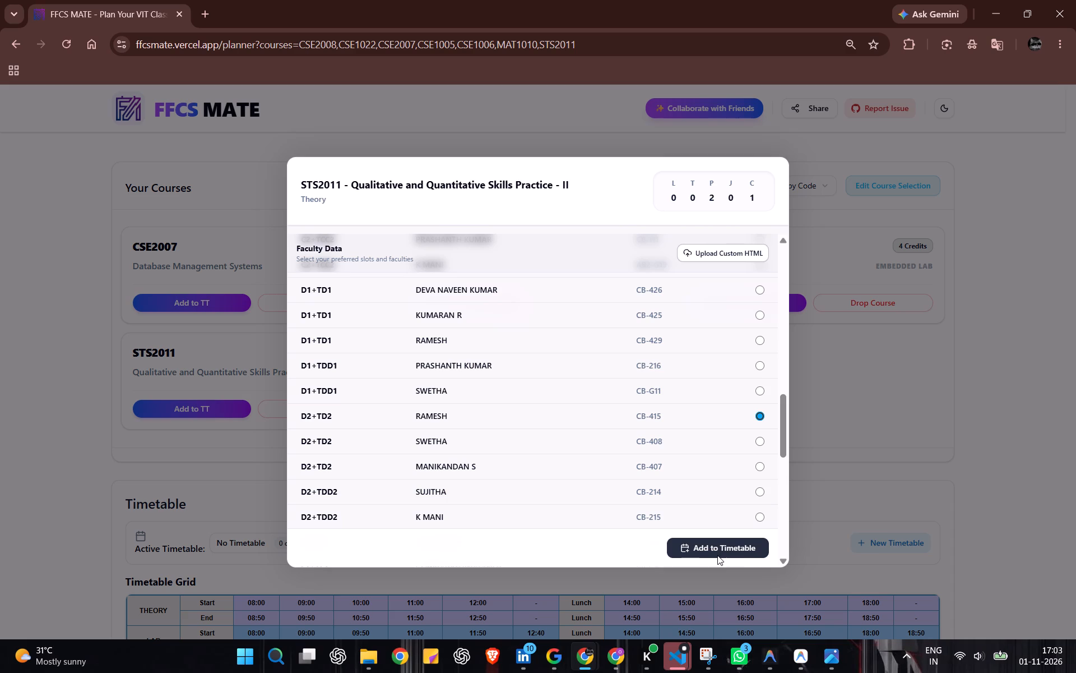
pyautogui.click(717, 553)
# Open the slot and faculty options for MAT1010 Probability and Statistics and browse the theory slots past the A2+TA2 entries.
pyautogui.scroll(3, 749, 445)
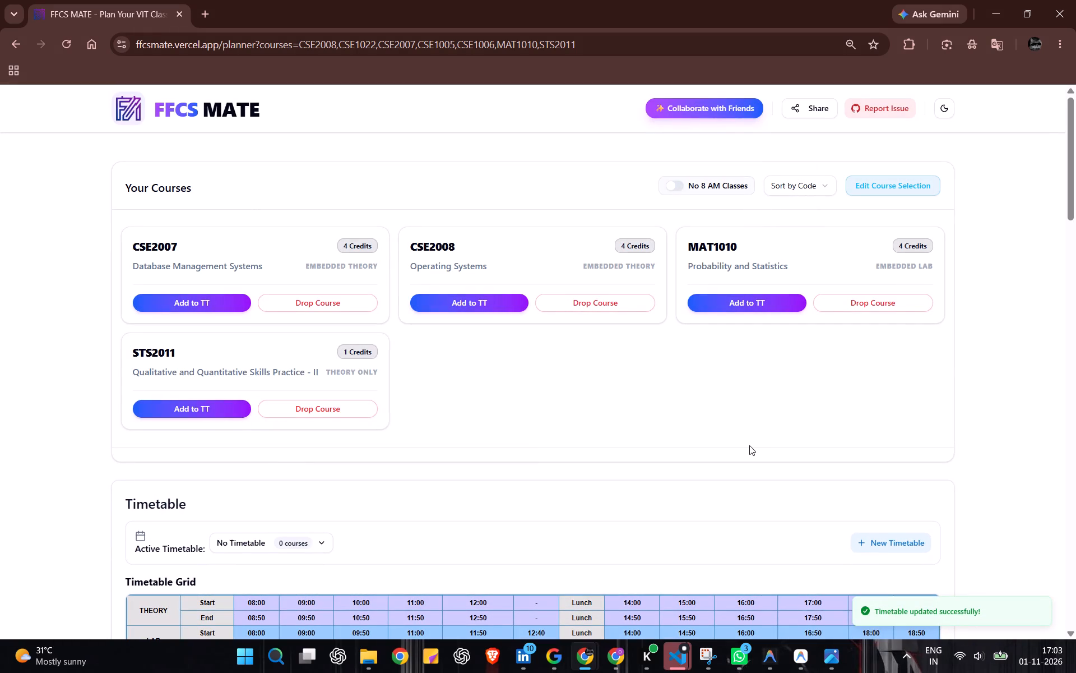
pyautogui.click(725, 302)
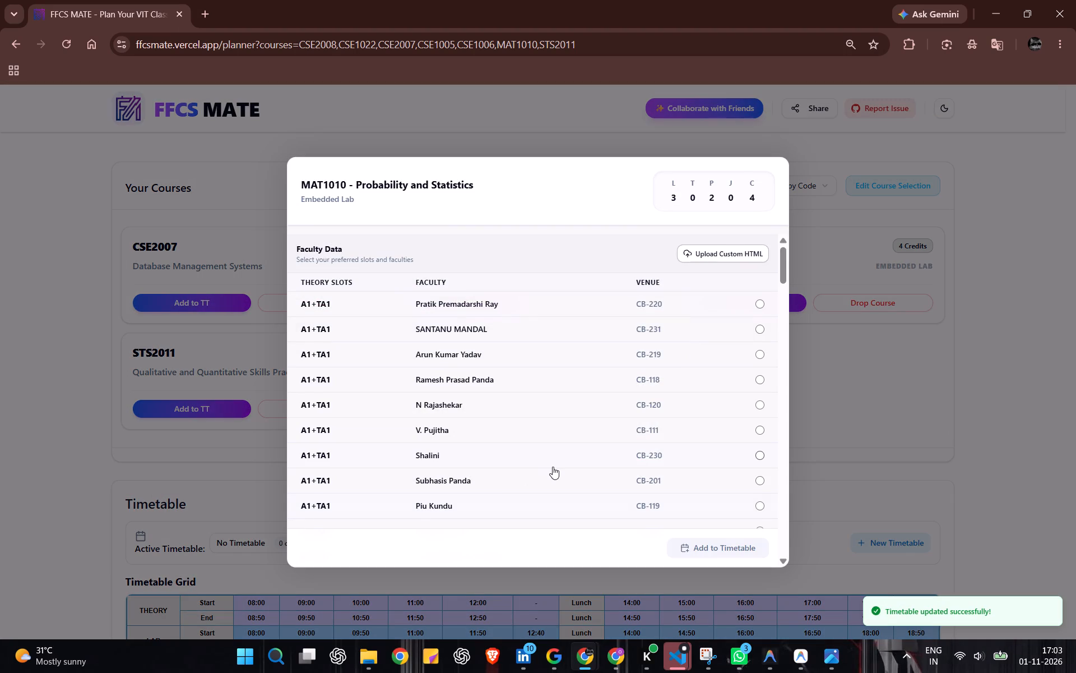
pyautogui.scroll(-9, 553, 467)
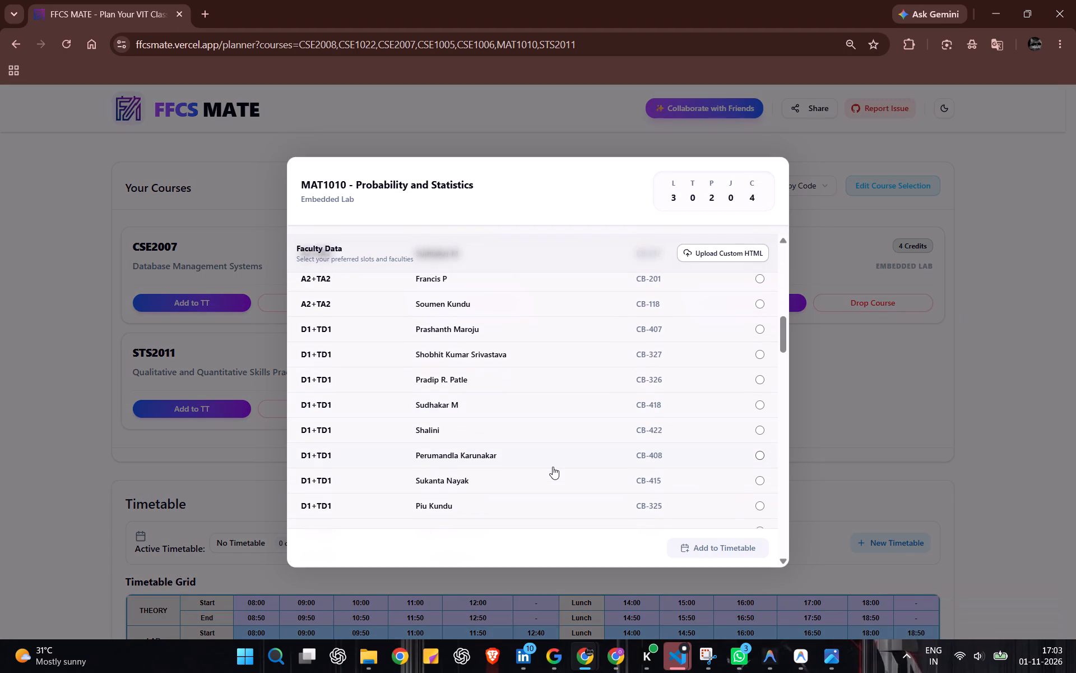
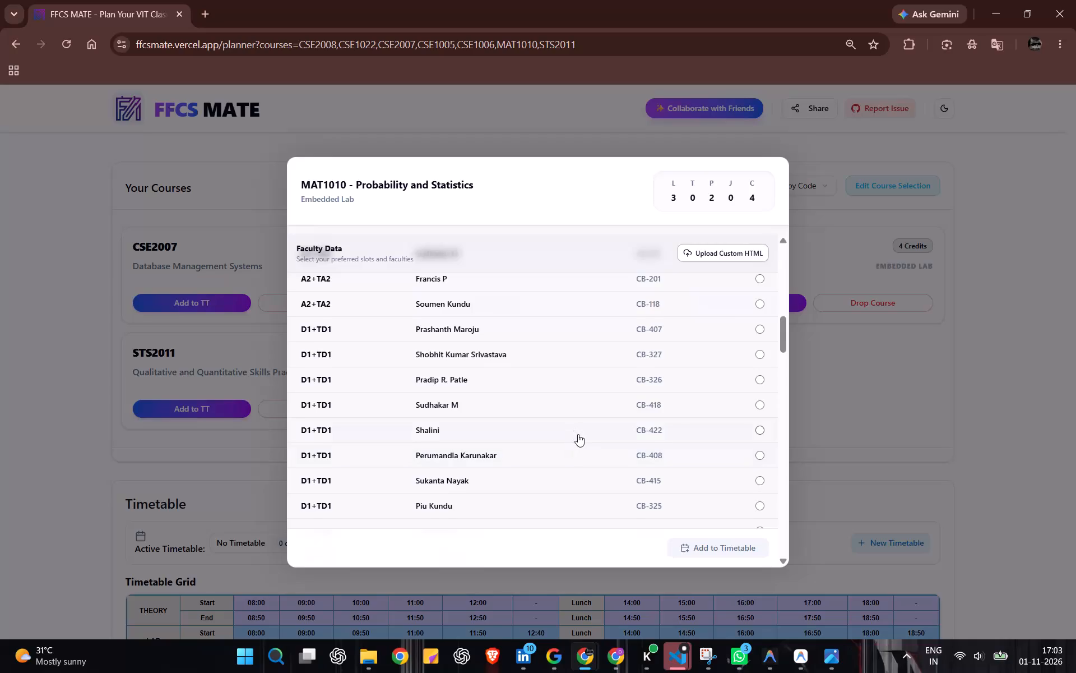
# Look back through the MAT1010 Probability and Statistics faculty slots up to the A1+TA1 options, and close the list.
pyautogui.scroll(8, 578, 434)
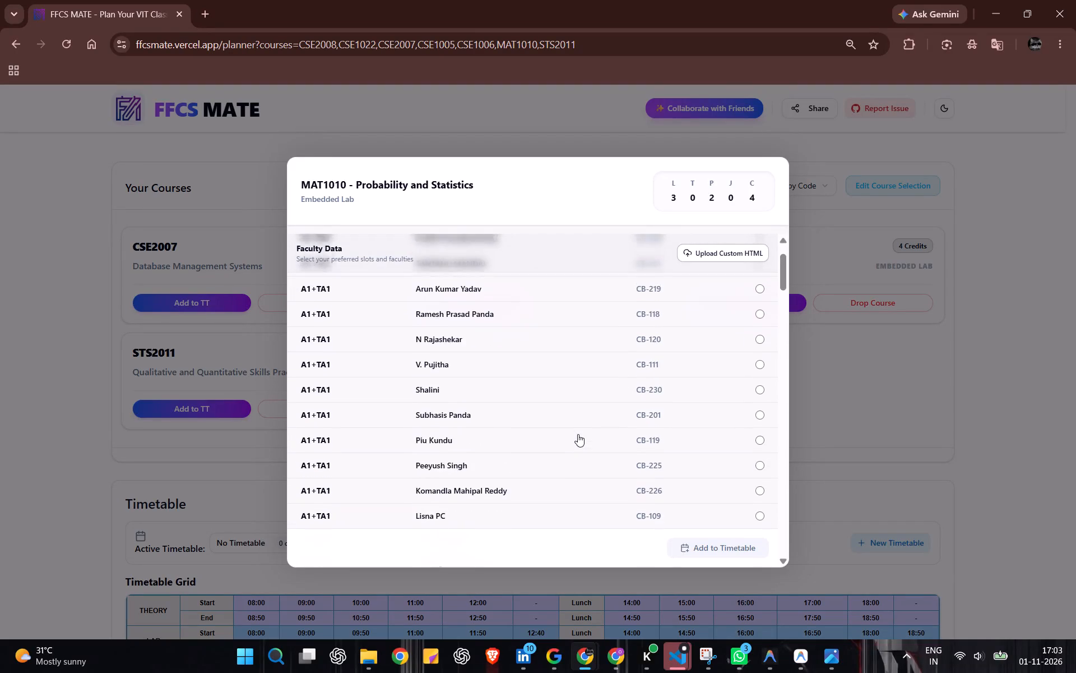
pyautogui.scroll(1, 578, 434)
pyautogui.click(229, 412)
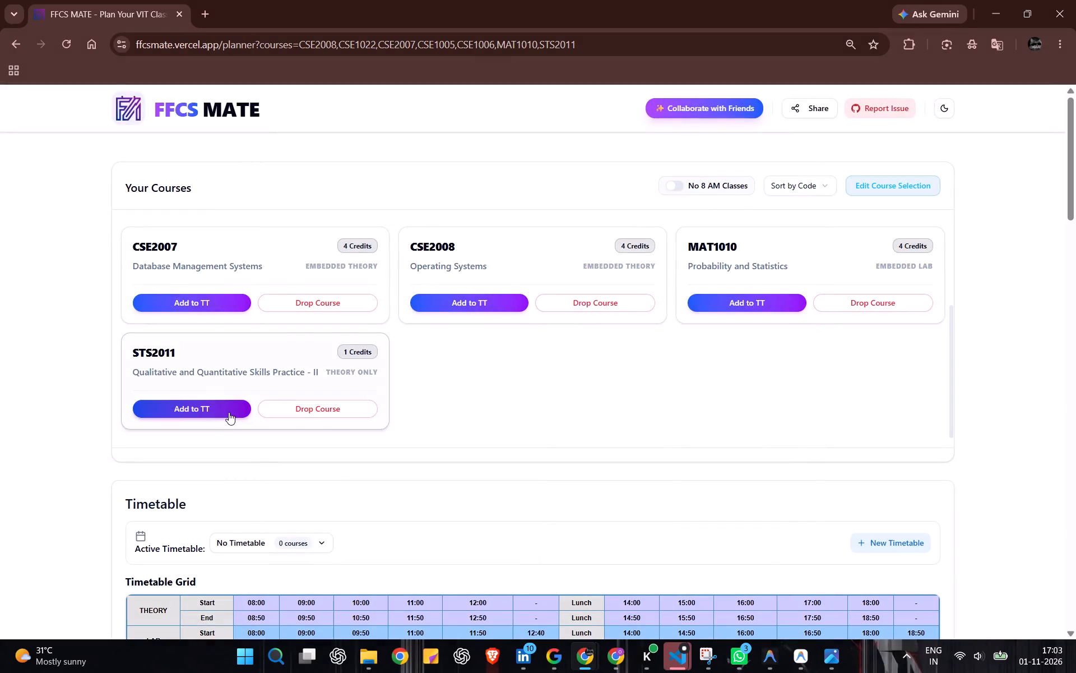
# Modify the STS2011 Qualitative and Quantitative Skills Practice - II selection to slot E1+TE1 at venue CB-213.
pyautogui.click(229, 412)
pyautogui.scroll(-20, 486, 391)
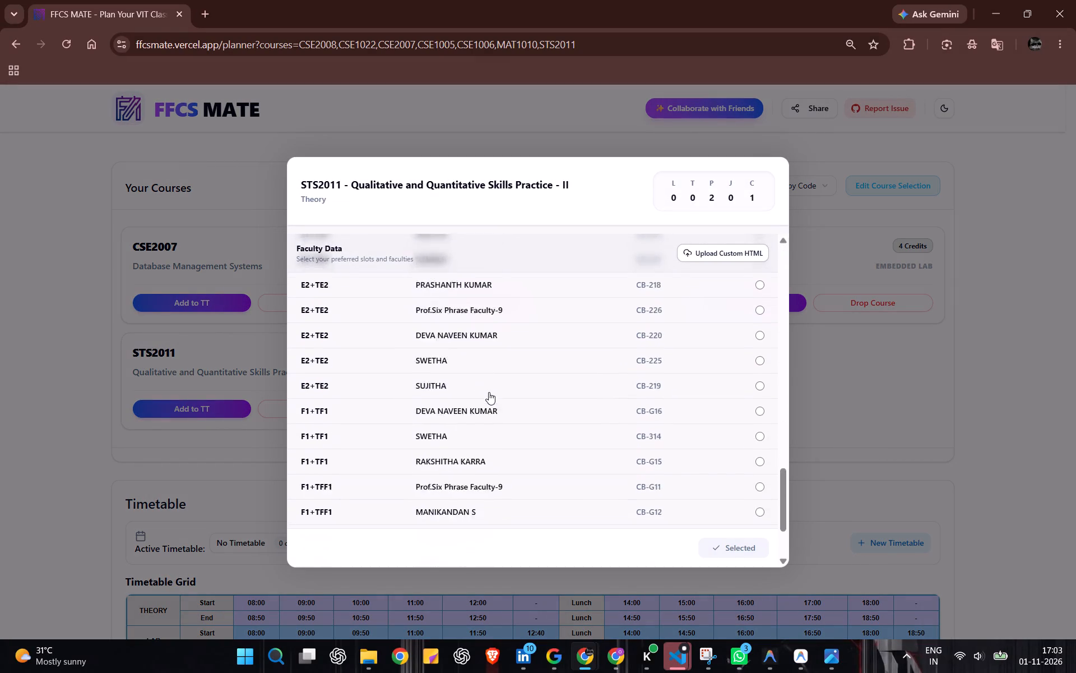
pyautogui.scroll(2, 489, 392)
pyautogui.scroll(1, 567, 335)
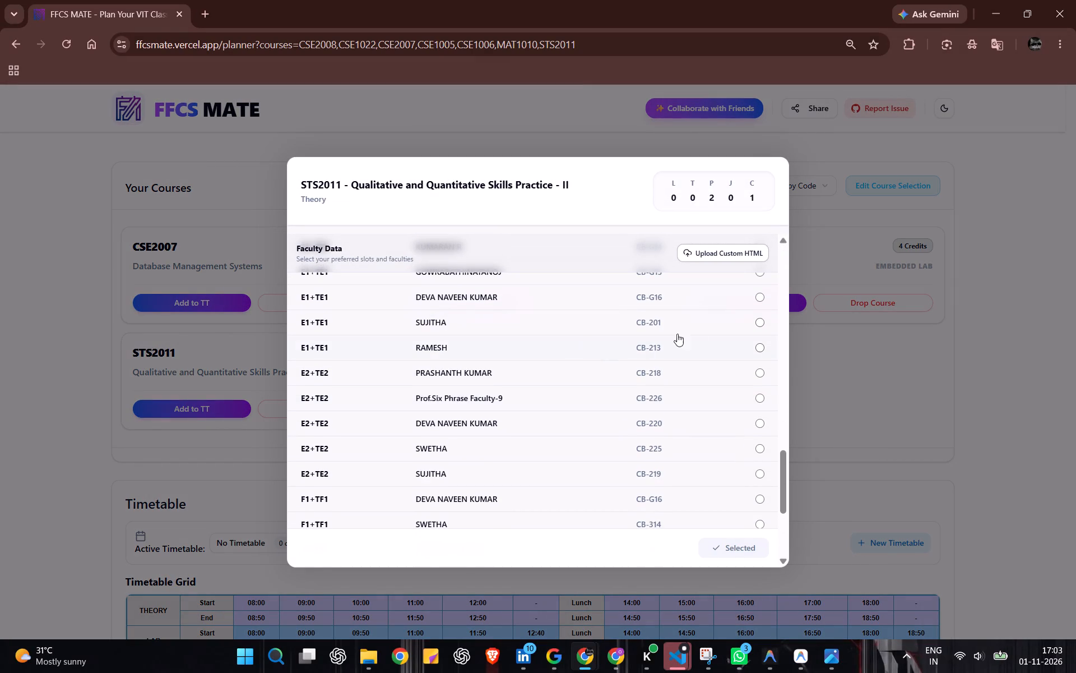
pyautogui.click(762, 343)
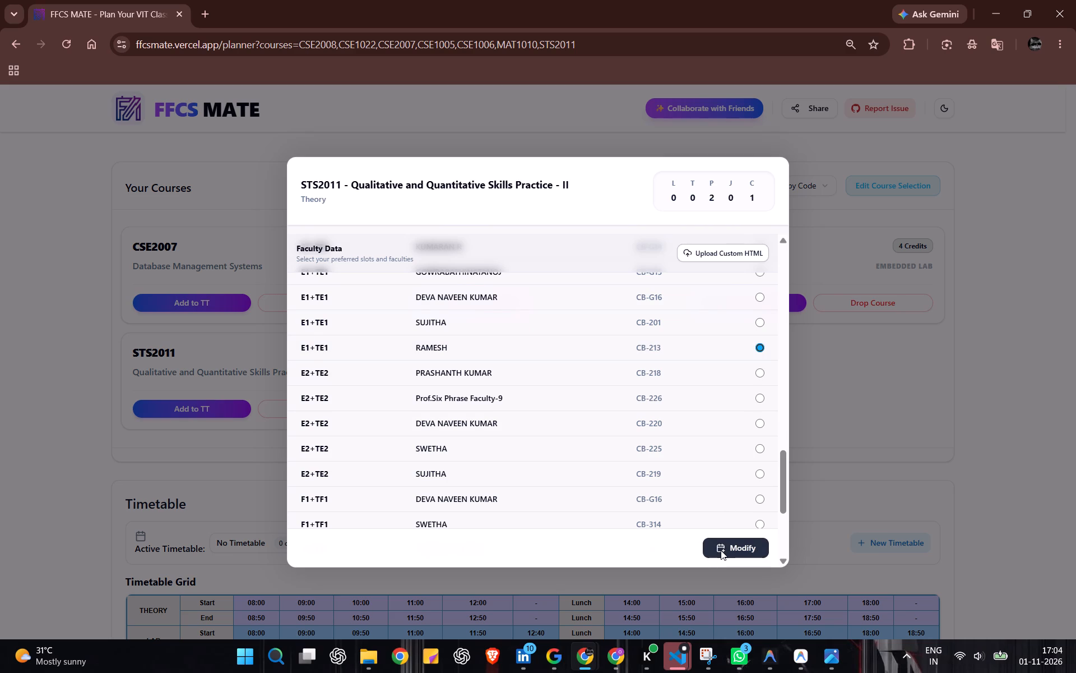
pyautogui.click(721, 550)
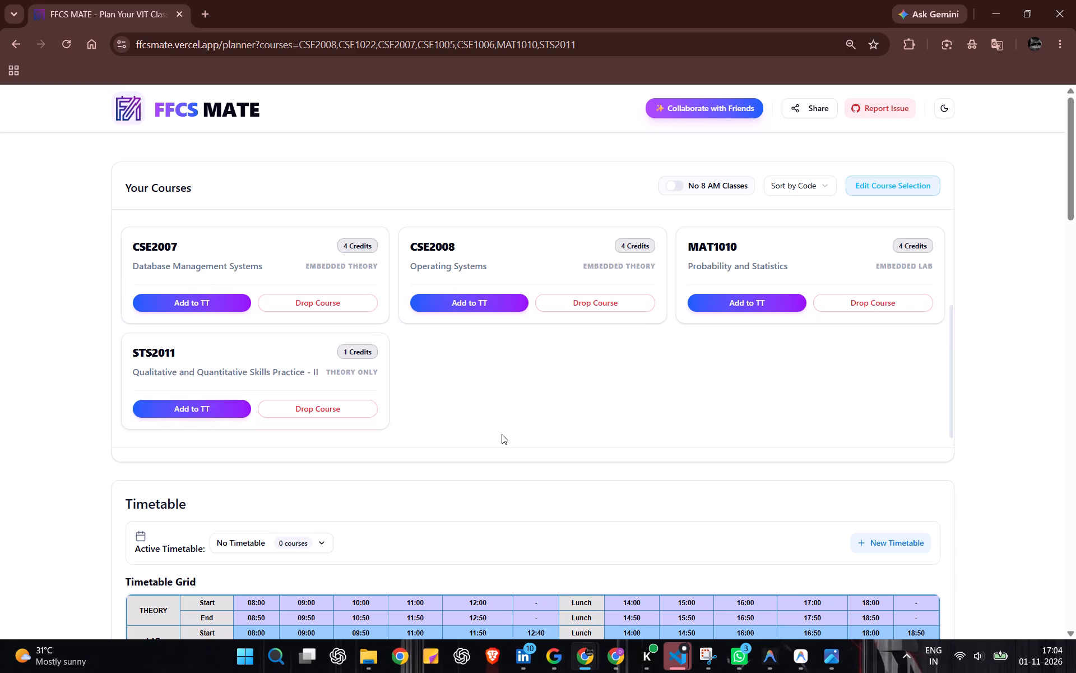
# Open the CSE1005 Software Engineering faculty list and examine its A2+TA2+TAA2 and B1+TB1+TBB1 slot options.
pyautogui.scroll(2, 502, 434)
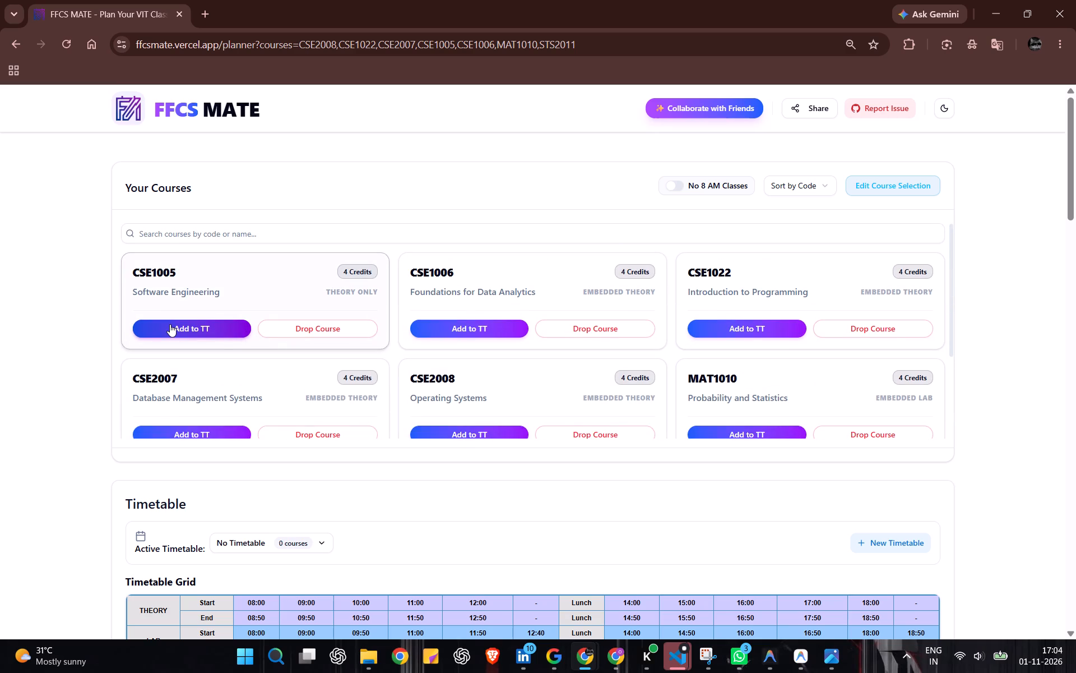
pyautogui.click(170, 324)
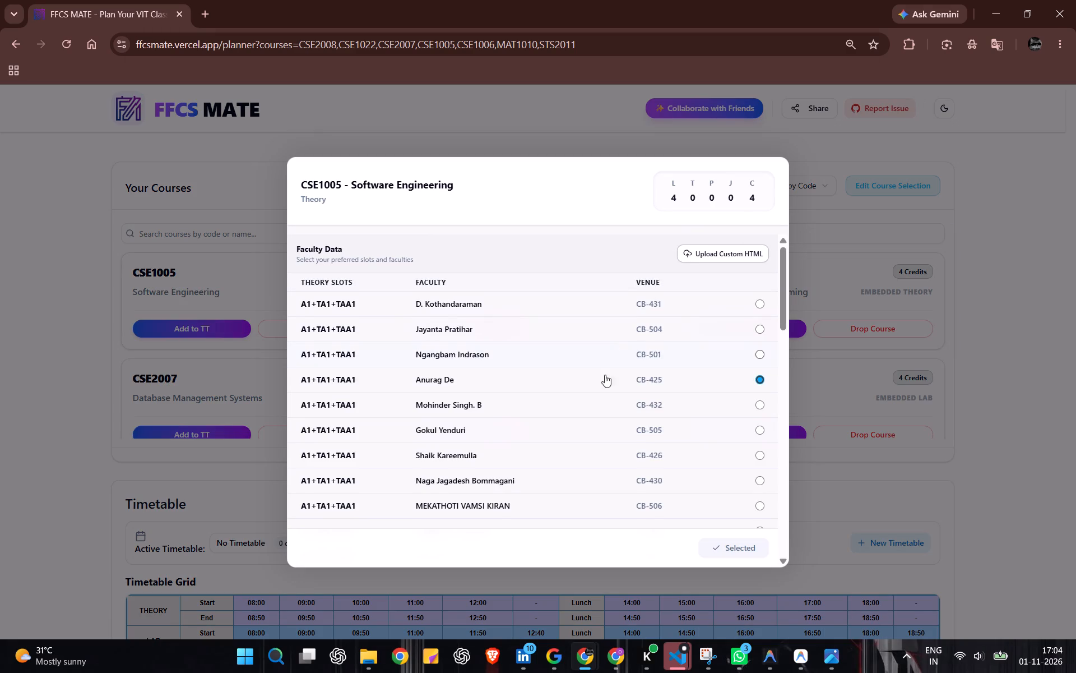
pyautogui.scroll(-5, 605, 385)
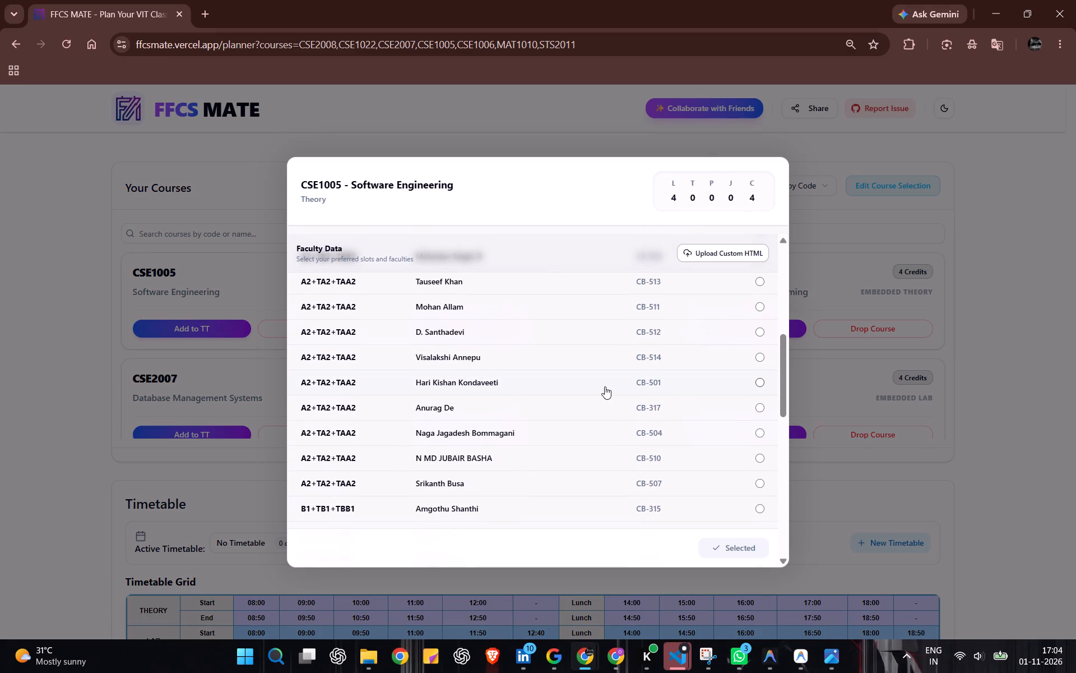
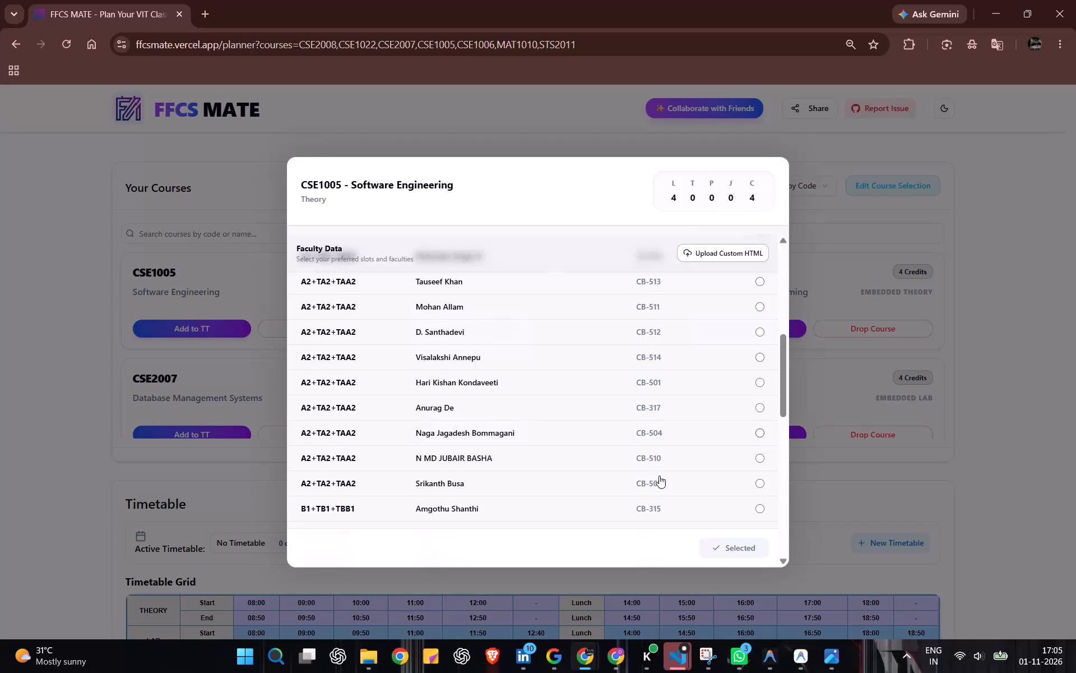
# Close the CSE1005 Software Engineering faculty list and review the Tuesday-to-Saturday timetable grid for occupied and free slots.
pyautogui.click(855, 552)
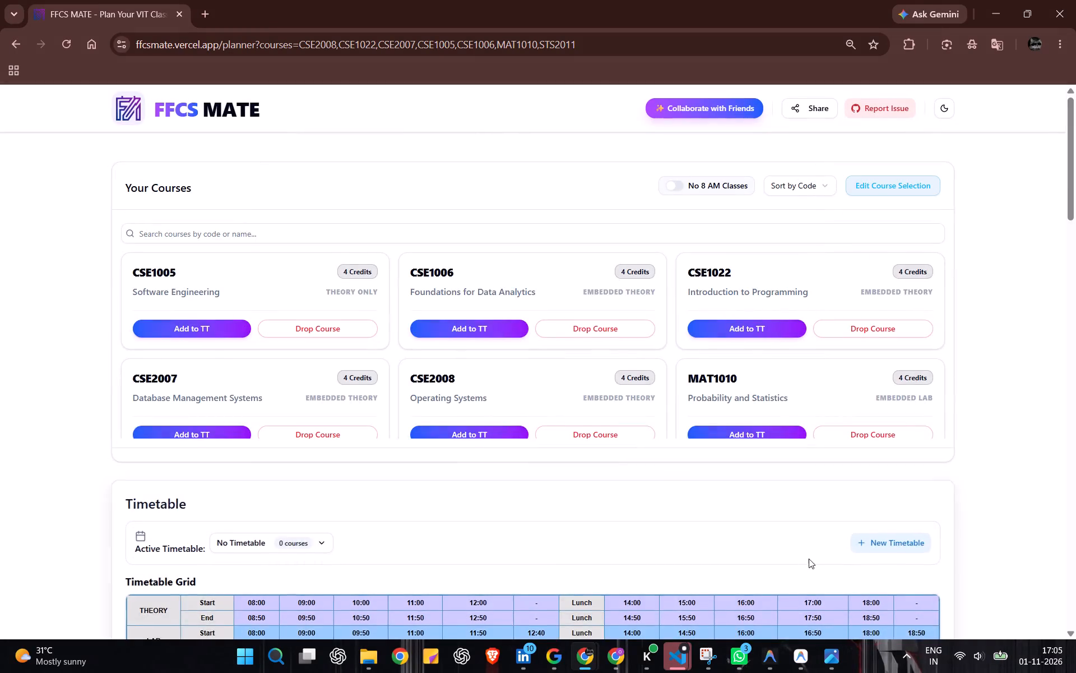
pyautogui.scroll(-6, 781, 566)
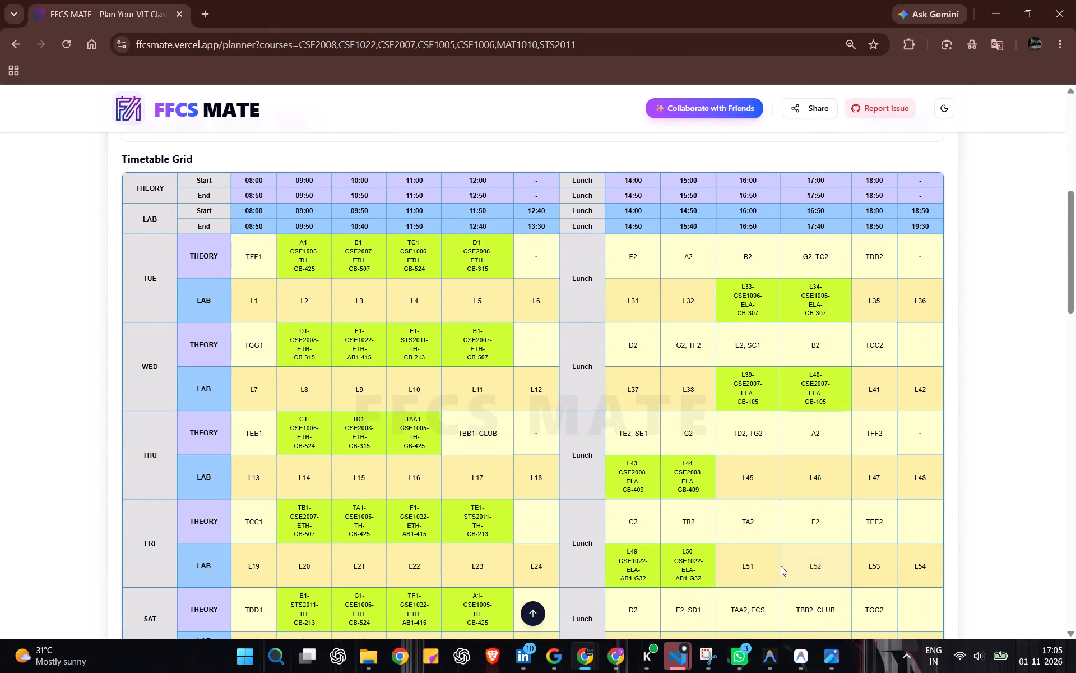
pyautogui.scroll(-2, 781, 566)
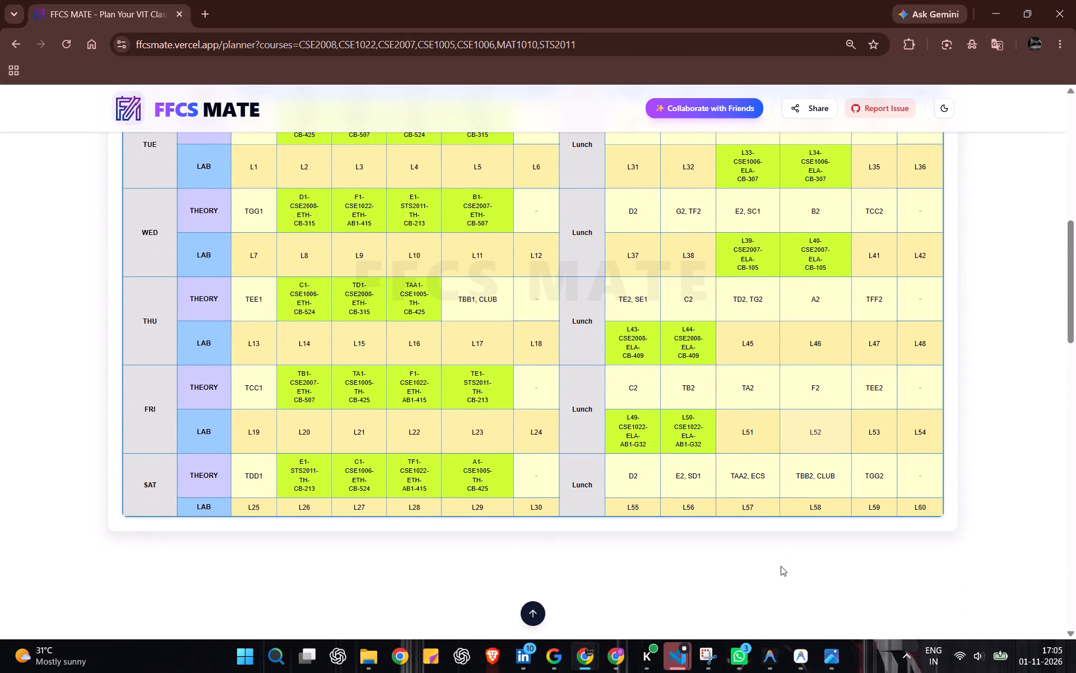
pyautogui.scroll(9, 781, 566)
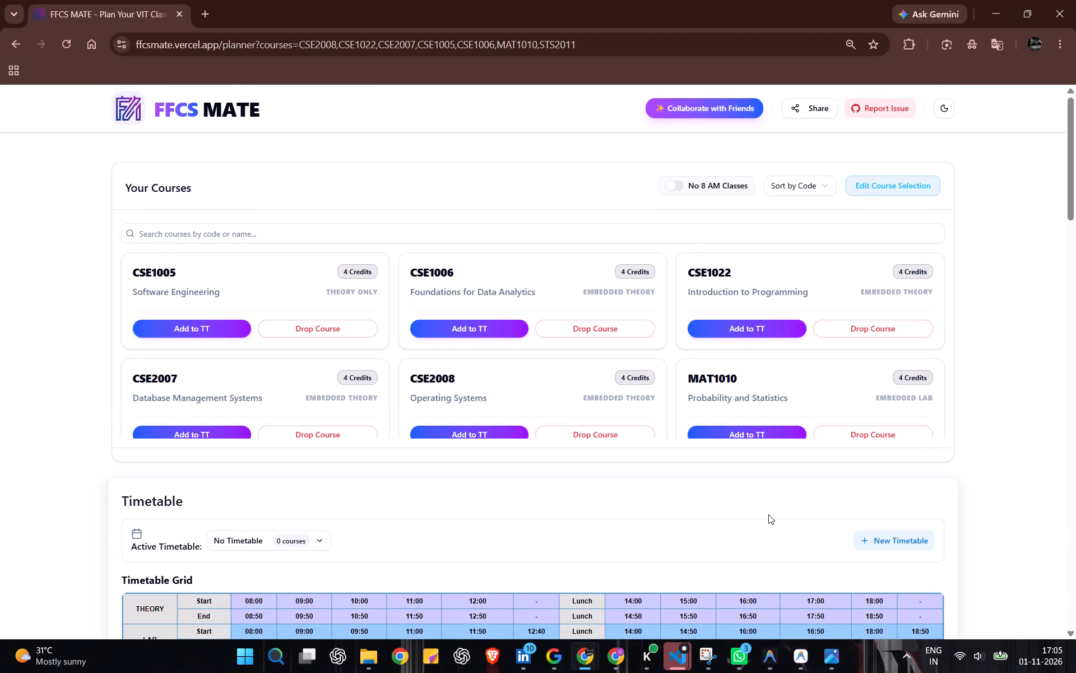
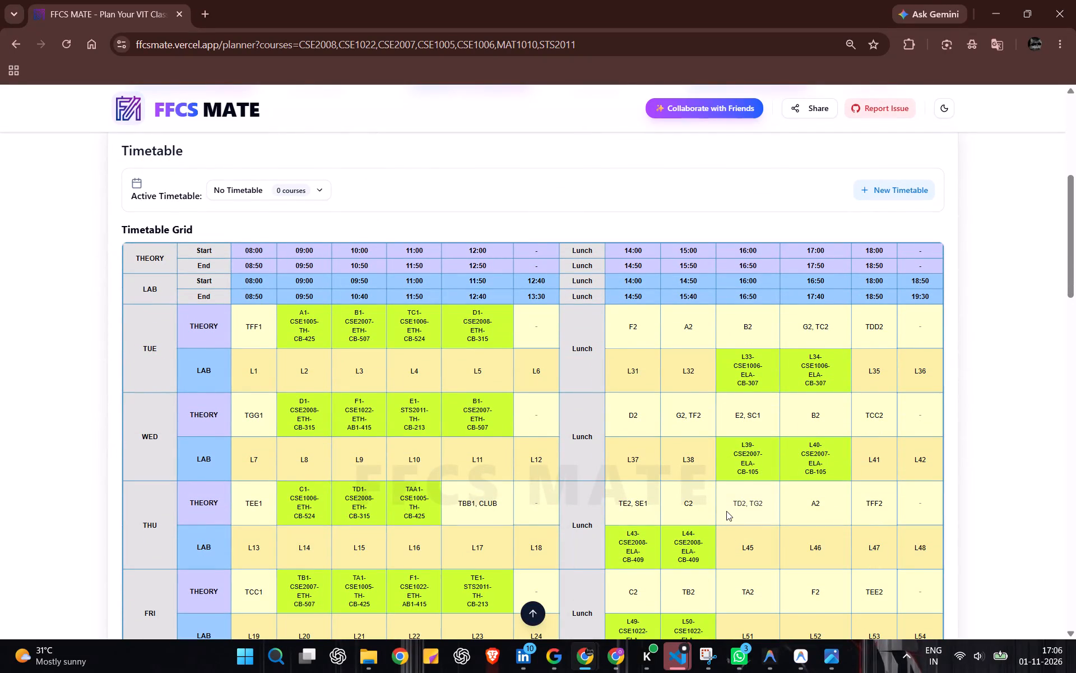
# Review the Tuesday-to-Saturday timetable grid for slots where MAT1010 could fit.
pyautogui.scroll(-4, 726, 511)
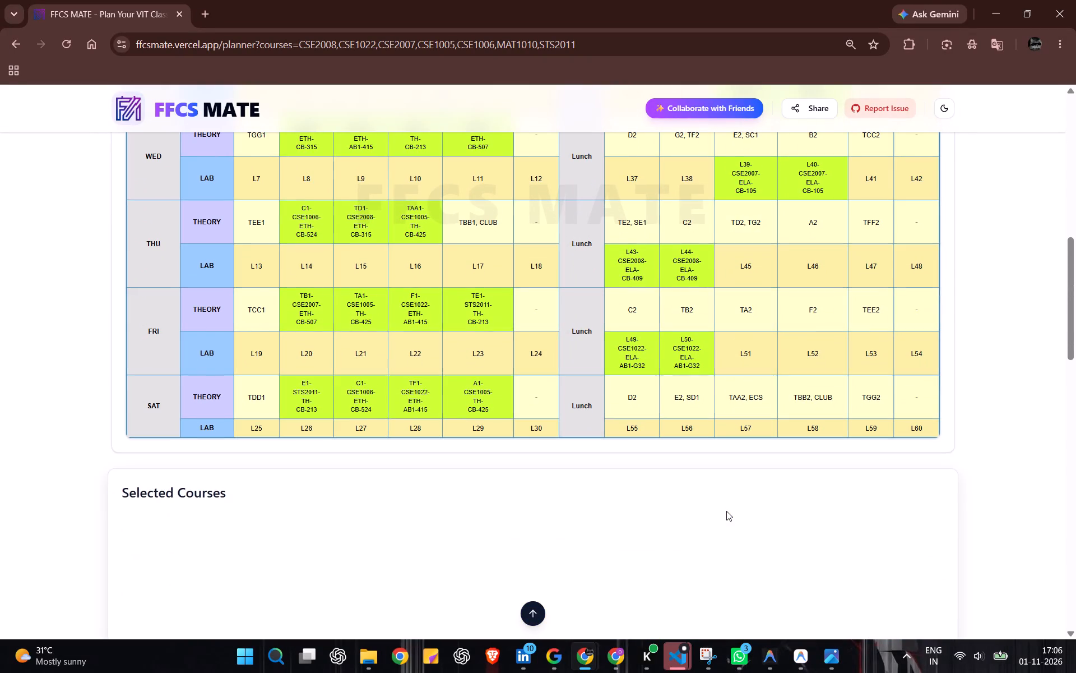
pyautogui.scroll(3, 726, 511)
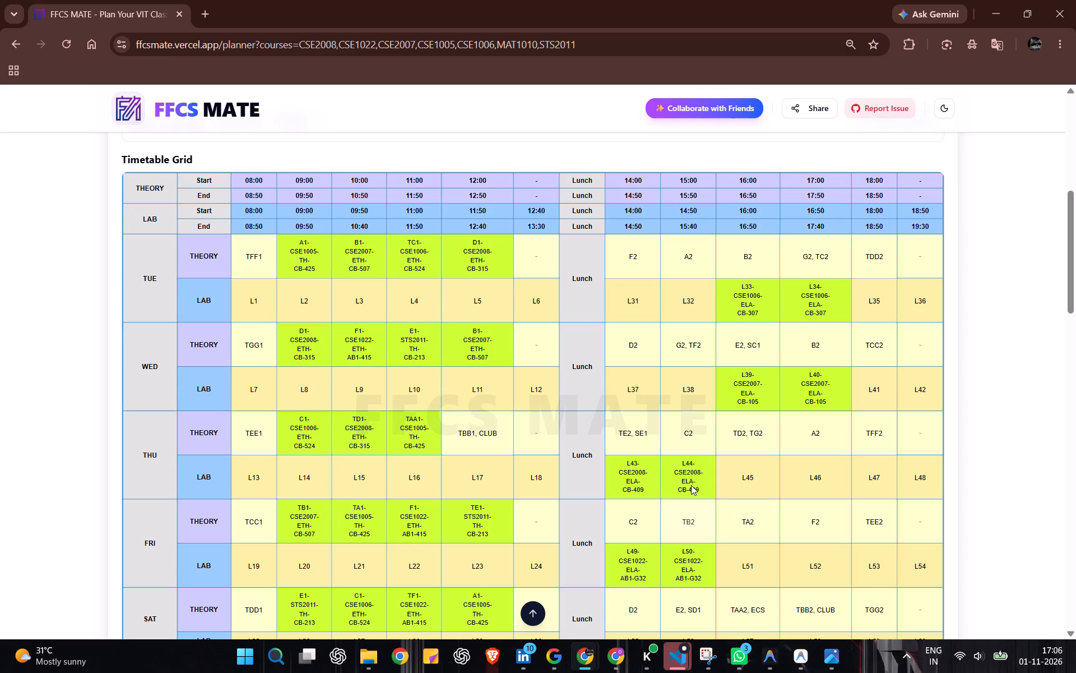
# Open the MAT1010 Probability and Statistics faculty list, try an A2+TA2 option, examine the theory and lab slots, and close it without adding.
pyautogui.scroll(9, 670, 450)
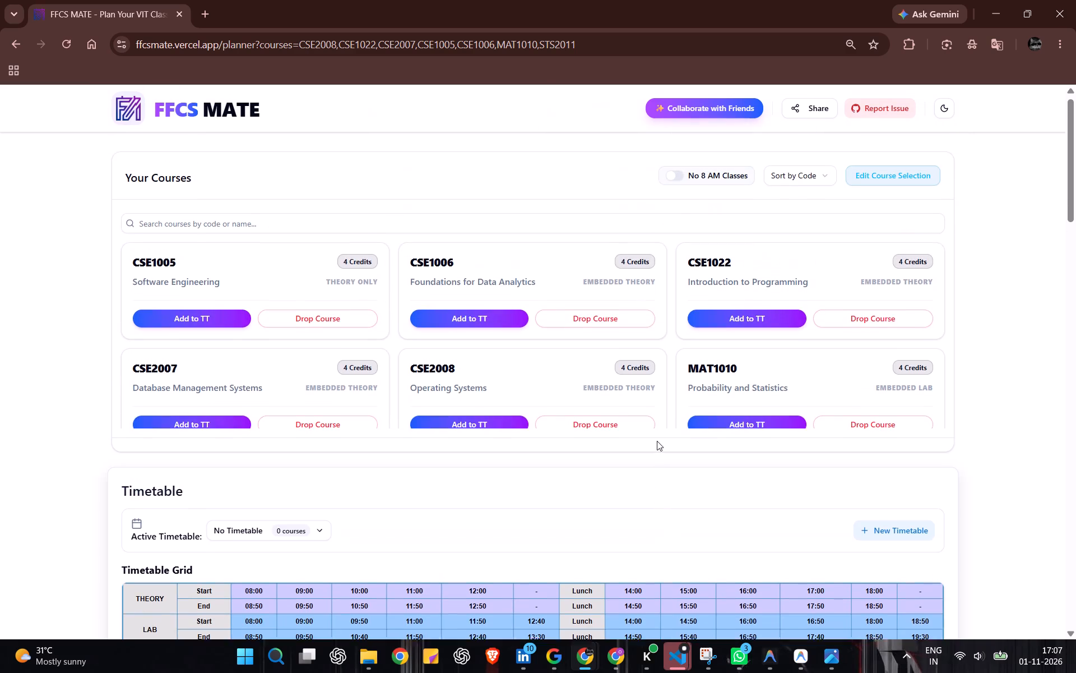
pyautogui.scroll(-7, 657, 441)
pyautogui.scroll(6, 657, 441)
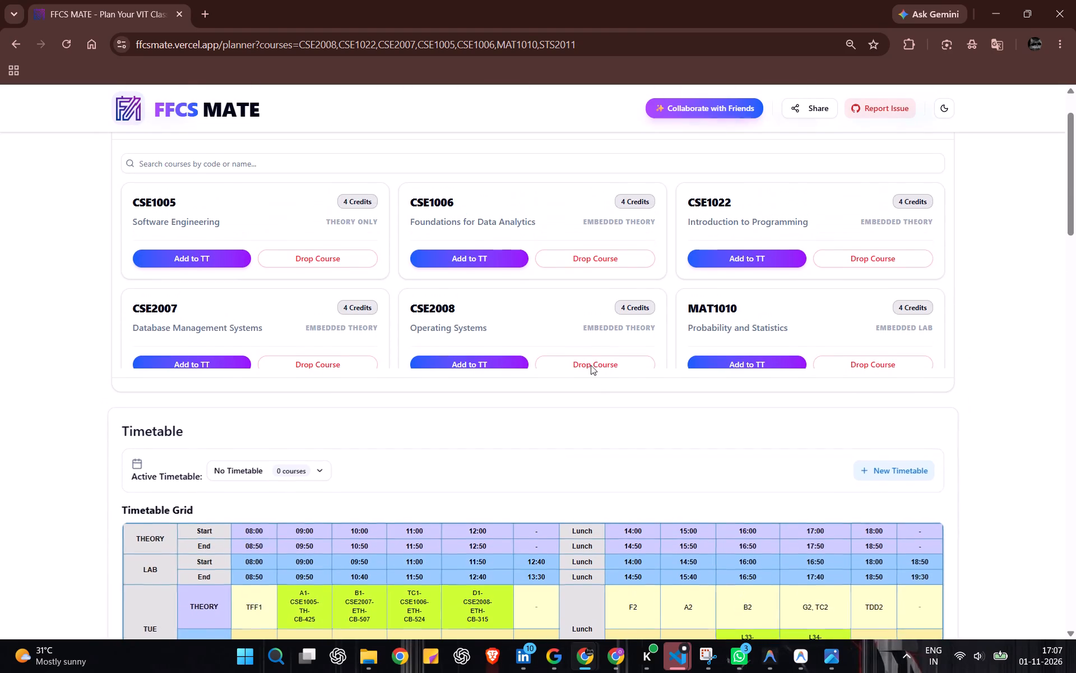
pyautogui.scroll(-1, 701, 289)
pyautogui.click(725, 302)
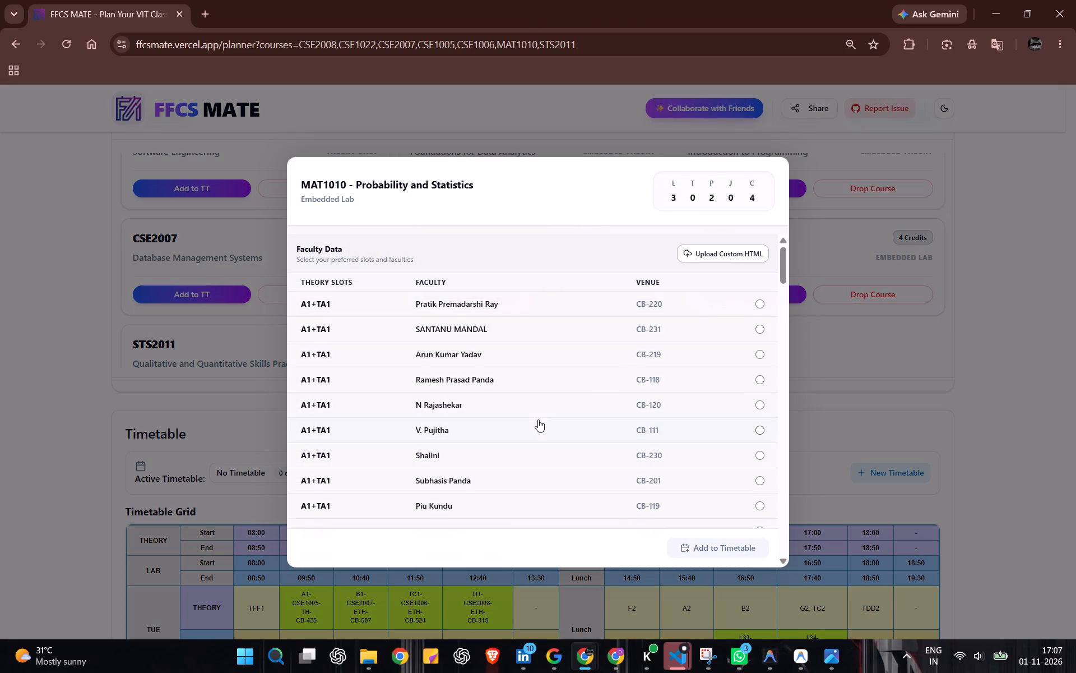
pyautogui.scroll(-3, 547, 447)
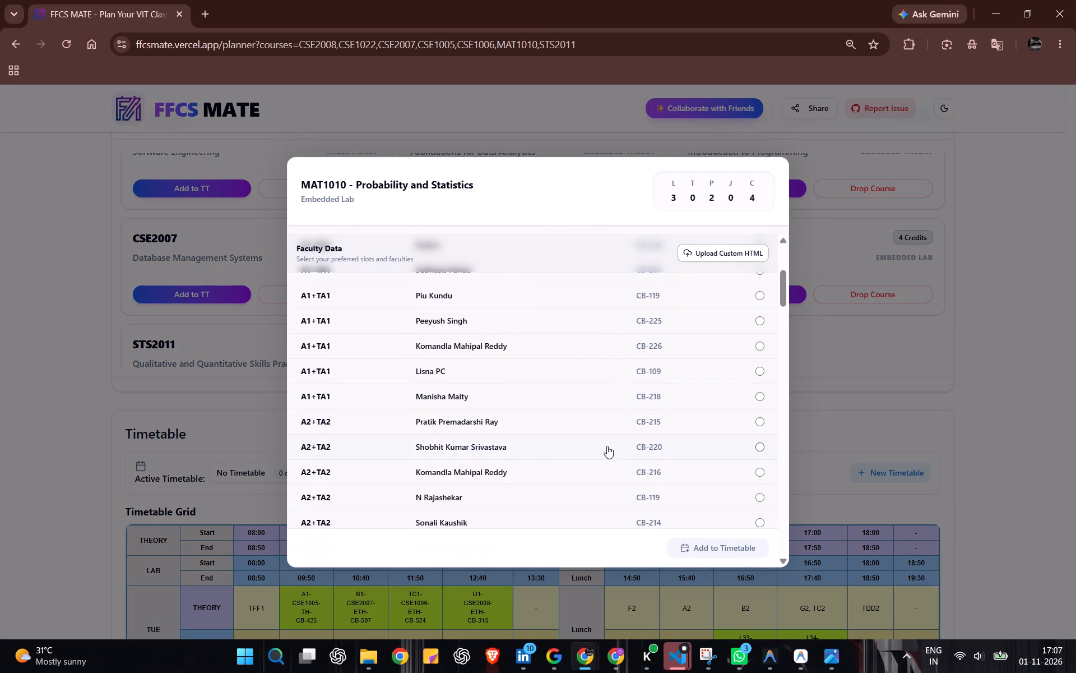
pyautogui.click(755, 475)
pyautogui.scroll(-5, 713, 484)
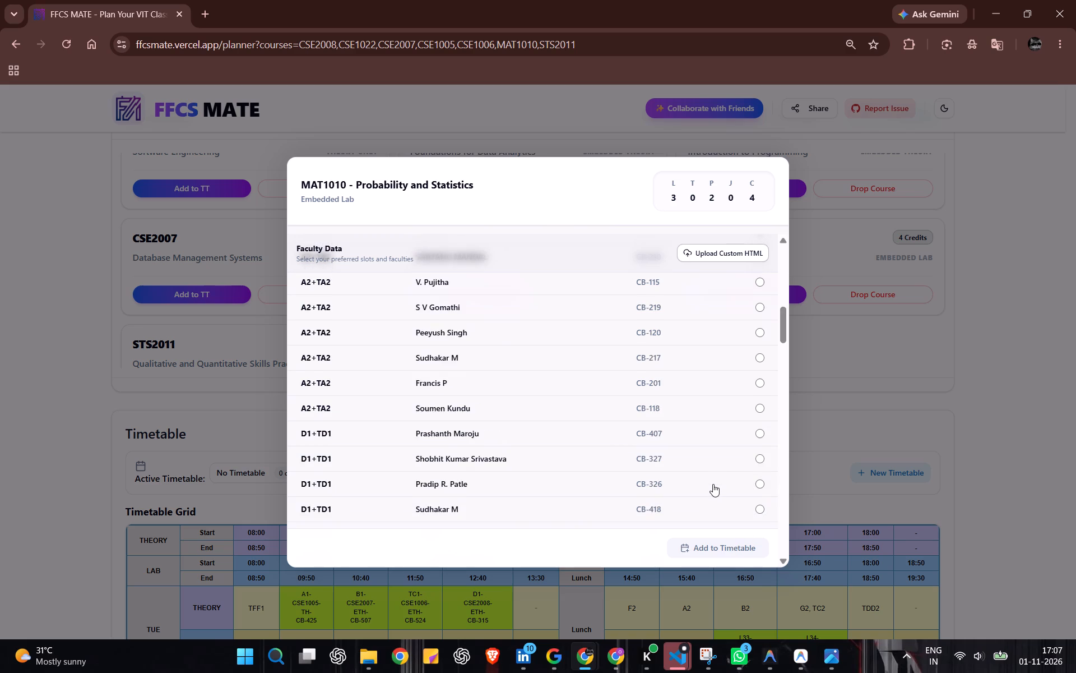
pyautogui.scroll(-18, 713, 484)
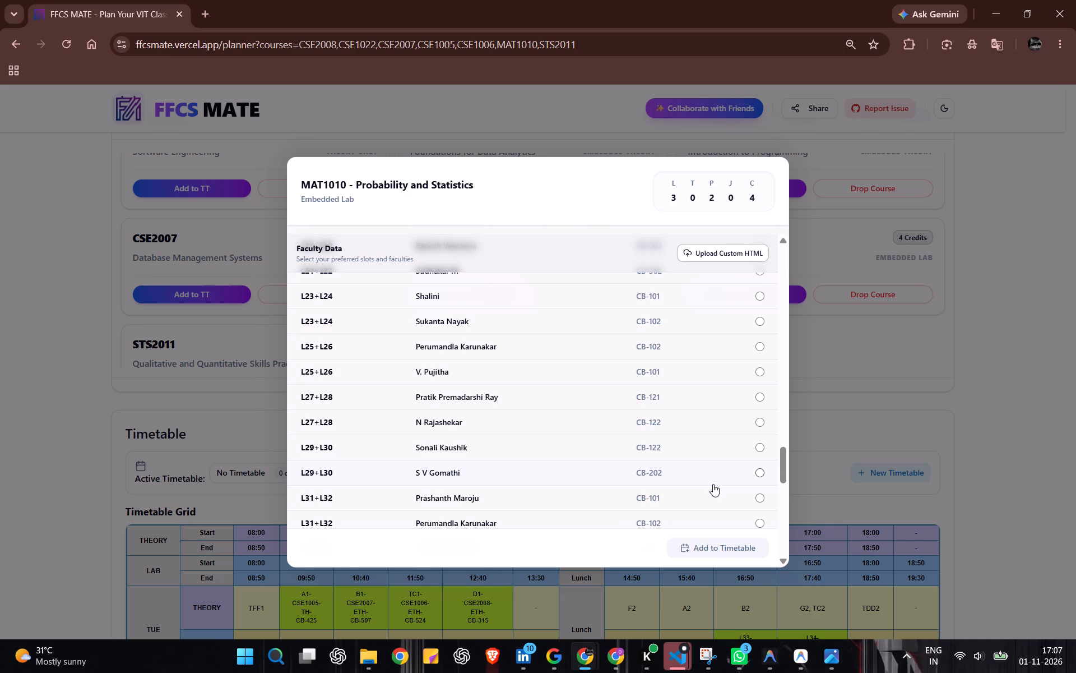
pyautogui.scroll(-3, 828, 546)
pyautogui.click(864, 549)
# Check the timetable grid from Tuesday to Saturday for free theory and lab slots against the MAT1010 options.
pyautogui.scroll(-4, 864, 549)
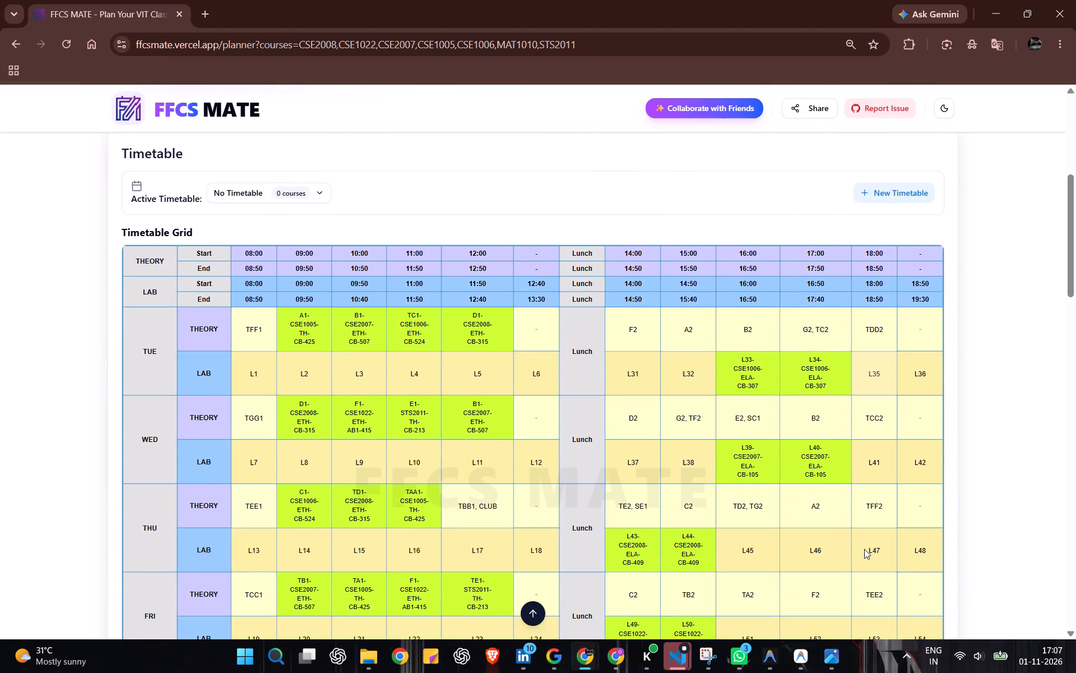
pyautogui.scroll(-2, 864, 549)
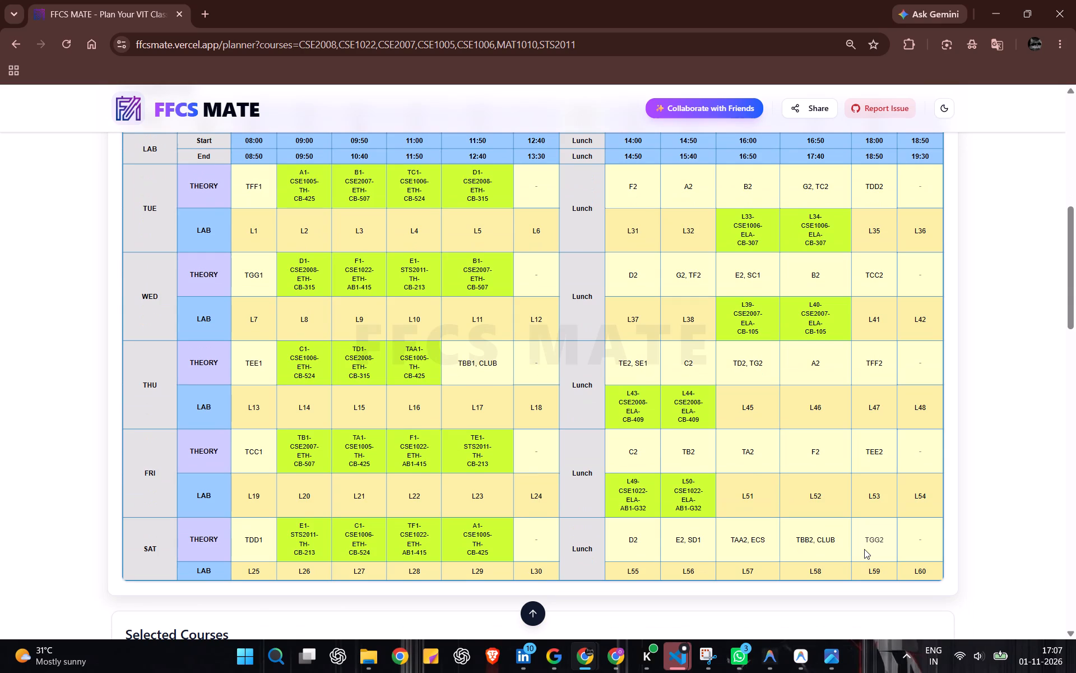
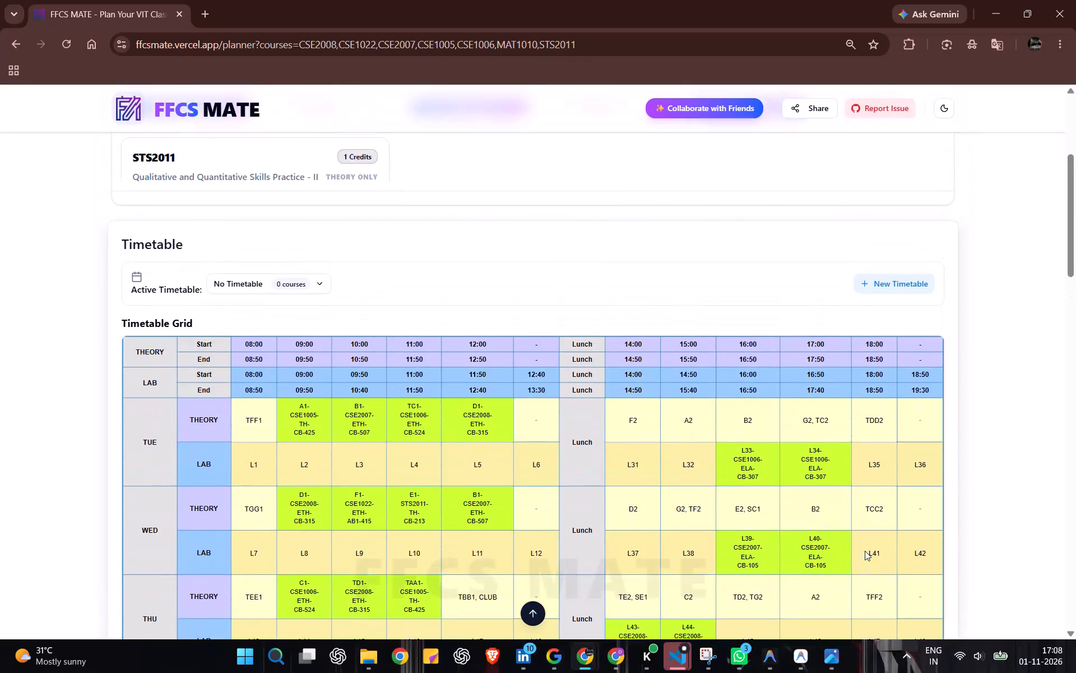
# Open the MAT1010 Probability and Statistics faculty list and select the A2+TA2 theory option in venue CB-216.
pyautogui.scroll(2, 865, 551)
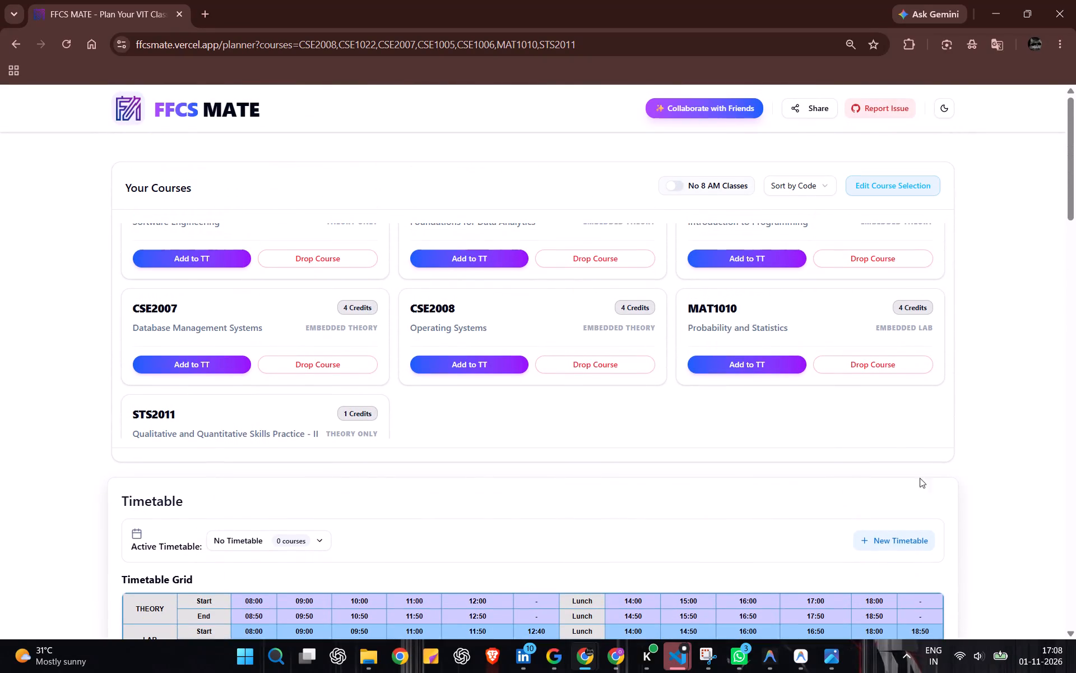
pyautogui.click(752, 370)
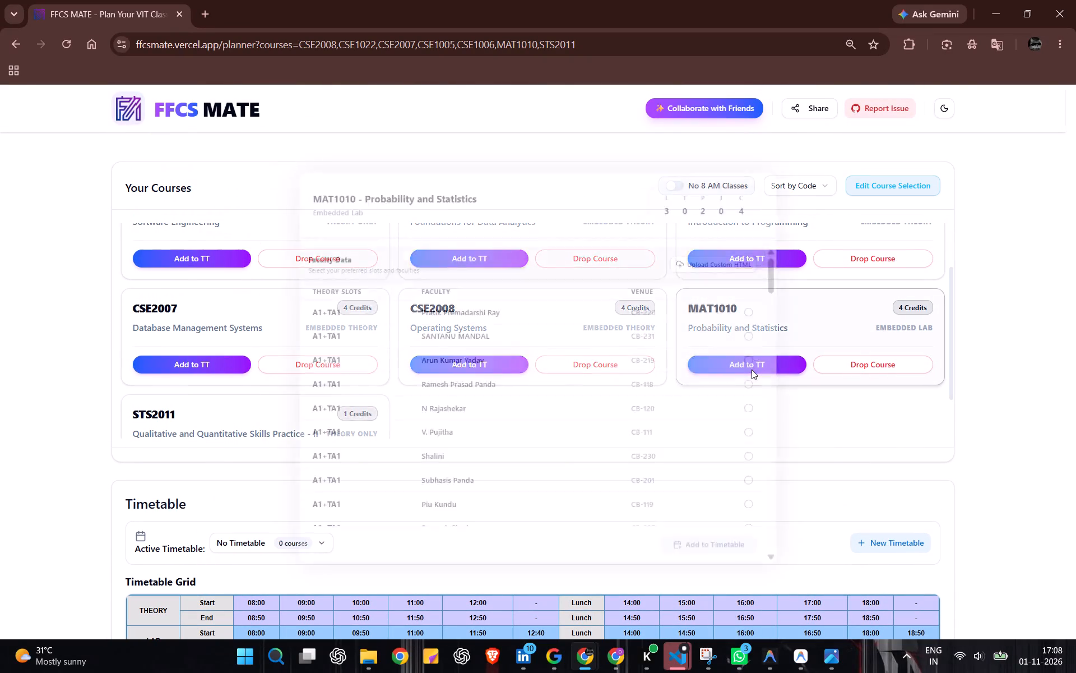
pyautogui.scroll(-7, 600, 413)
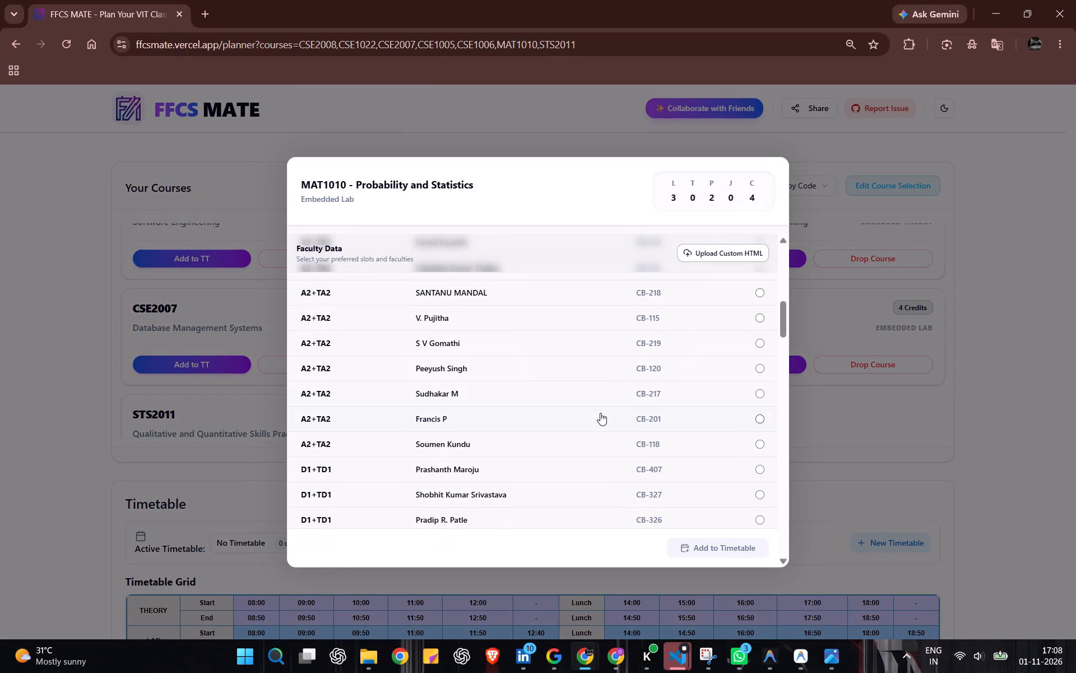
pyautogui.scroll(2, 693, 367)
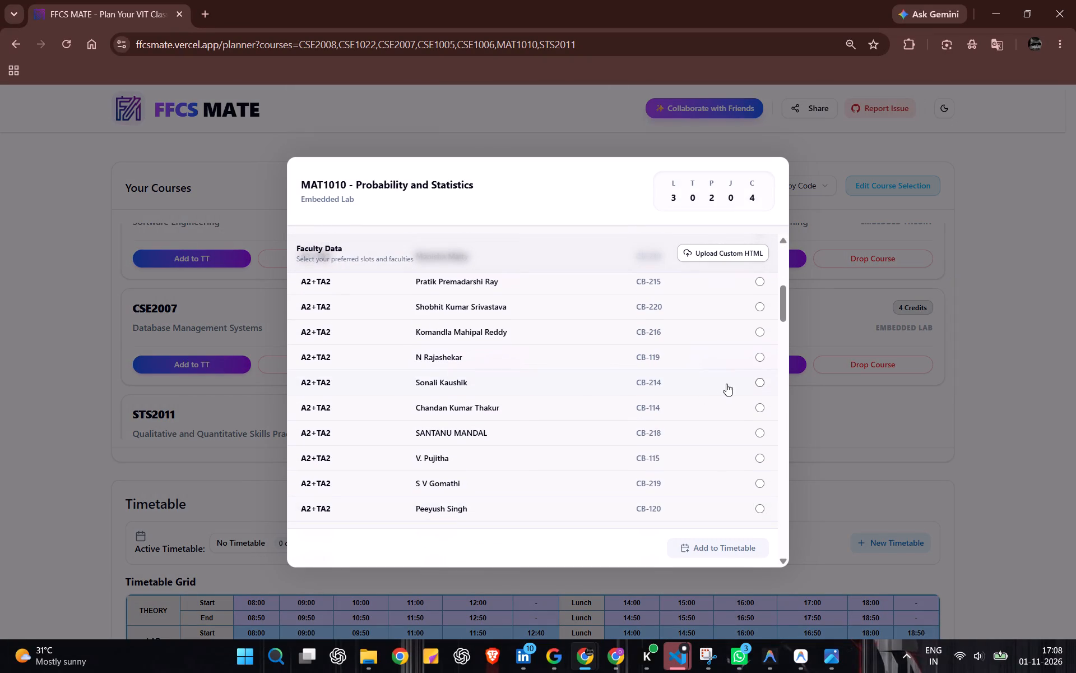
pyautogui.click(745, 333)
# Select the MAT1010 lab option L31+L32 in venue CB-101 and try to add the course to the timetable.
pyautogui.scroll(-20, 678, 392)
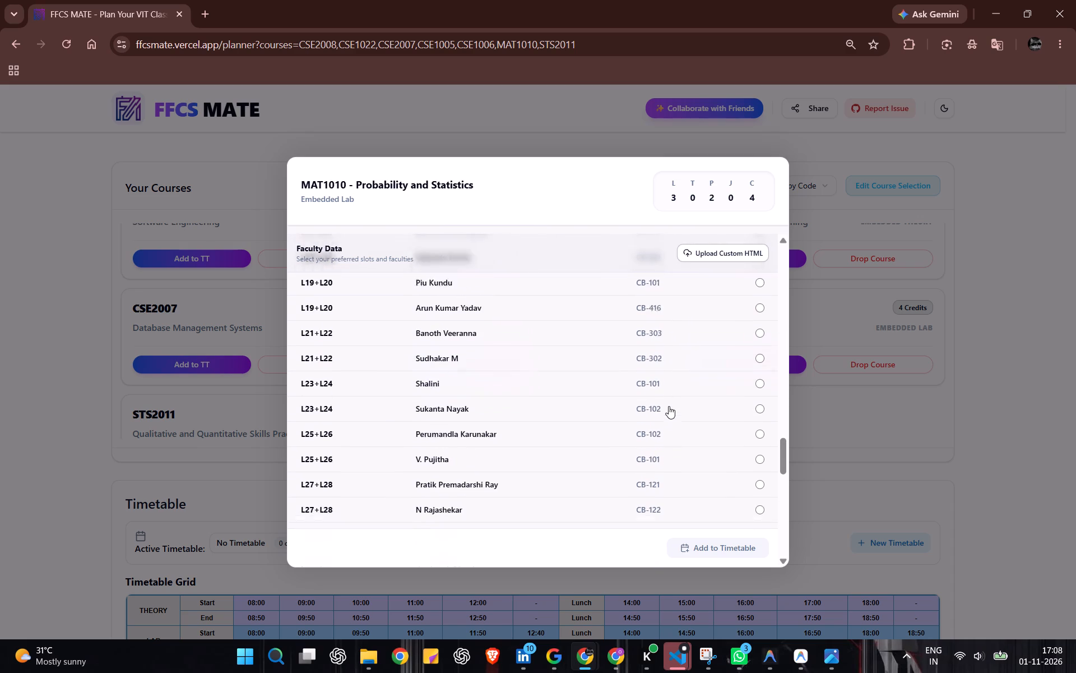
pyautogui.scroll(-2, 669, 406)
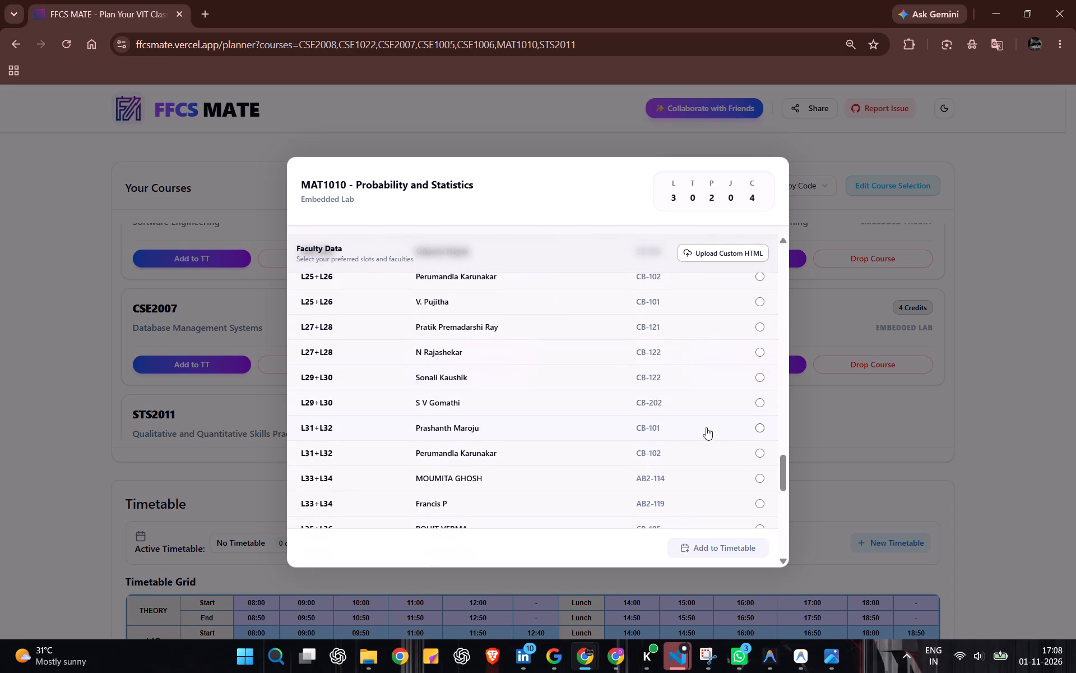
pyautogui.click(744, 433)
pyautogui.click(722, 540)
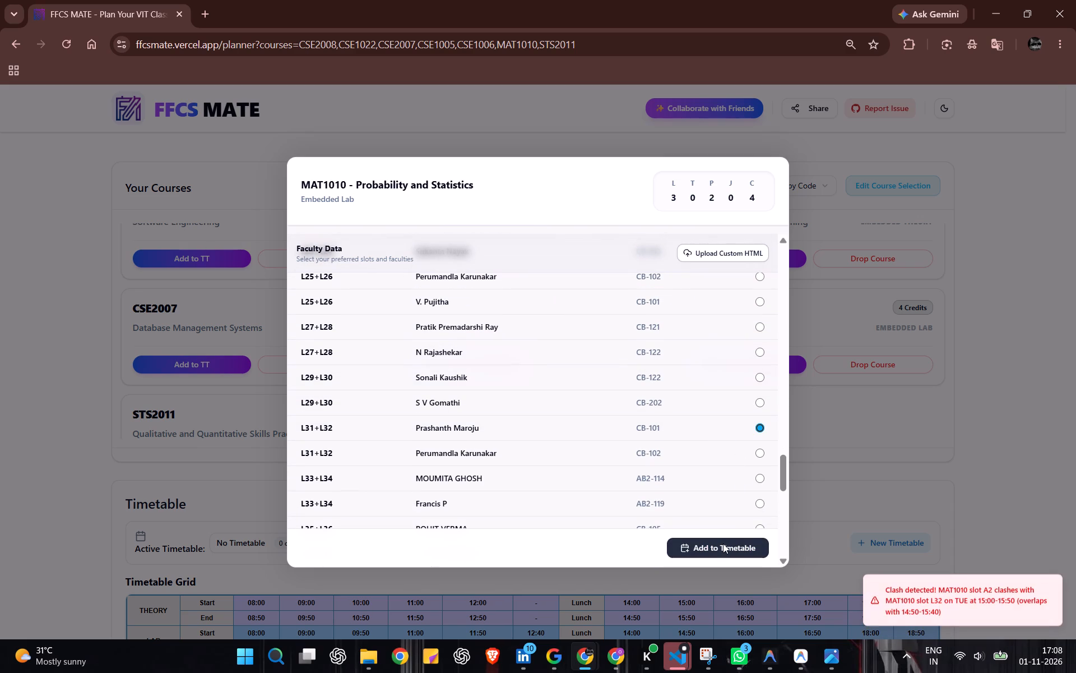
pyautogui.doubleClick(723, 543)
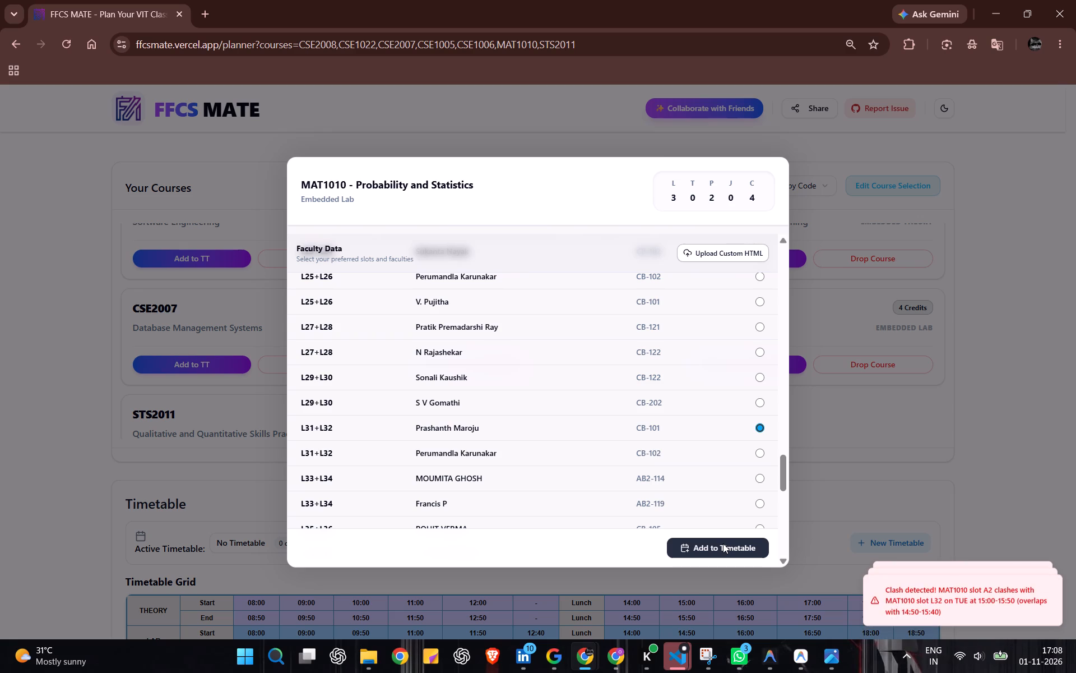
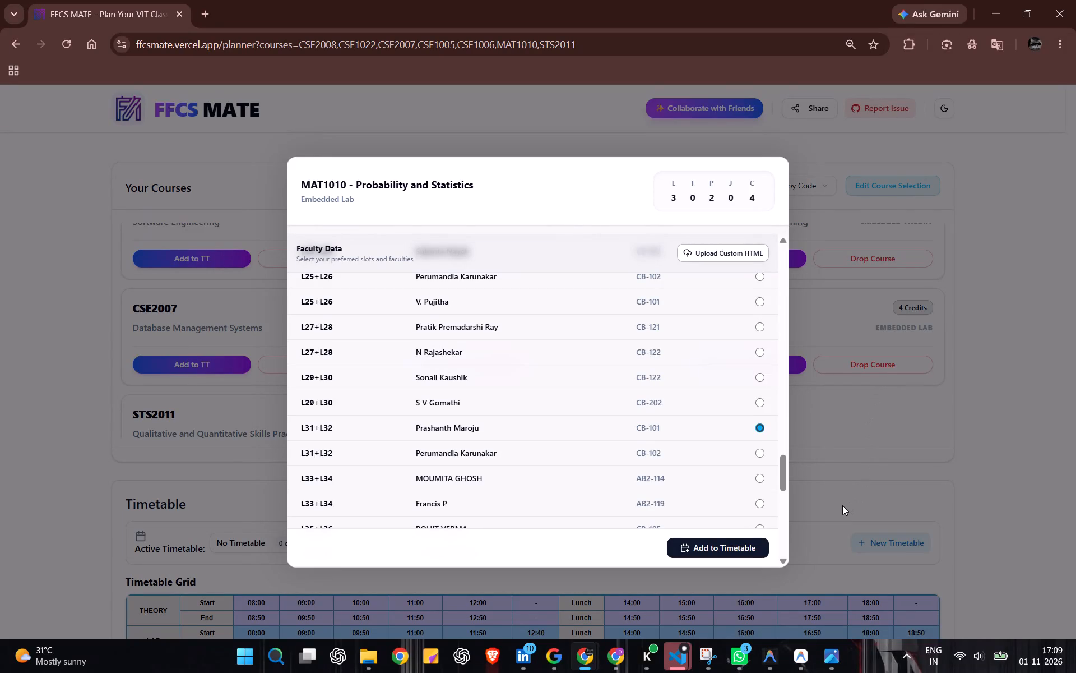
# Close the MAT1010 faculty list and examine the timetable grid for free theory and lab slots.
pyautogui.click(842, 505)
pyautogui.scroll(-6, 831, 514)
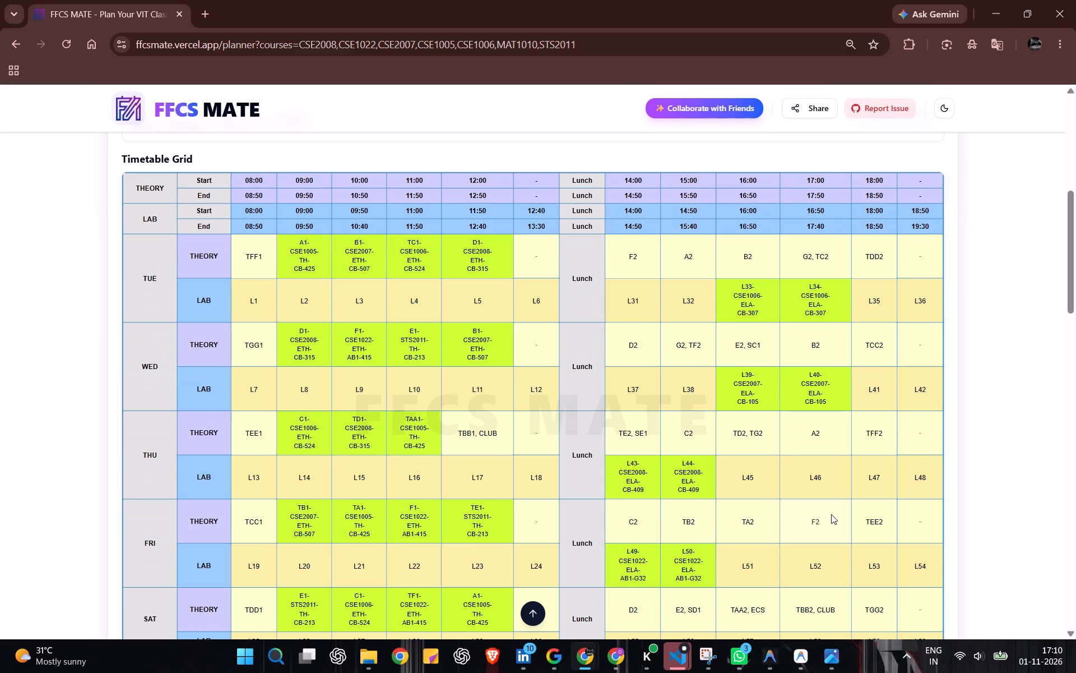
pyautogui.scroll(7, 831, 514)
pyautogui.scroll(-4, 831, 514)
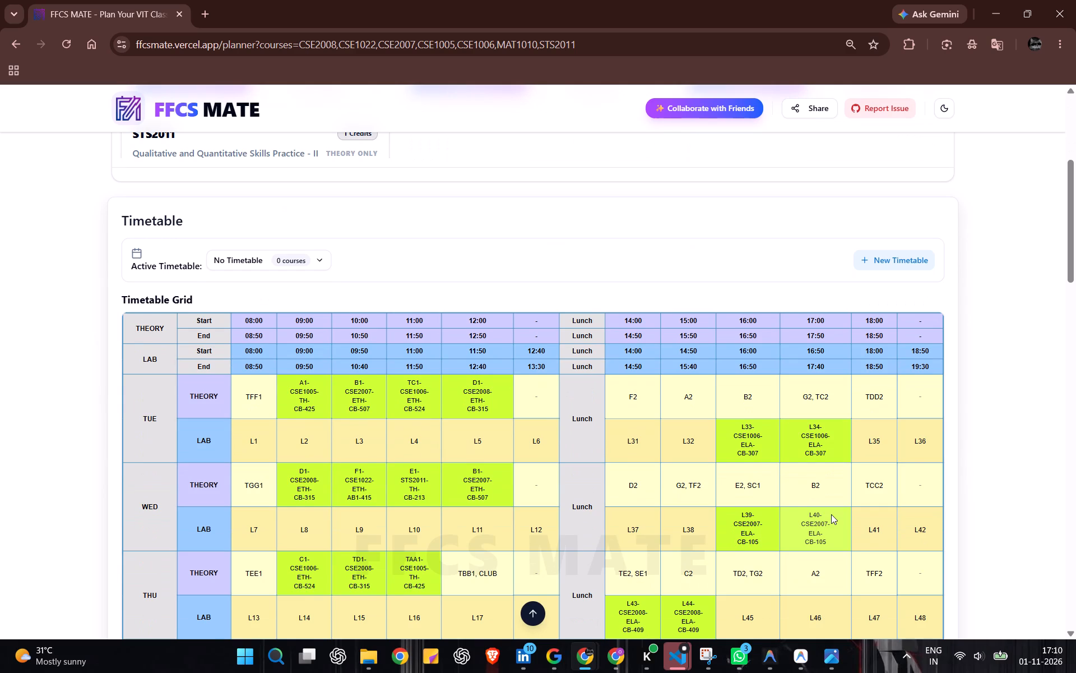
pyautogui.scroll(6, 831, 514)
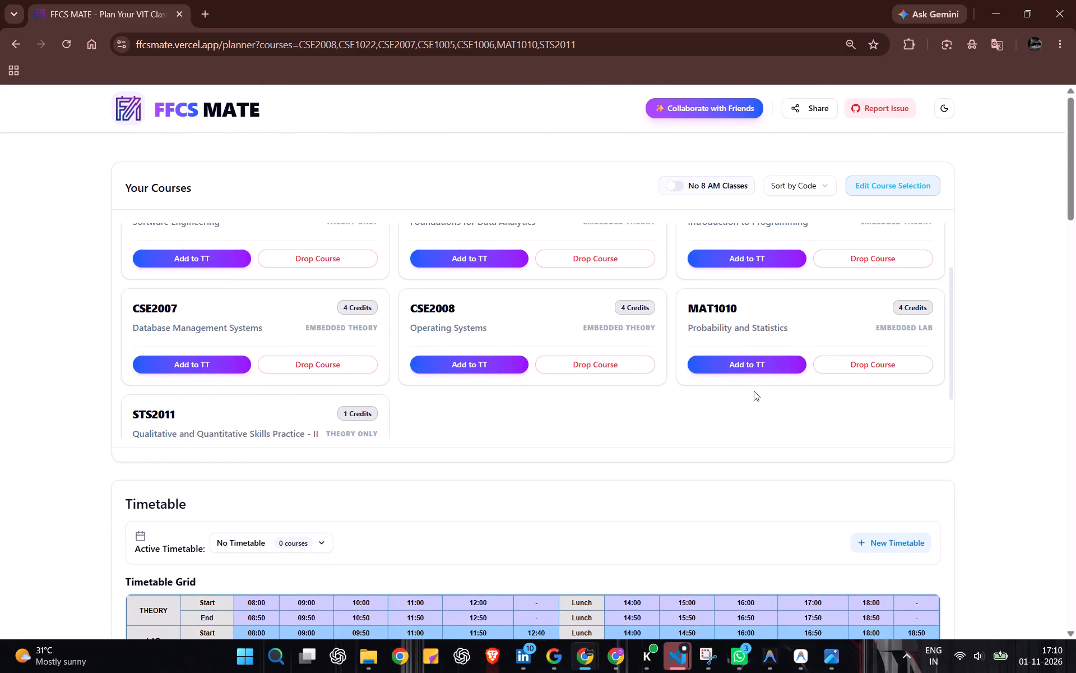
# Reopen the MAT1010 Probability and Statistics faculty list and select the A2+TA2 theory option in venue CB-216.
pyautogui.click(758, 366)
pyautogui.scroll(-12, 531, 416)
pyautogui.scroll(9, 530, 416)
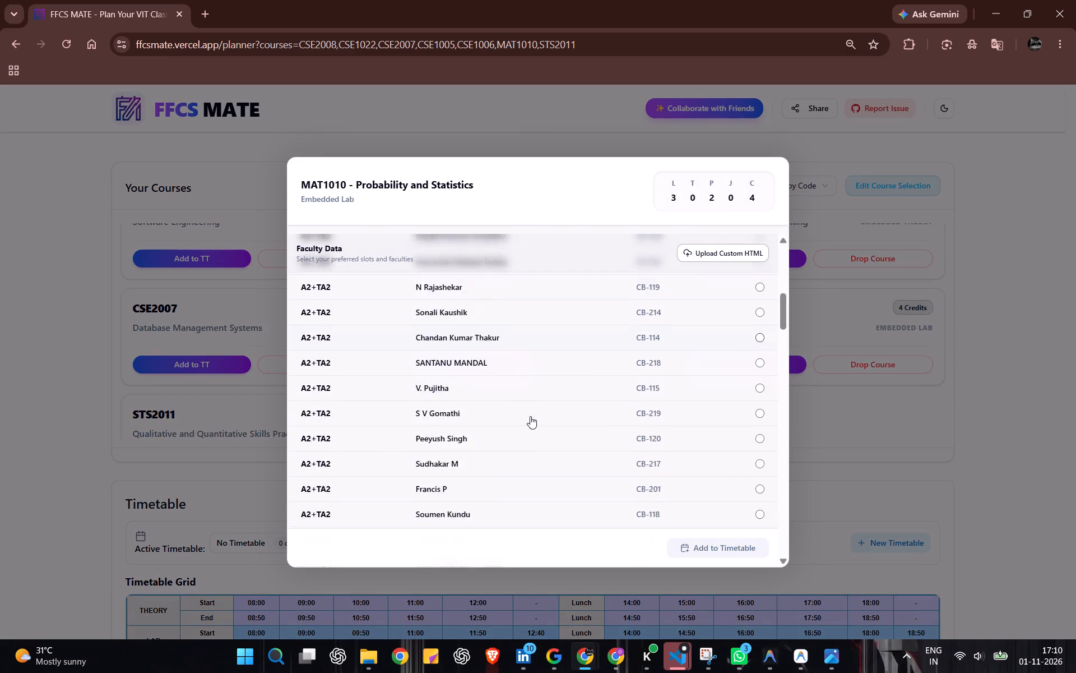
pyautogui.scroll(3, 530, 416)
pyautogui.scroll(-4, 628, 429)
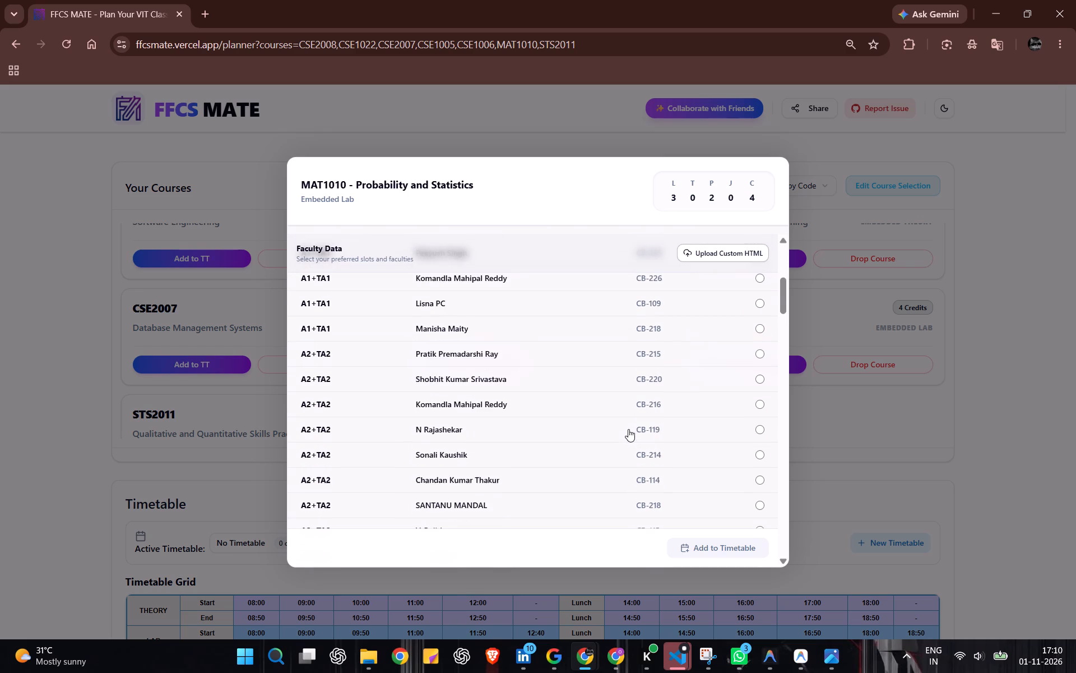
pyautogui.click(705, 400)
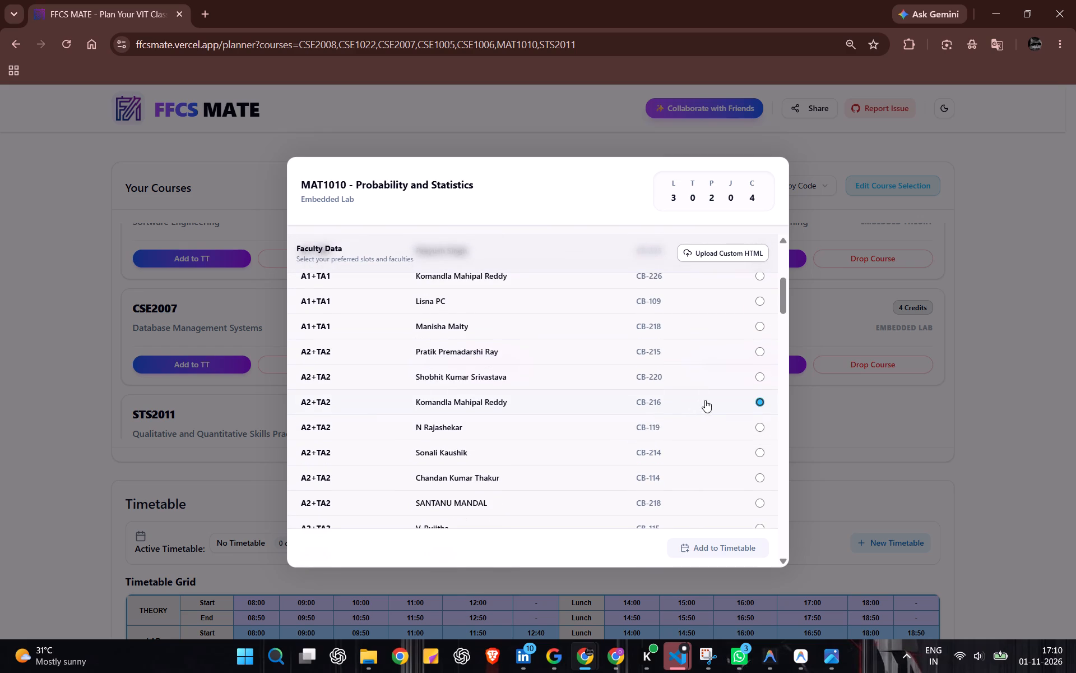
# Select the MAT1010 lab option L37+L38 in venue CB-121 and add the course to the timetable.
pyautogui.scroll(-18, 687, 421)
pyautogui.scroll(-4, 670, 432)
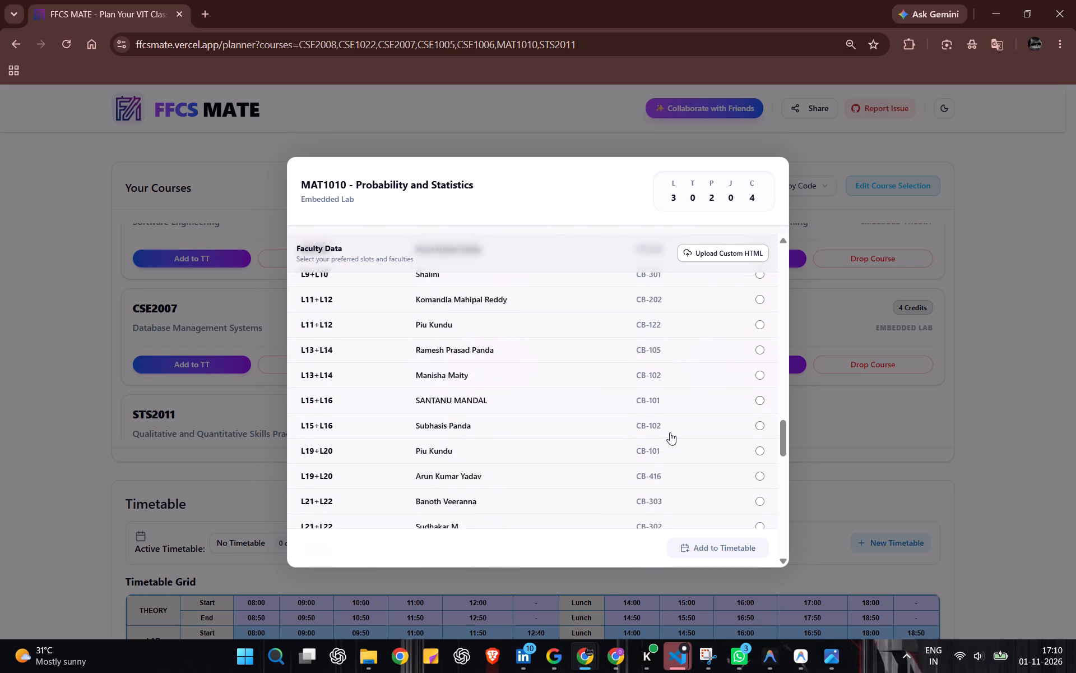
pyautogui.scroll(-2, 670, 432)
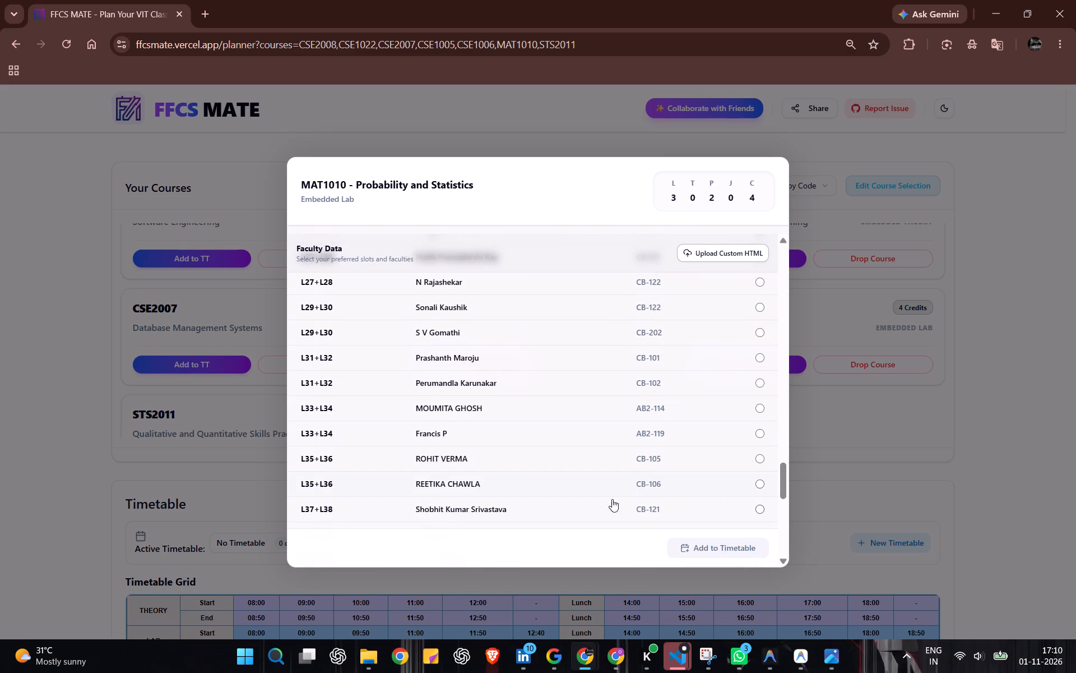
pyautogui.click(597, 509)
pyautogui.click(722, 547)
# Capture the Tuesday-to-Saturday timetable grid as a rectangular screenshot, copy the image from Snipping Tool and minimise its window.
pyautogui.scroll(-4, 819, 521)
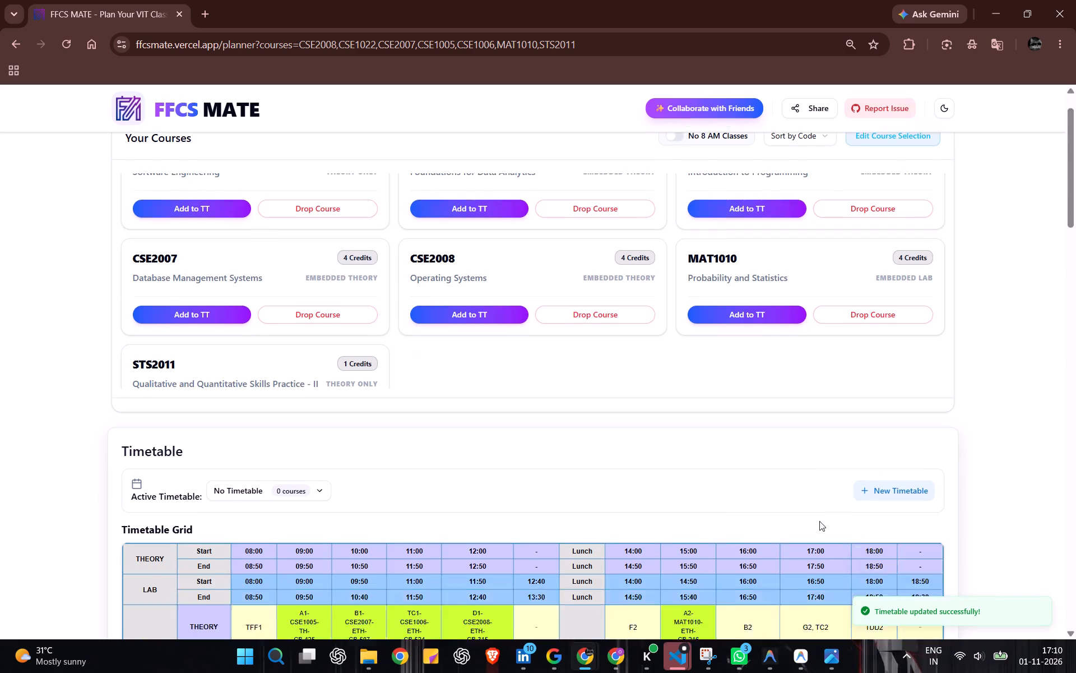
pyautogui.scroll(-4, 819, 521)
pyautogui.scroll(2, 819, 521)
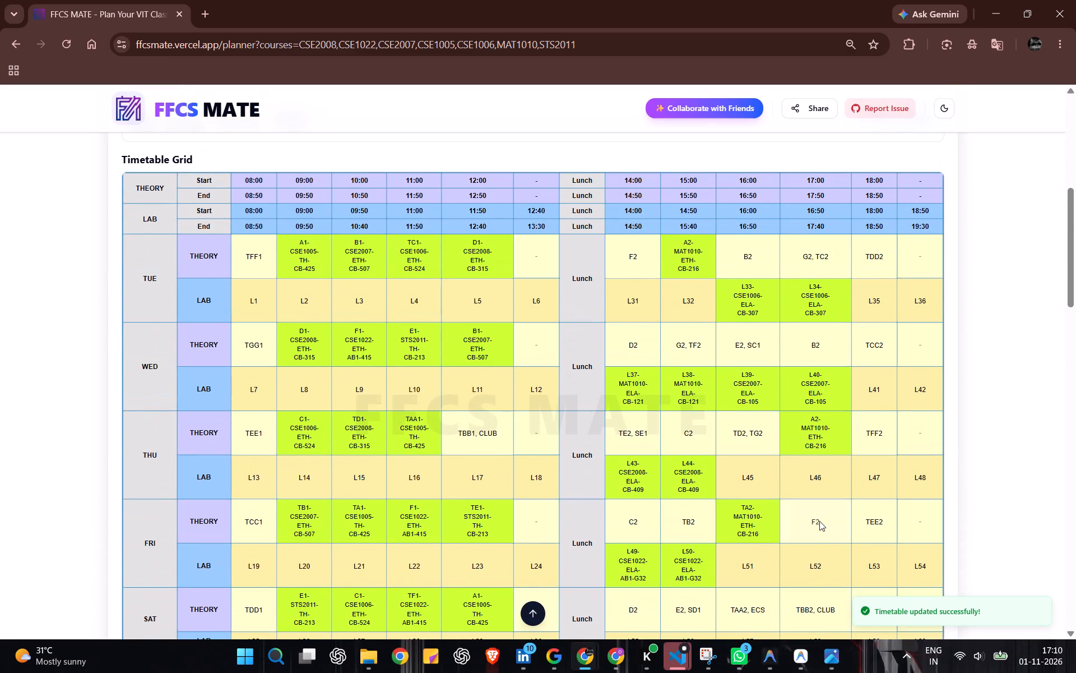
pyautogui.scroll(-1, 819, 521)
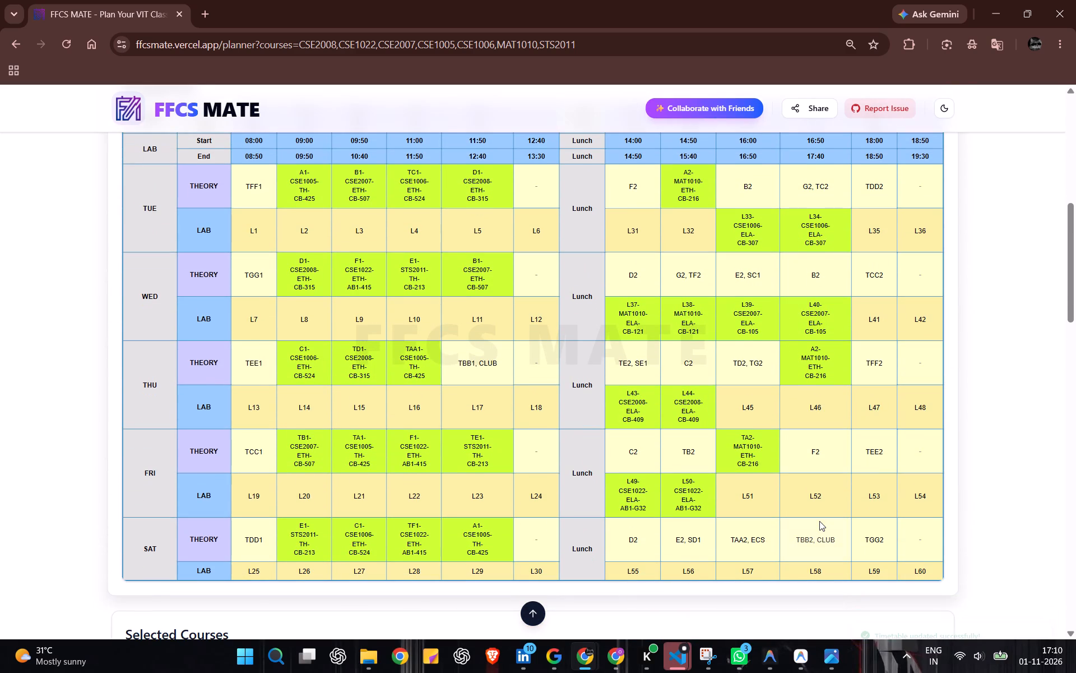
pyautogui.press('shift+super+s')
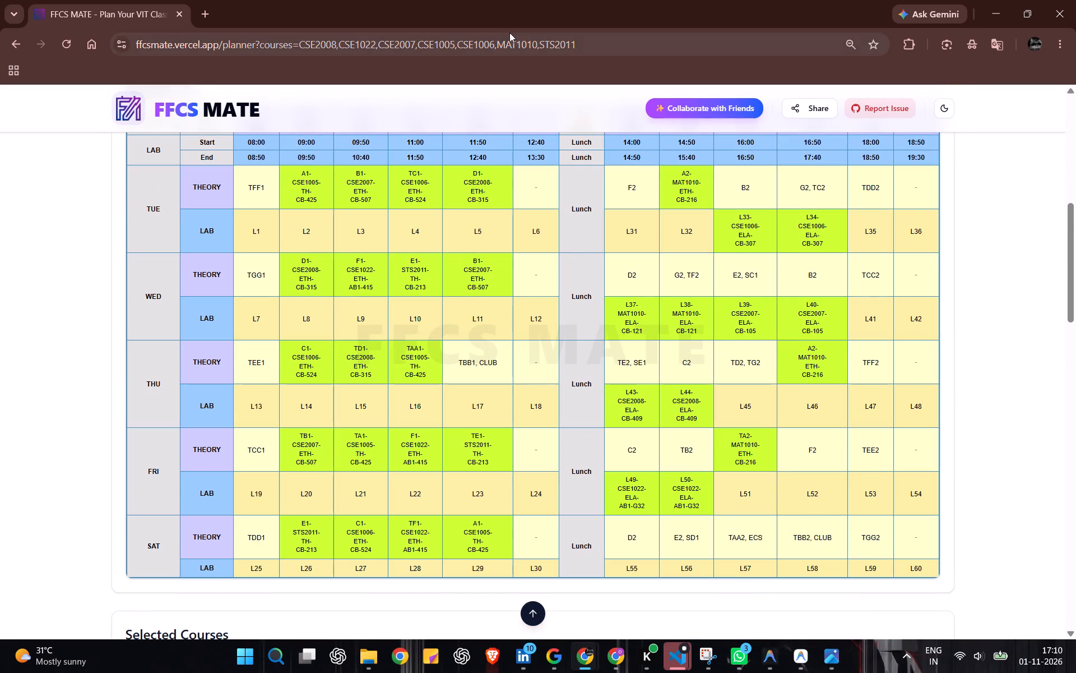
pyautogui.doubleClick(505, 37)
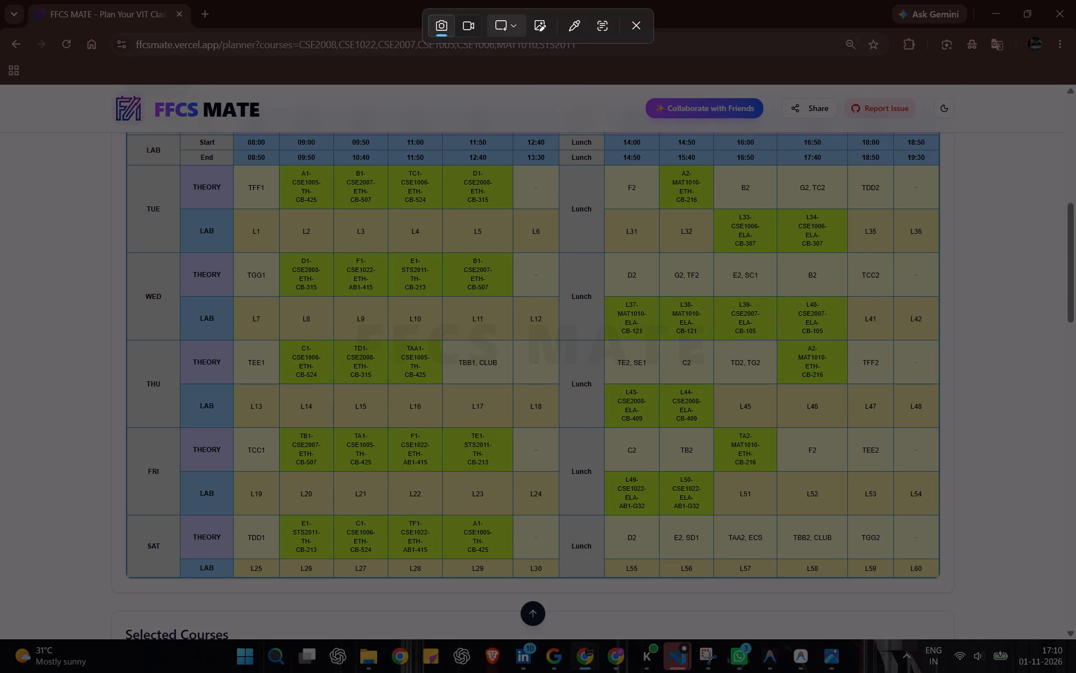
pyautogui.moveTo(114, 127); pyautogui.dragTo(1009, 603)
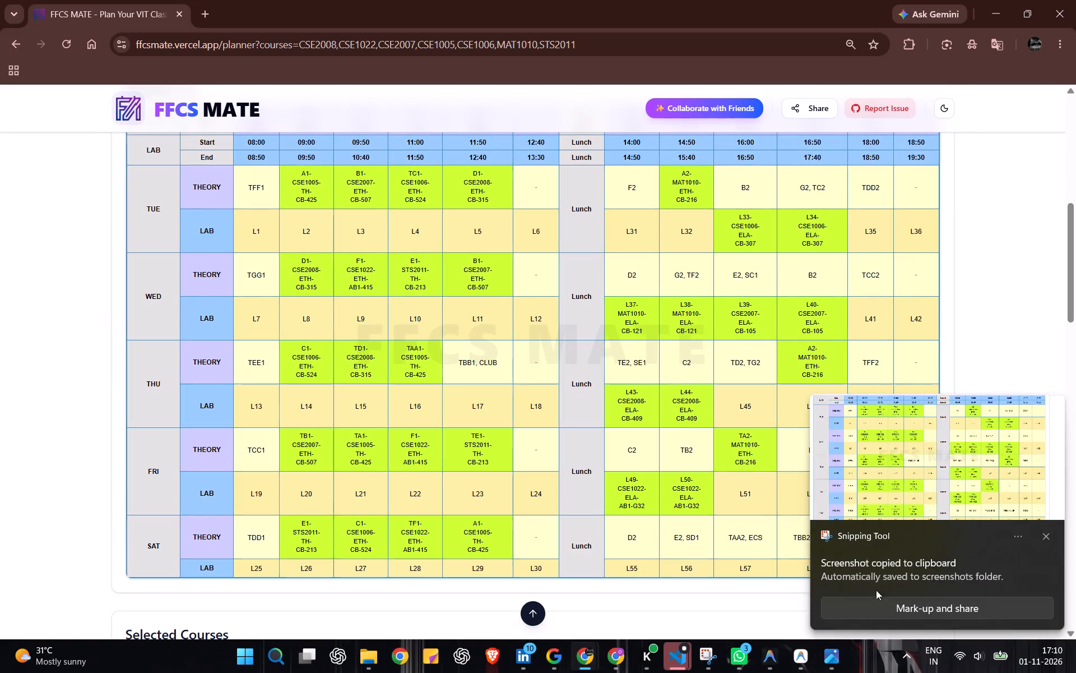
pyautogui.click(894, 476)
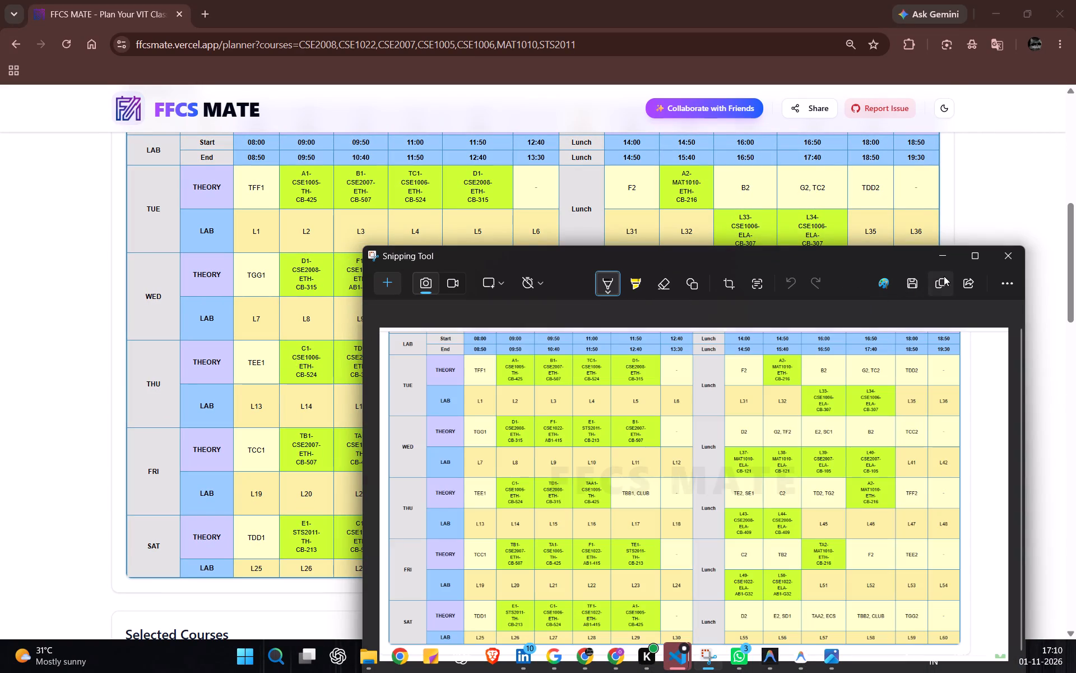
pyautogui.click(944, 276)
pyautogui.click(944, 255)
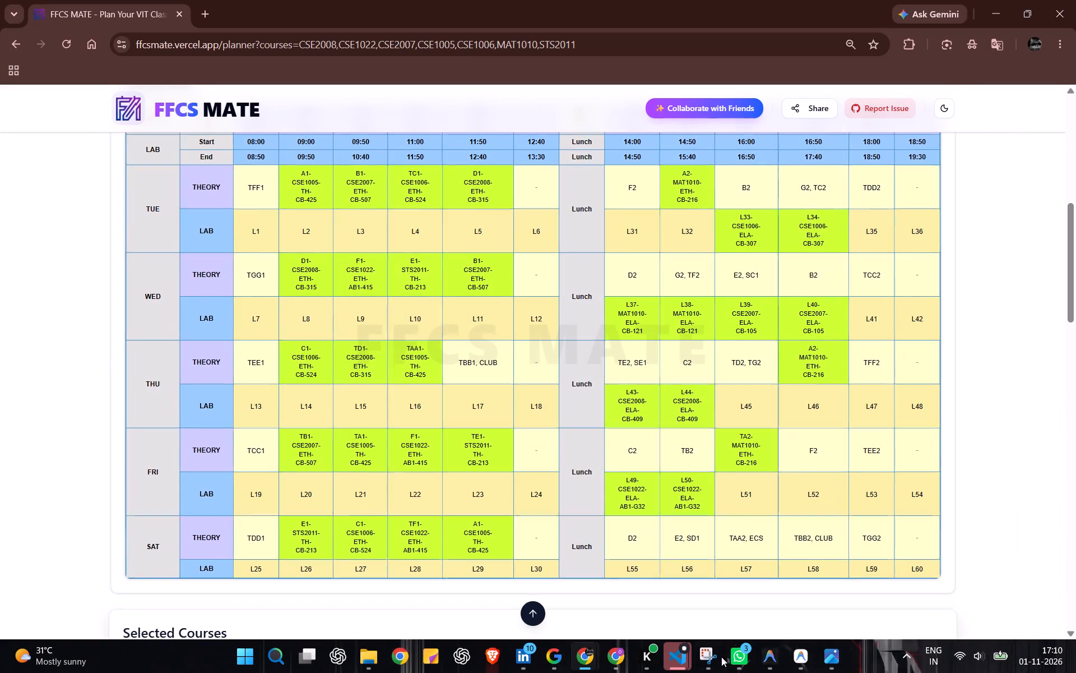
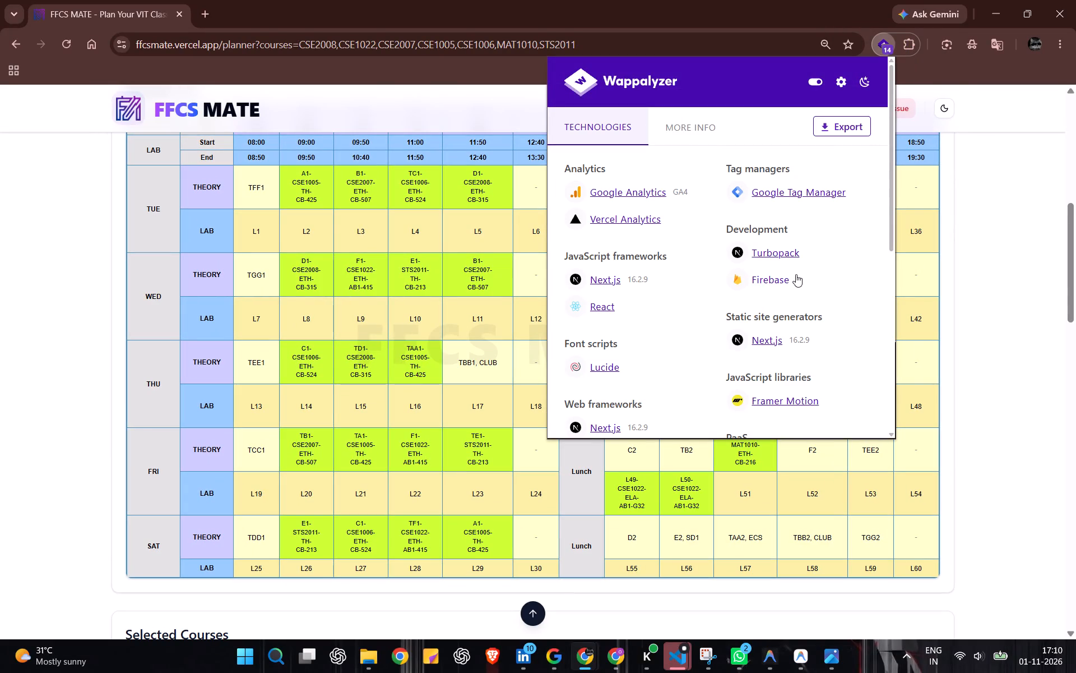
# Examine the remaining technologies Wappalyzer lists for the FFCS MATE planner site and close the extension popup.
pyautogui.scroll(-3, 796, 274)
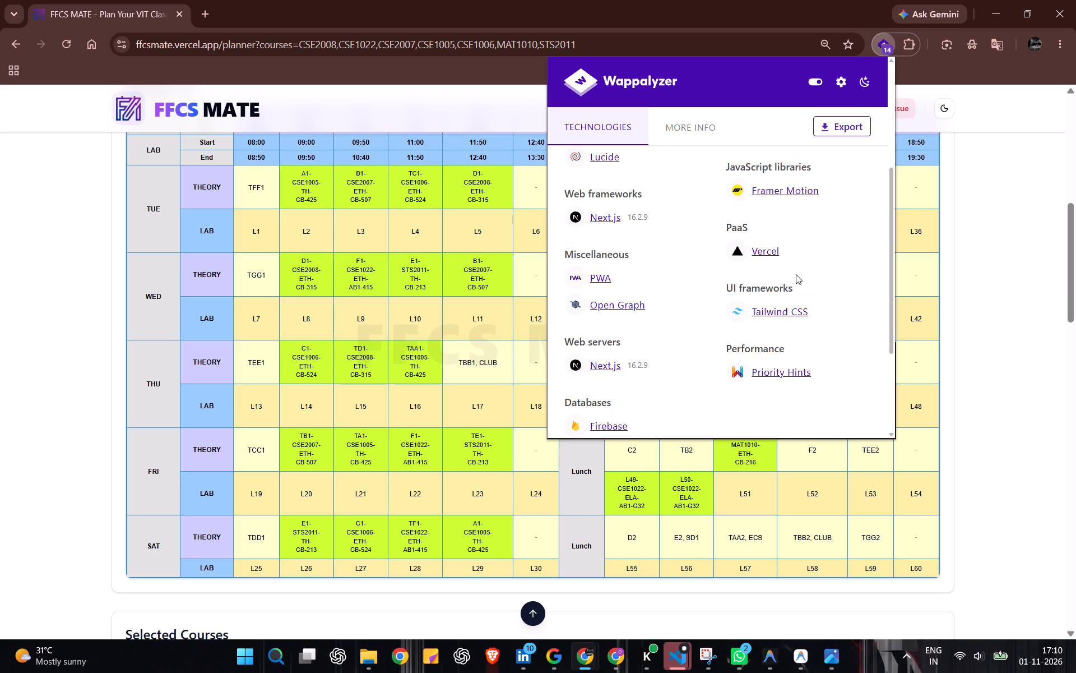
pyautogui.click(1017, 301)
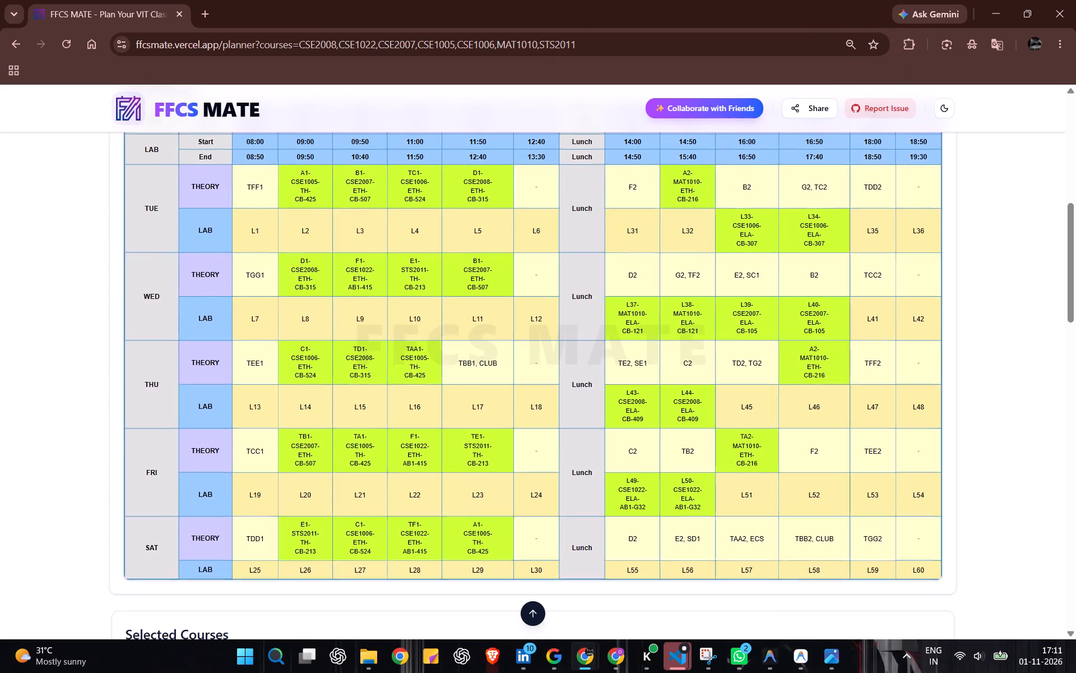
# Open a new browser tab alongside the FFCS MATE planner.
pyautogui.click(199, 11)
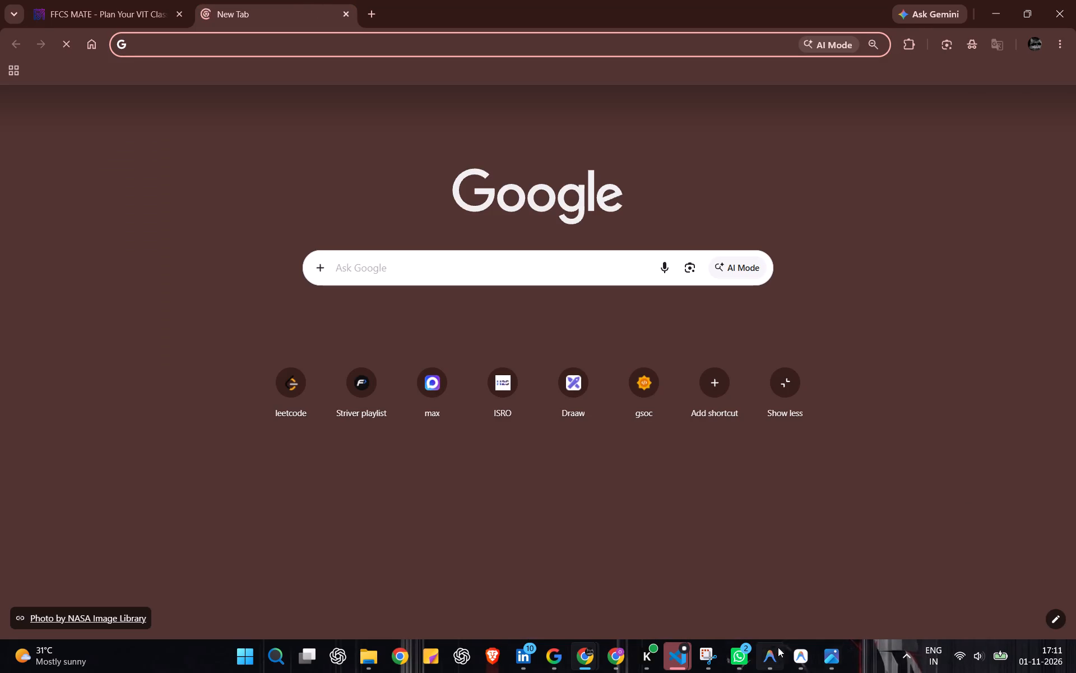